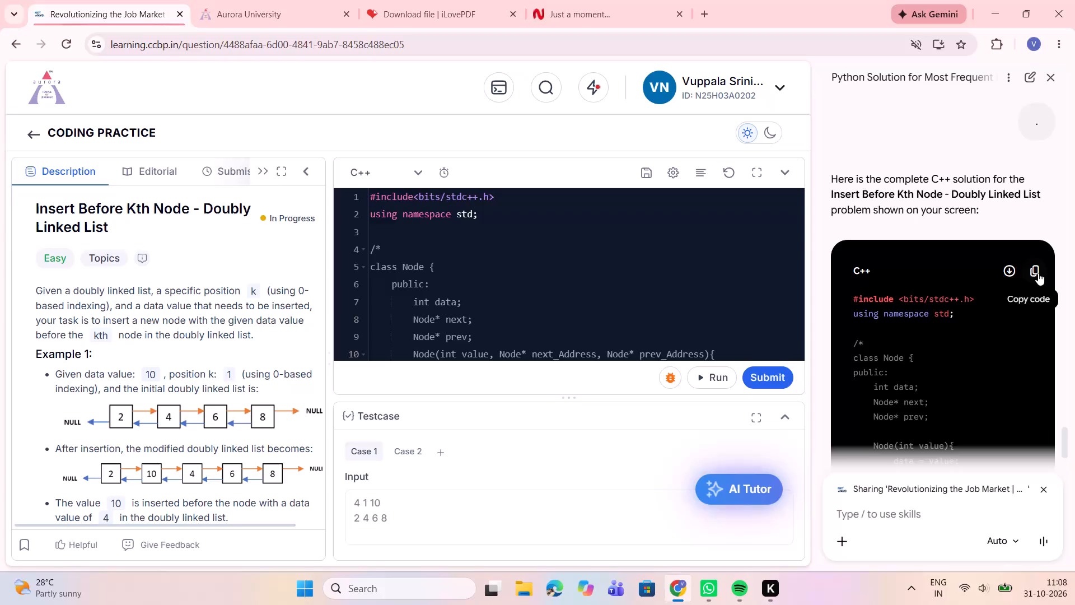
Replace all the editor's code with Gemini's C++ solution for Insert Before Kth Node, submit it and leave the problem.
left_click(1038, 273)
left_click(714, 271)
key("ctrl+a")
key("ctrl+v")
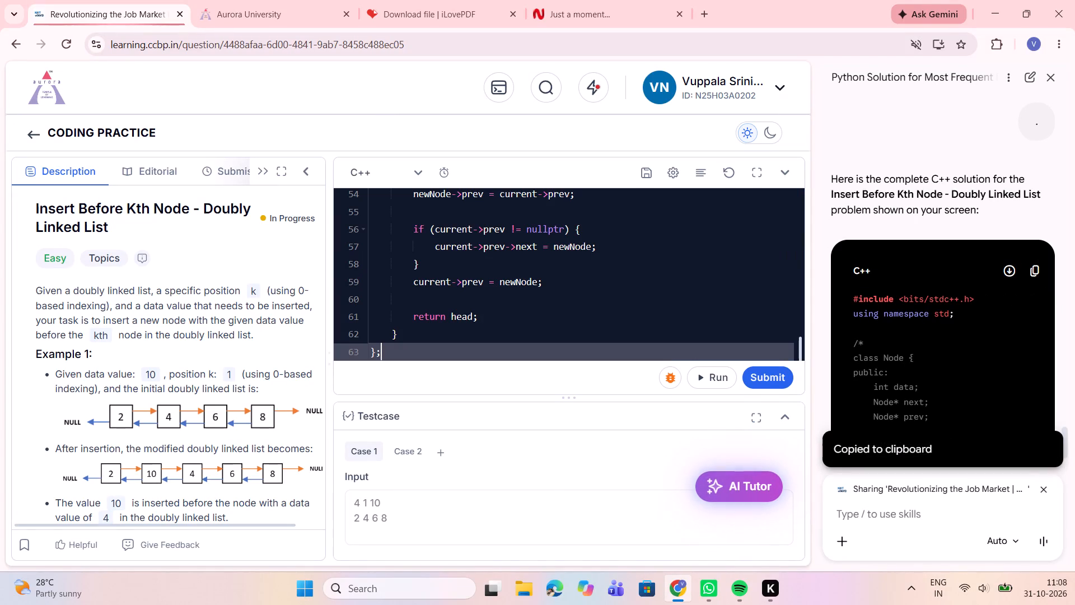
left_click(765, 378)
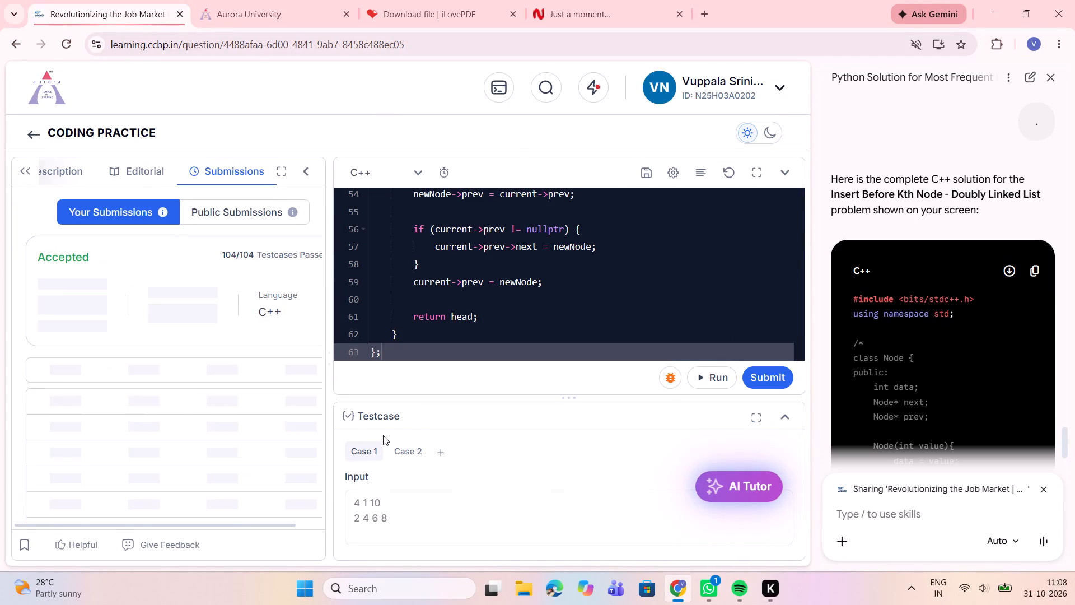
scroll(383, 435, "right", 9)
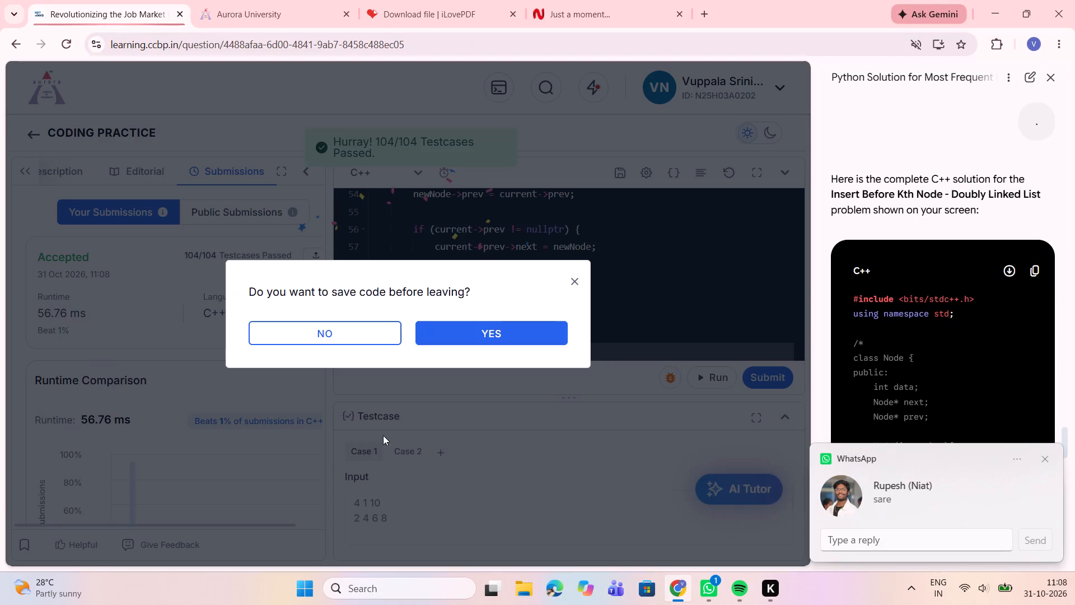
Reply "hmm" to the incoming WhatsApp message.
left_click(892, 541)
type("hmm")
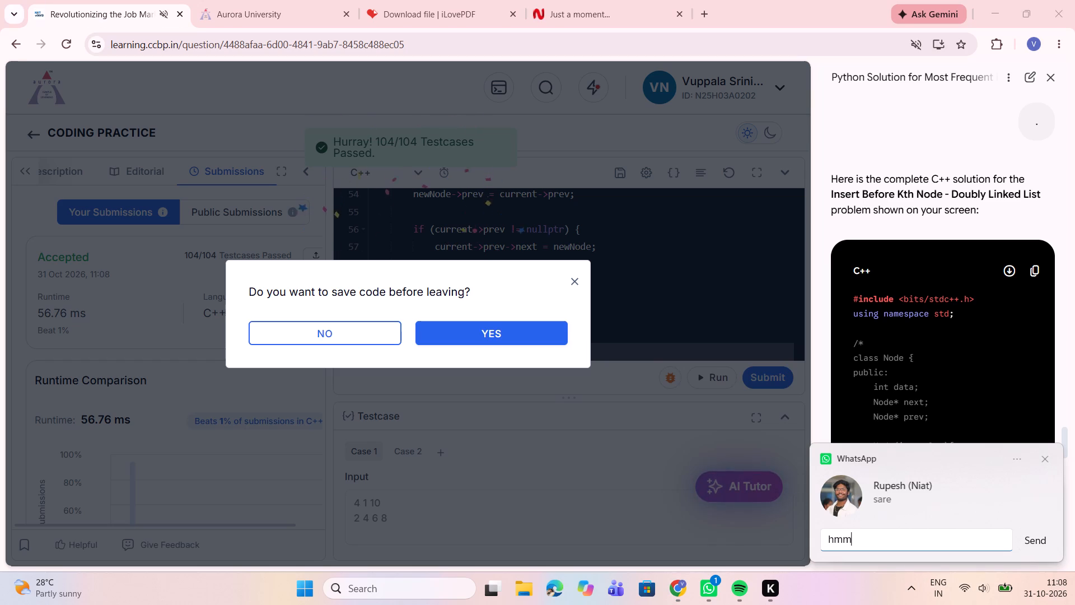
left_click(1027, 540)
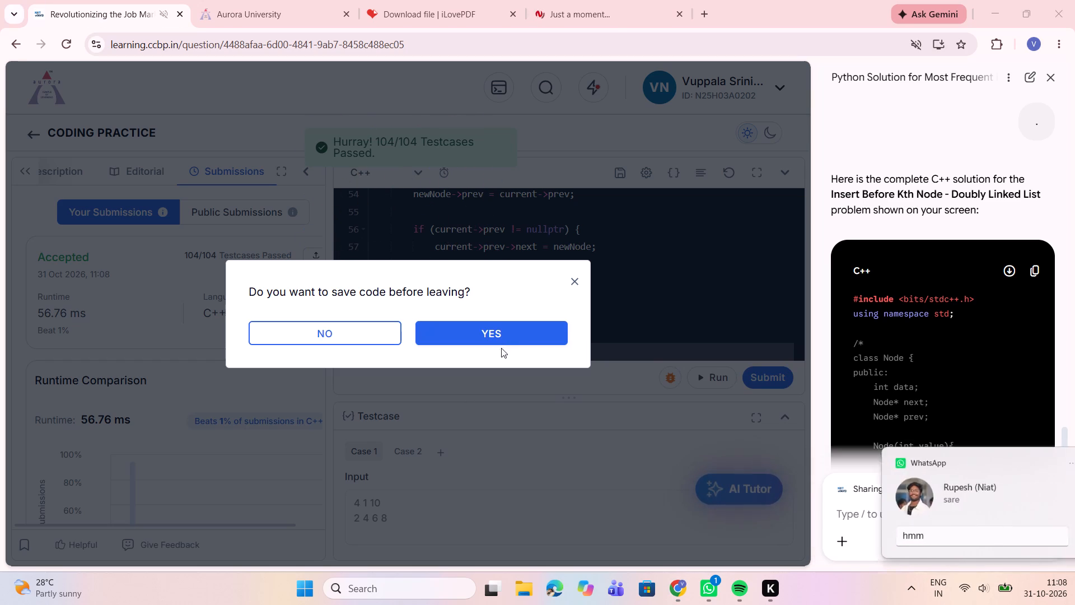
Save the code on leaving the problem and close the Gemini chat beside the course page.
left_click(508, 334)
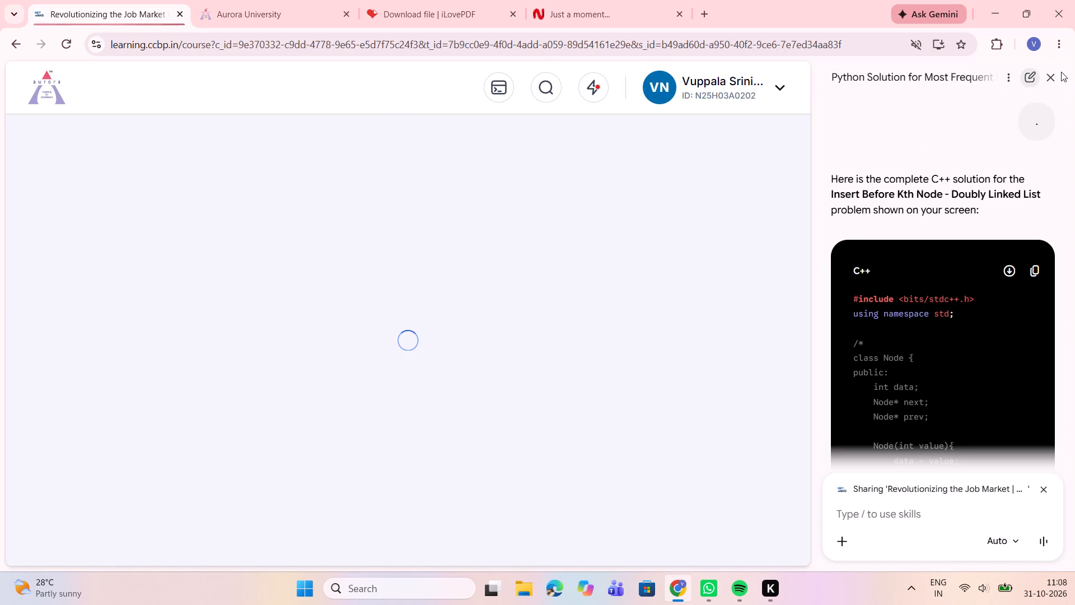
left_click(1054, 75)
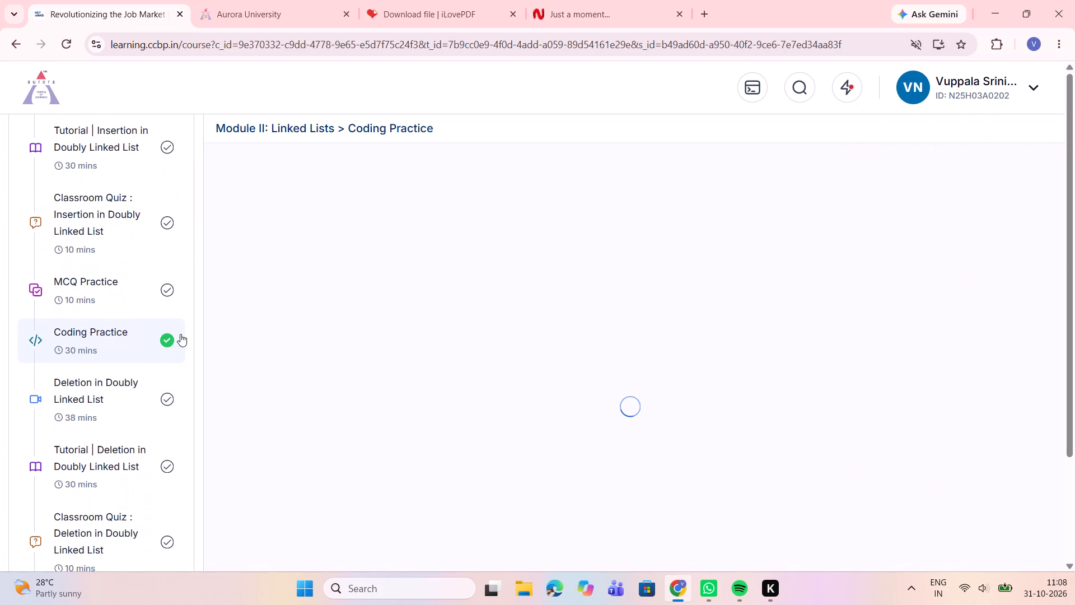
Open the Coding Practice unit that follows Hashing in Module I: Hashing, Sliding Window & Two-Pointer.
scroll(180, 334, "up", 11)
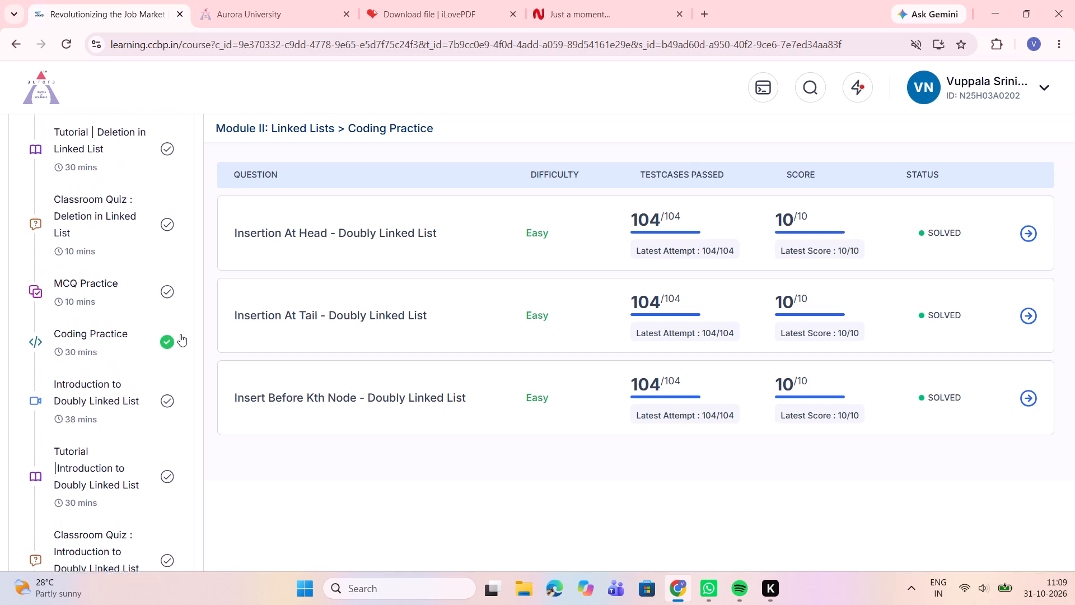
scroll(180, 334, "up", 17)
left_click(103, 201)
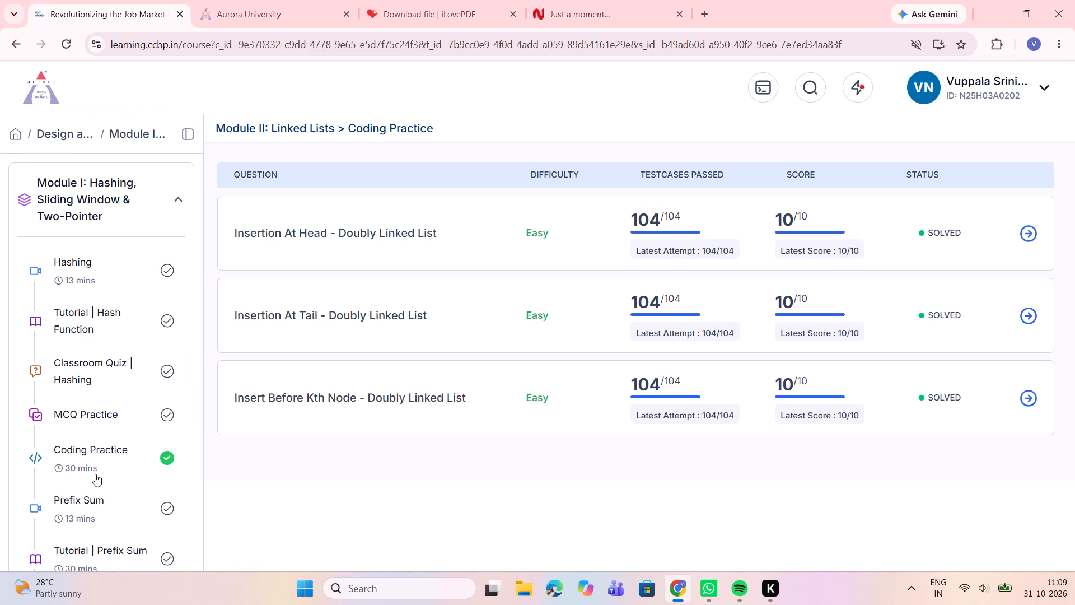
left_click(105, 454)
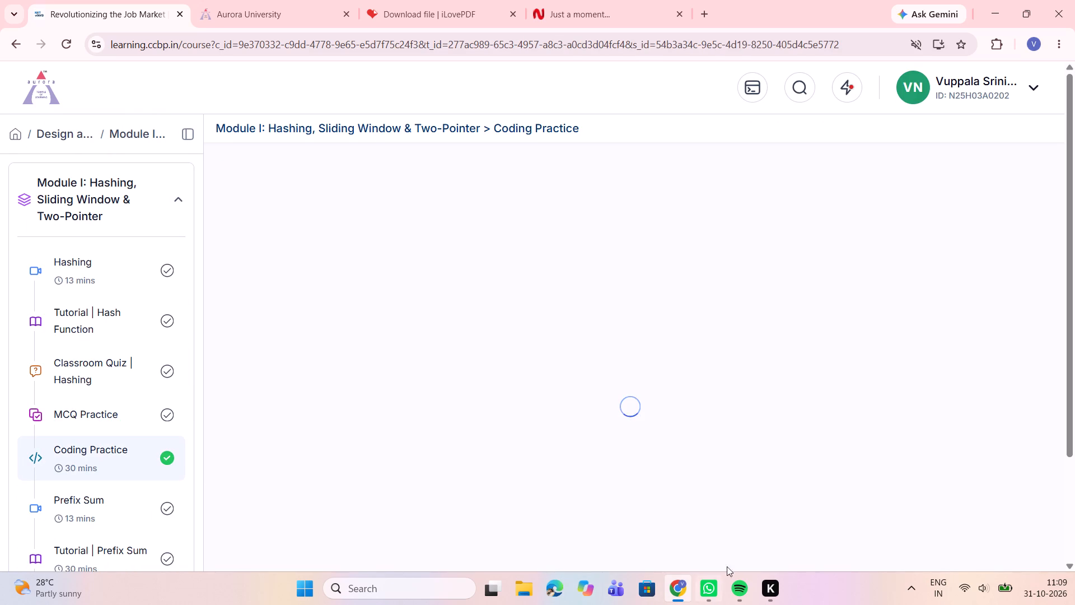
Launch WPS Office and look through its recent documents.
left_click(356, 597)
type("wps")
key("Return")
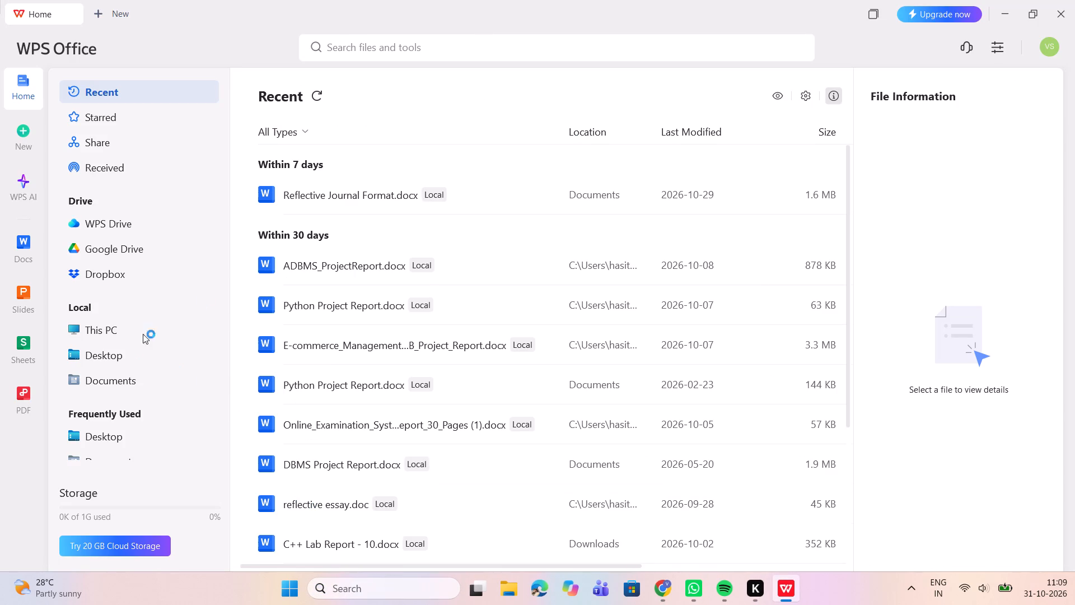
scroll(419, 444, "down", 2)
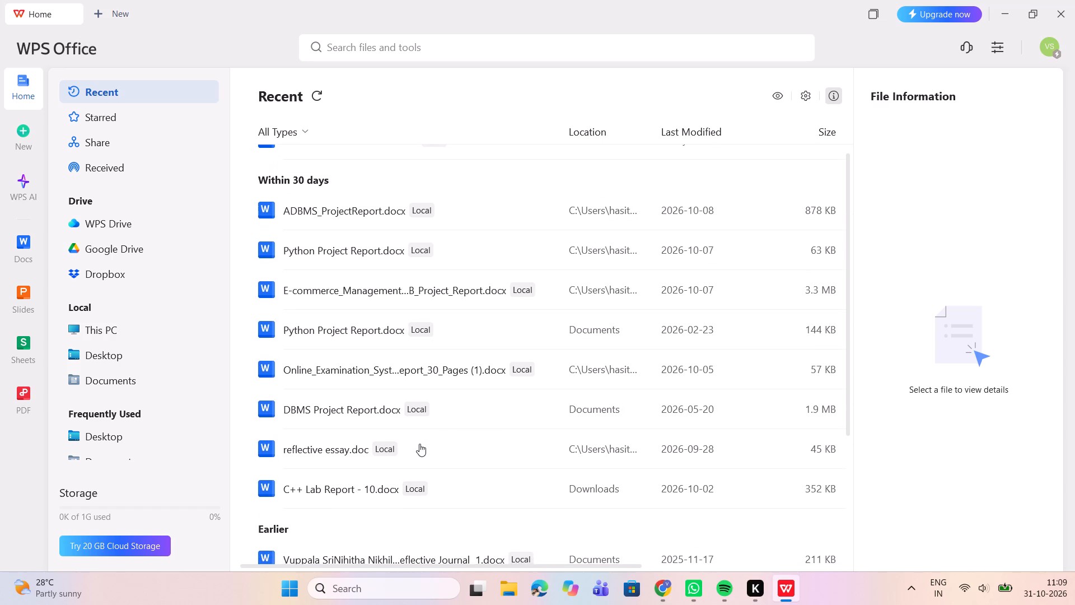
scroll(419, 444, "down", 2)
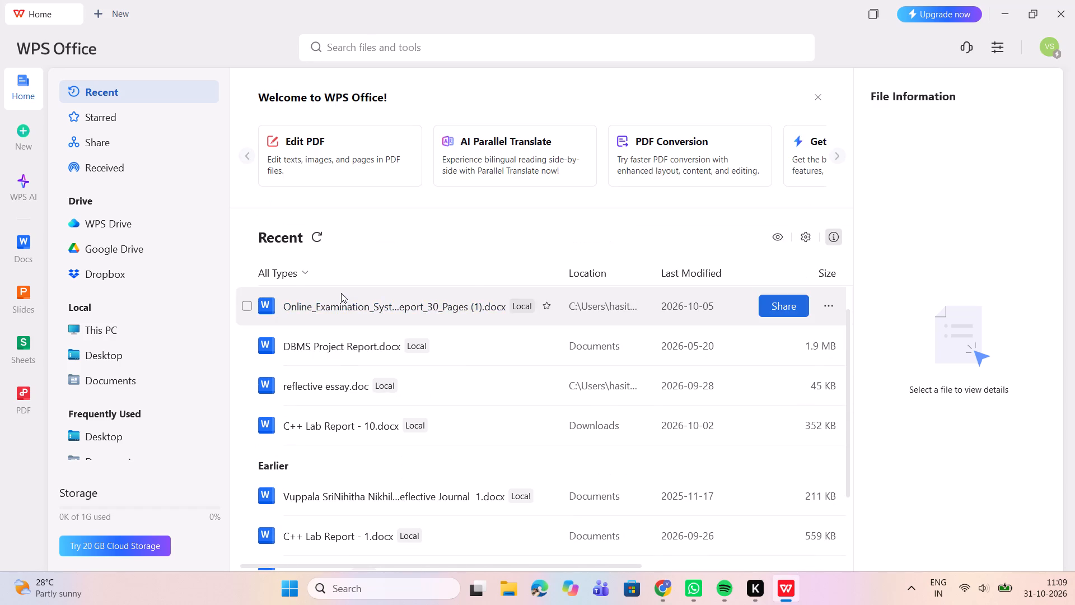
Open C++ Lab Report - 10.docx from the recent files and delete its entire content across all pages.
double_click(326, 435)
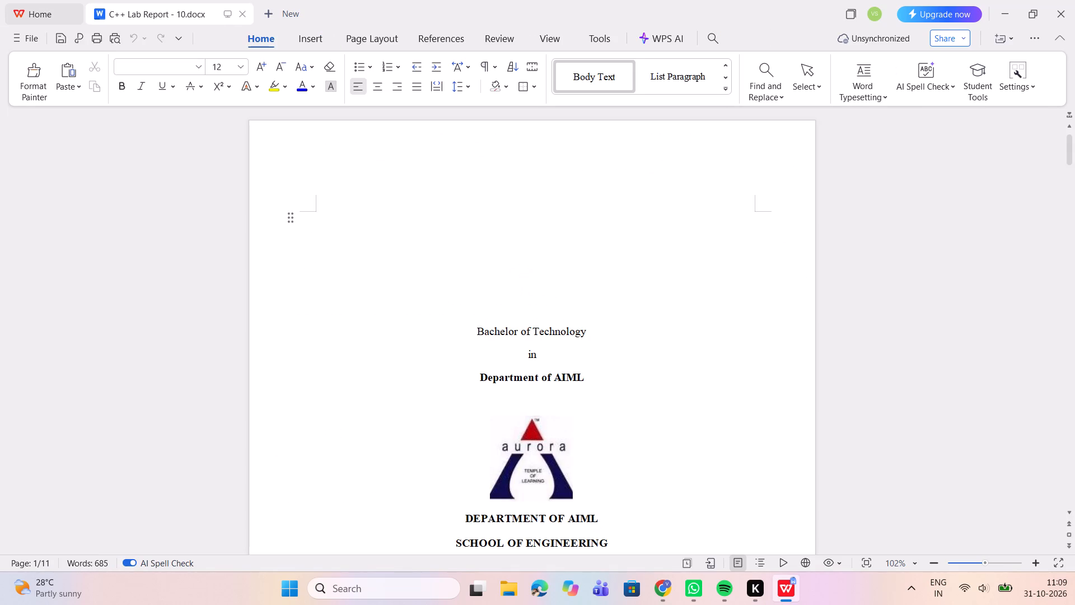
scroll(610, 463, "down", 3)
scroll(508, 370, "up", 2)
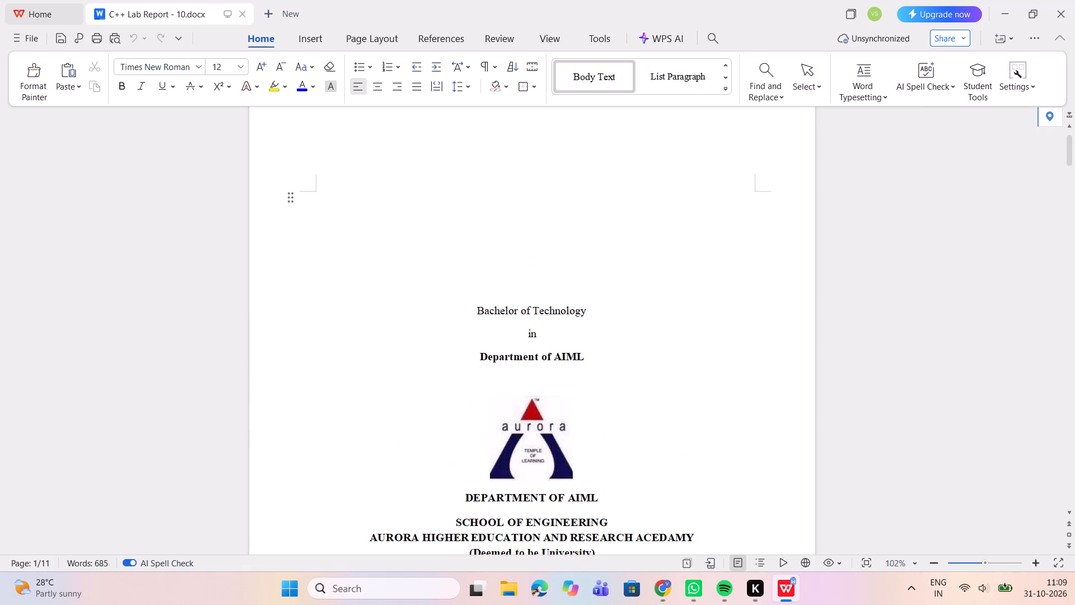
left_click_drag(511, 158, 602, 604)
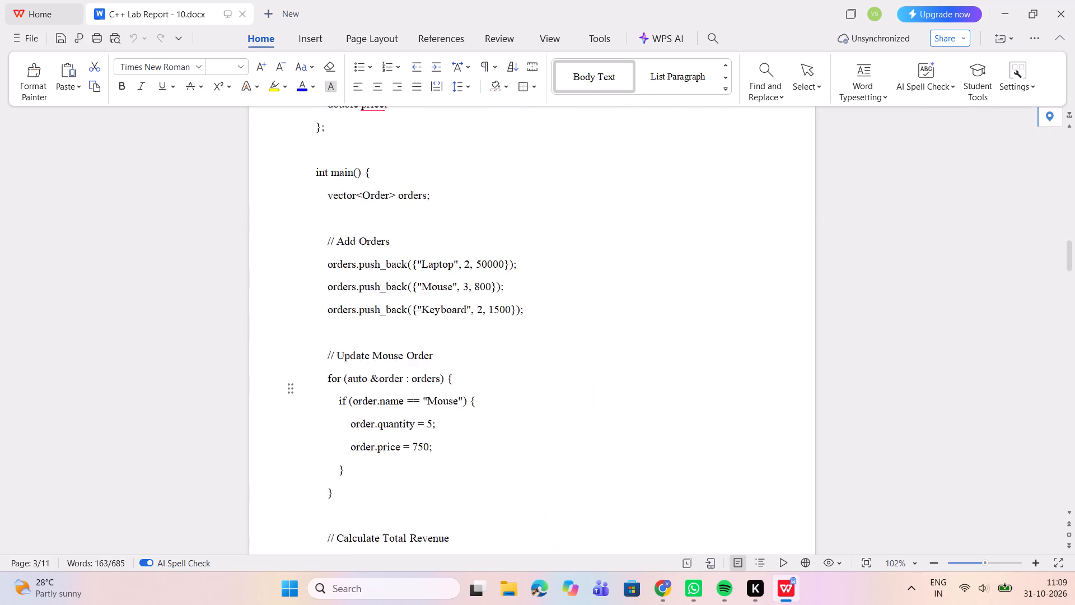
left_click_drag(602, 604, 603, 604)
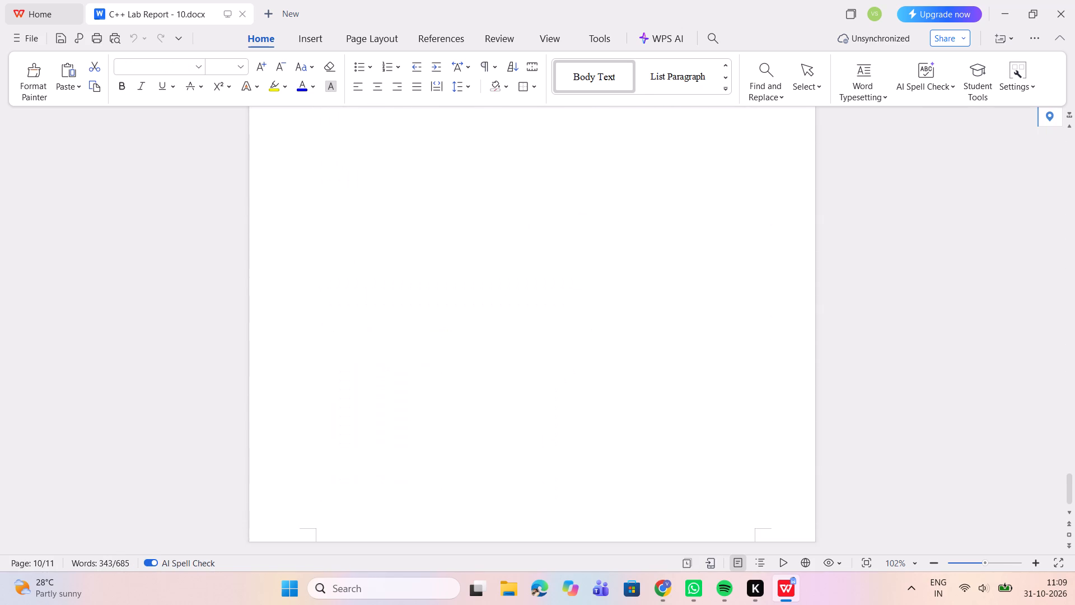
left_click_drag(603, 604, 603, 604)
key("BackSpace")
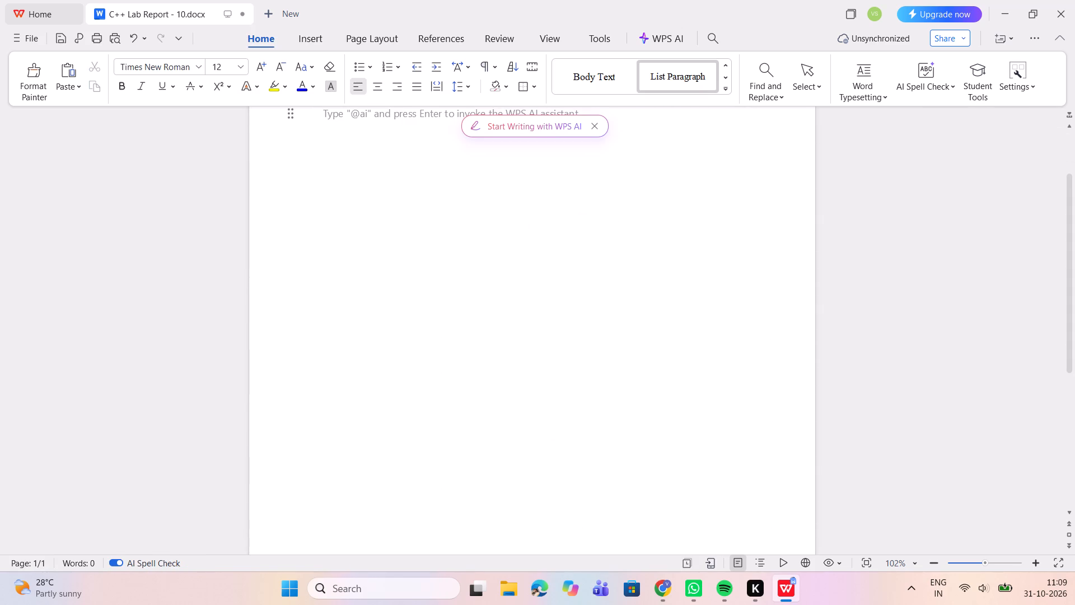
scroll(492, 444, "up", 5)
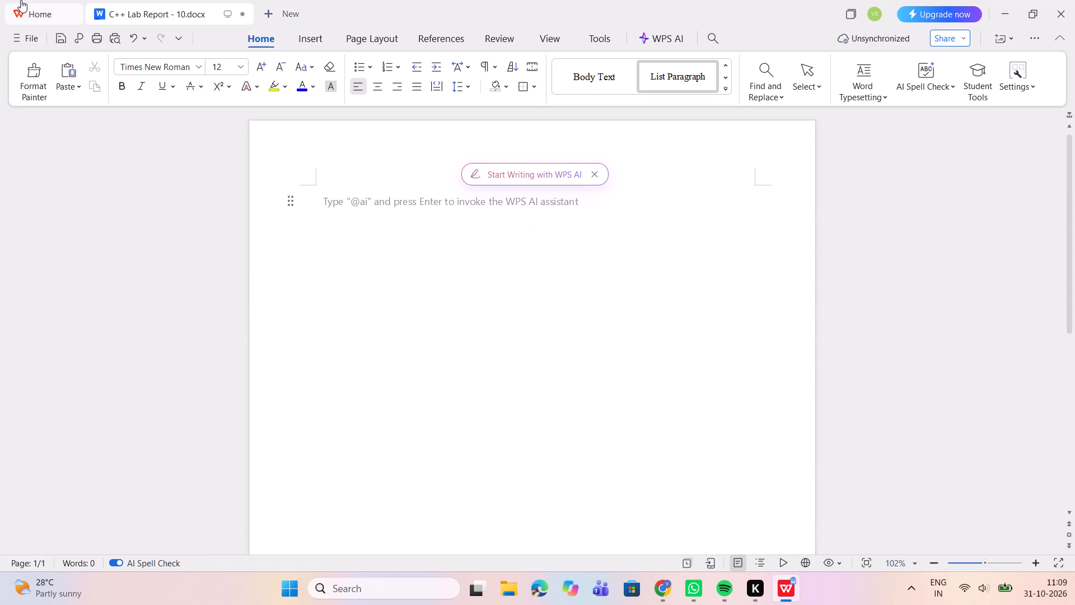
Close C++ Lab Report - 10.docx and save the changes.
left_click(37, 14)
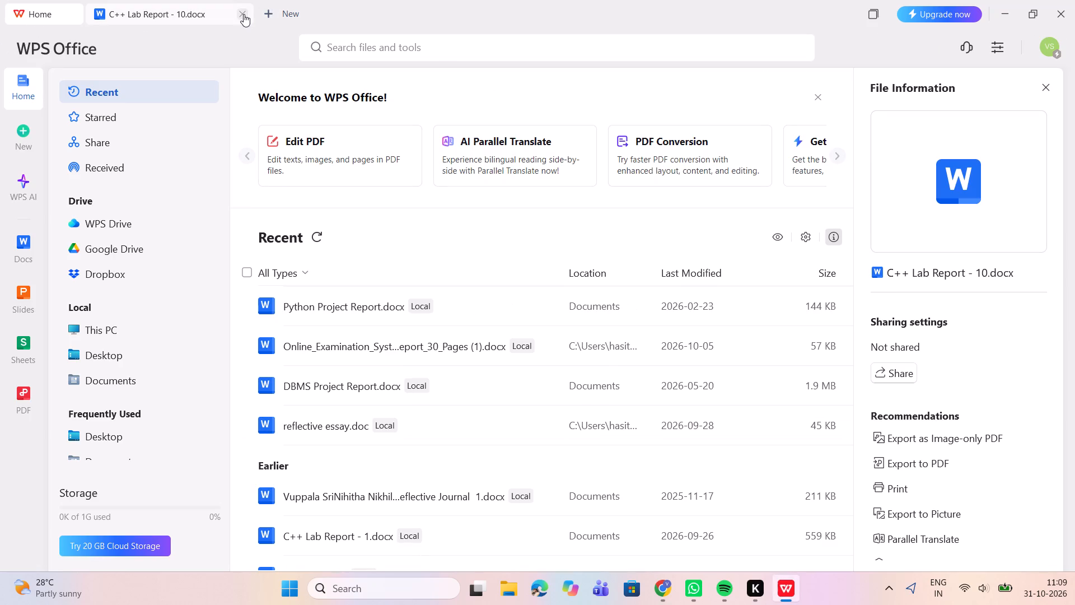
left_click(241, 12)
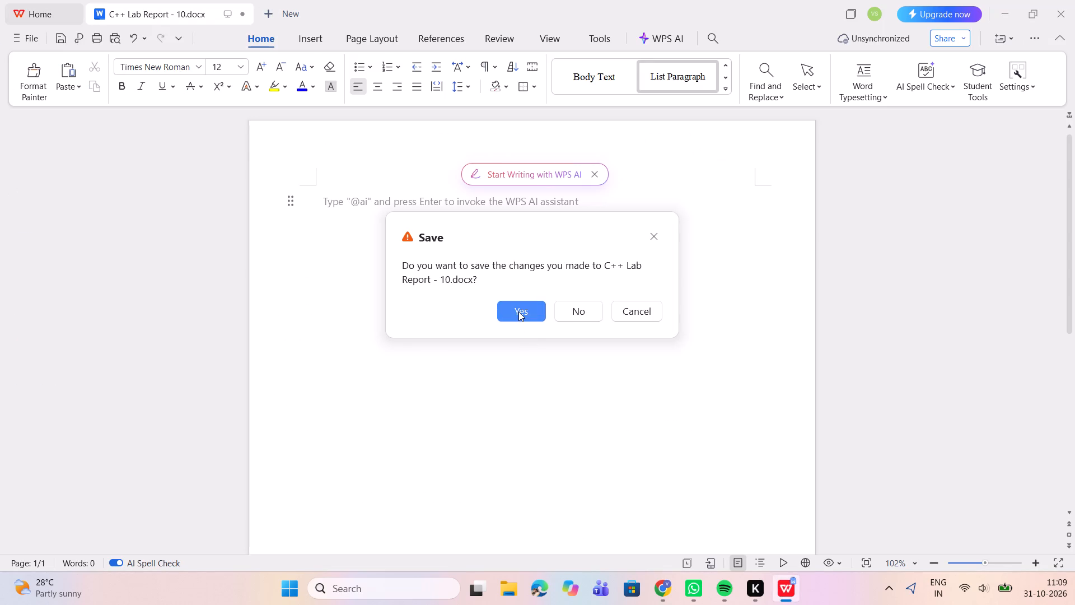
left_click(518, 311)
Open Lab Report 8.docx from the earlier recent files to view it.
scroll(424, 414, "down", 1)
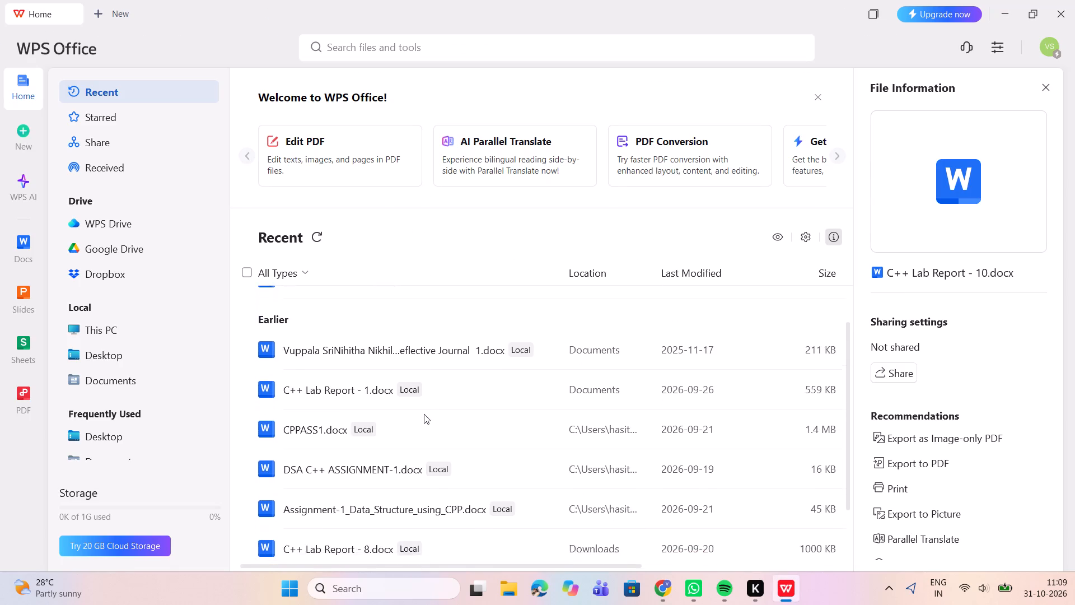
scroll(424, 414, "down", 2)
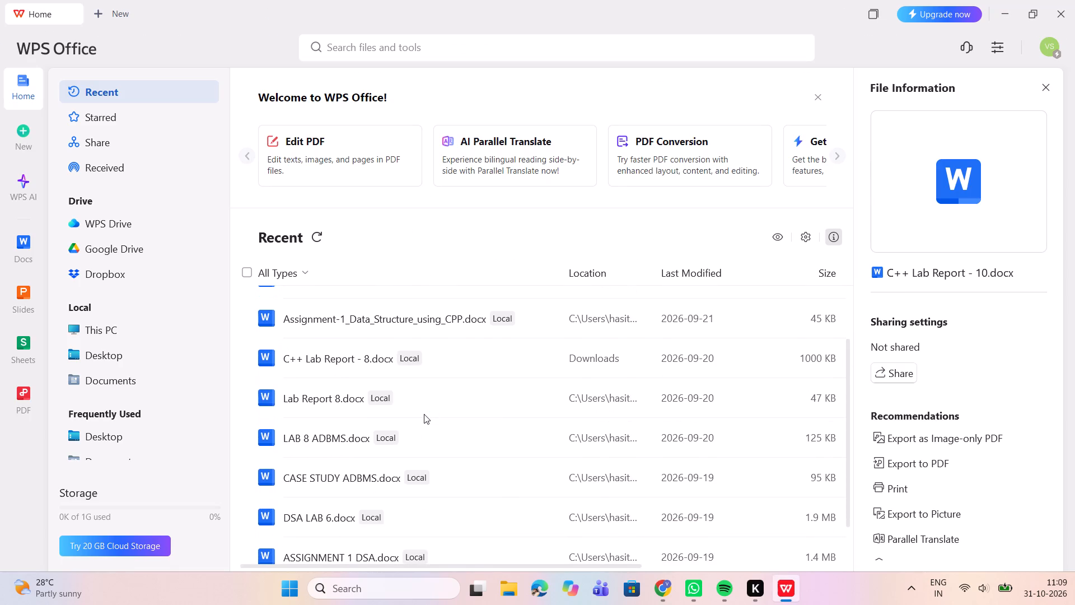
double_click(423, 397)
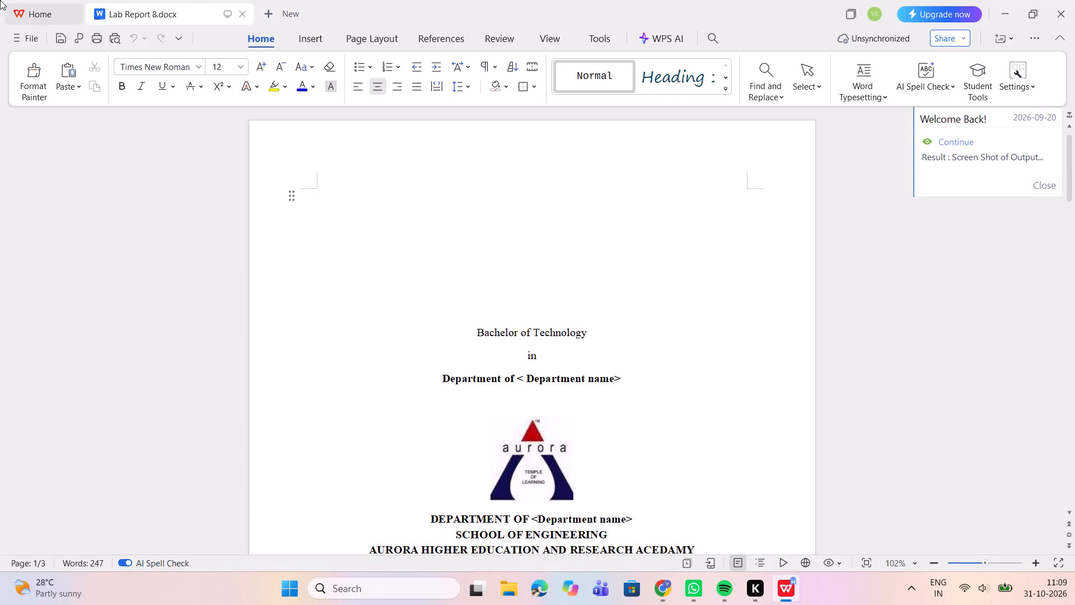
Look through the recent files list and open DSA C++ ASSIGNMENT-1.docx to view it.
left_click(35, 17)
scroll(311, 357, "down", 2)
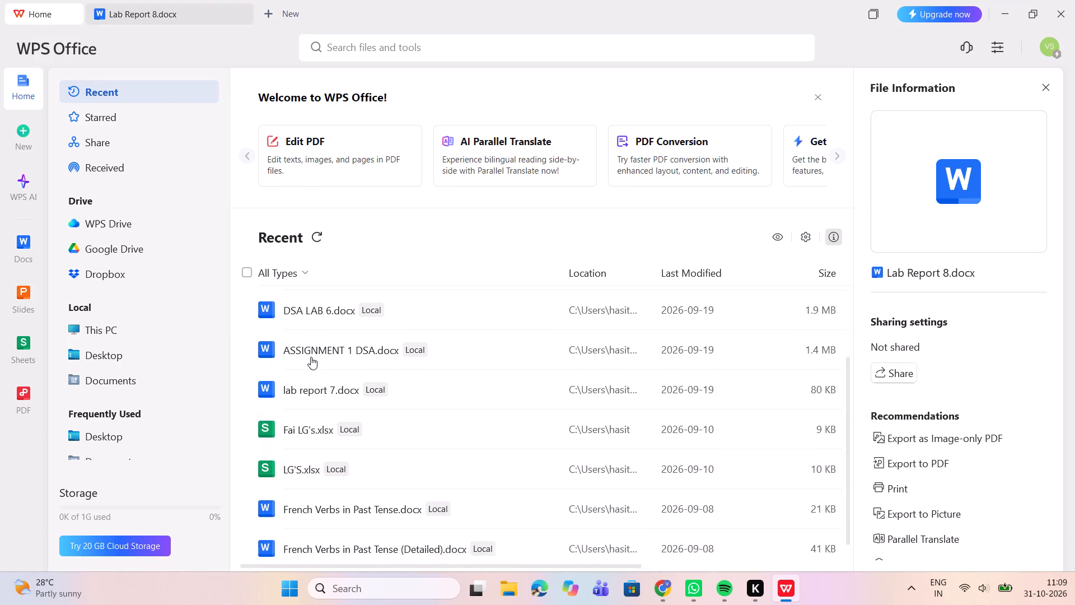
scroll(311, 357, "down", 4)
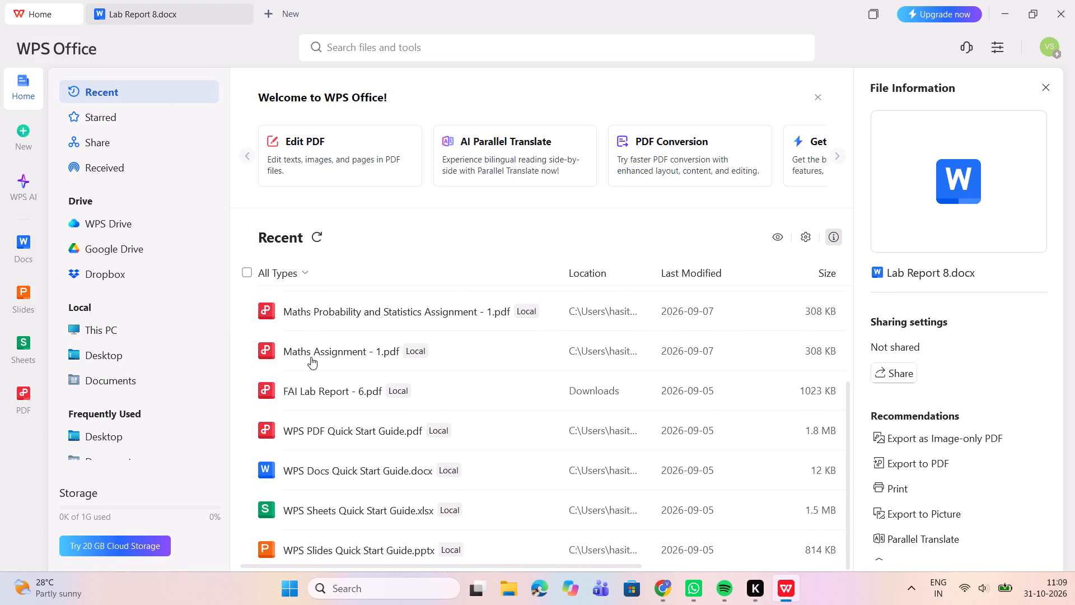
scroll(311, 357, "down", 1)
scroll(311, 357, "up", 1)
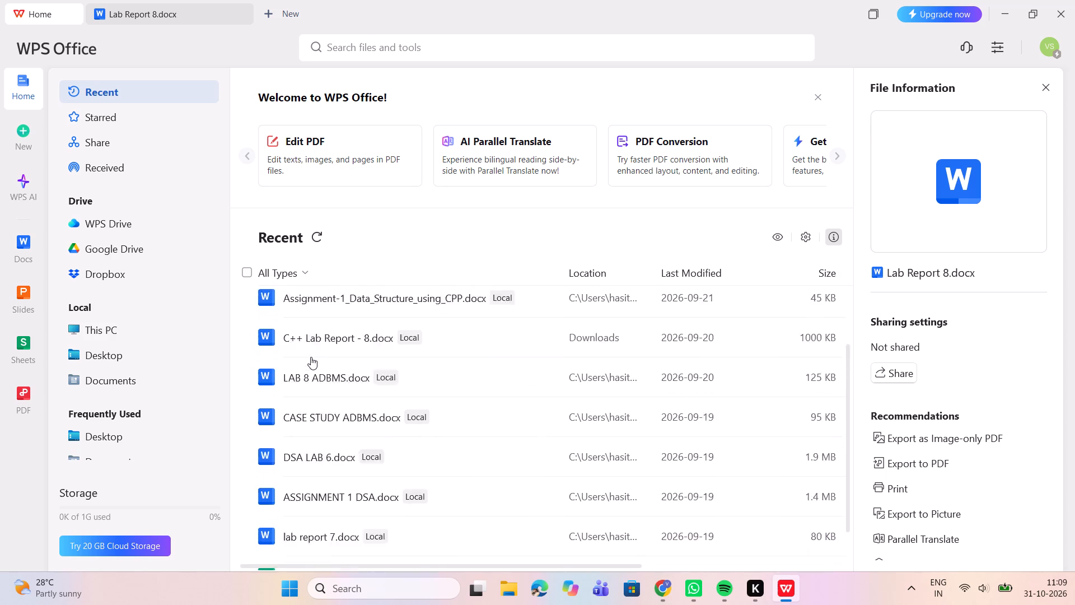
scroll(311, 357, "up", 19)
scroll(311, 357, "down", 2)
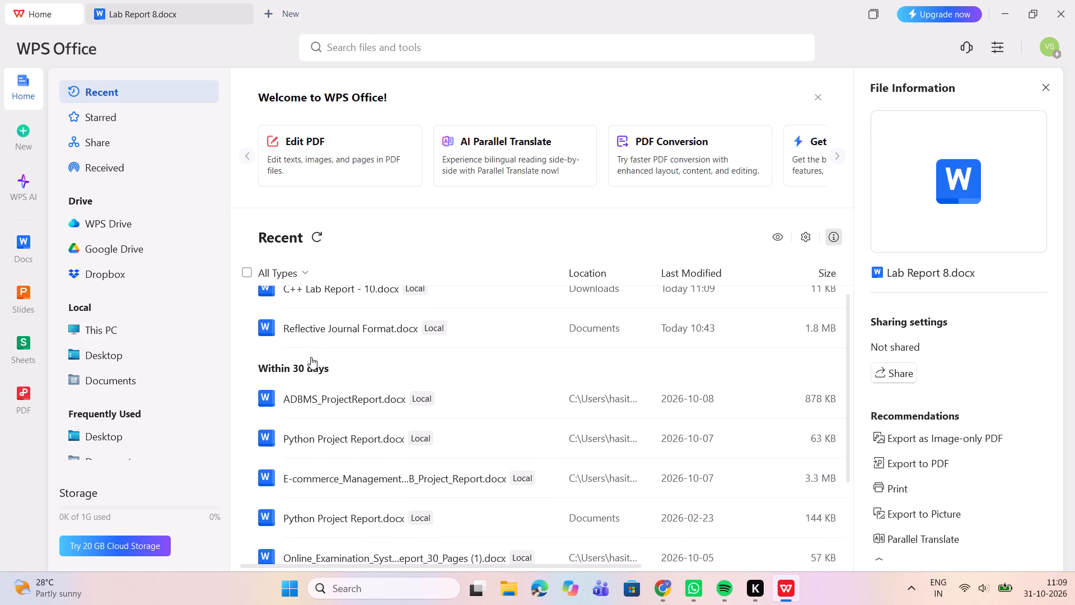
scroll(311, 357, "down", 1)
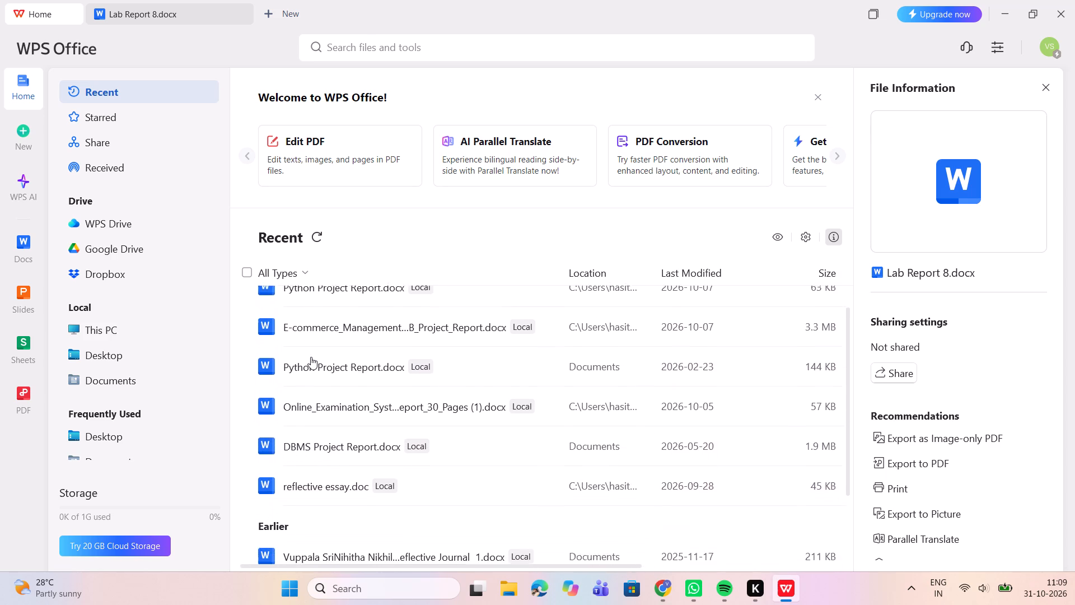
scroll(311, 357, "down", 2)
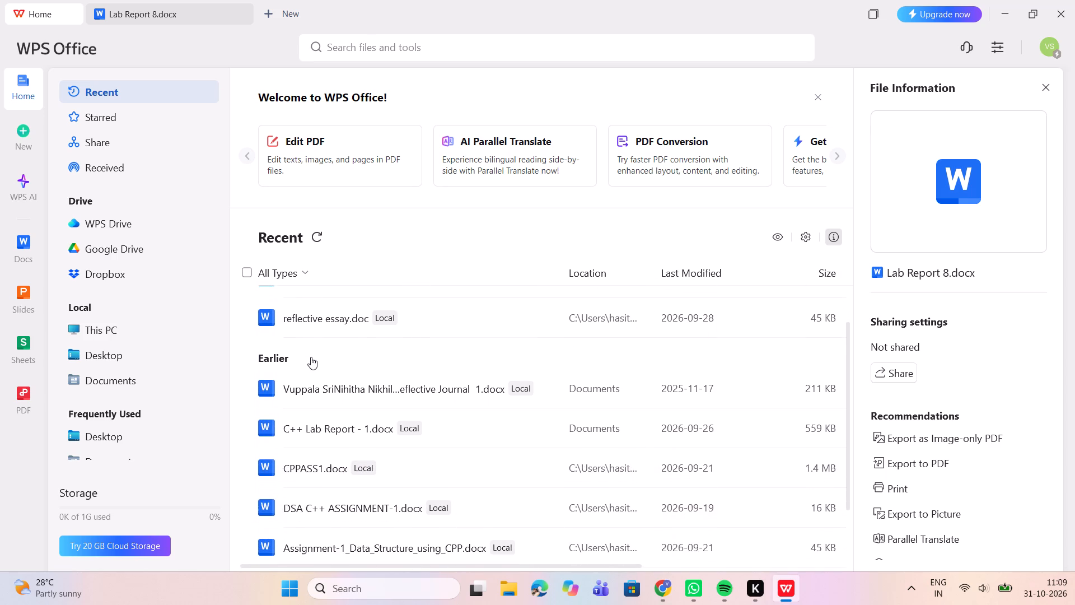
scroll(311, 357, "down", 2)
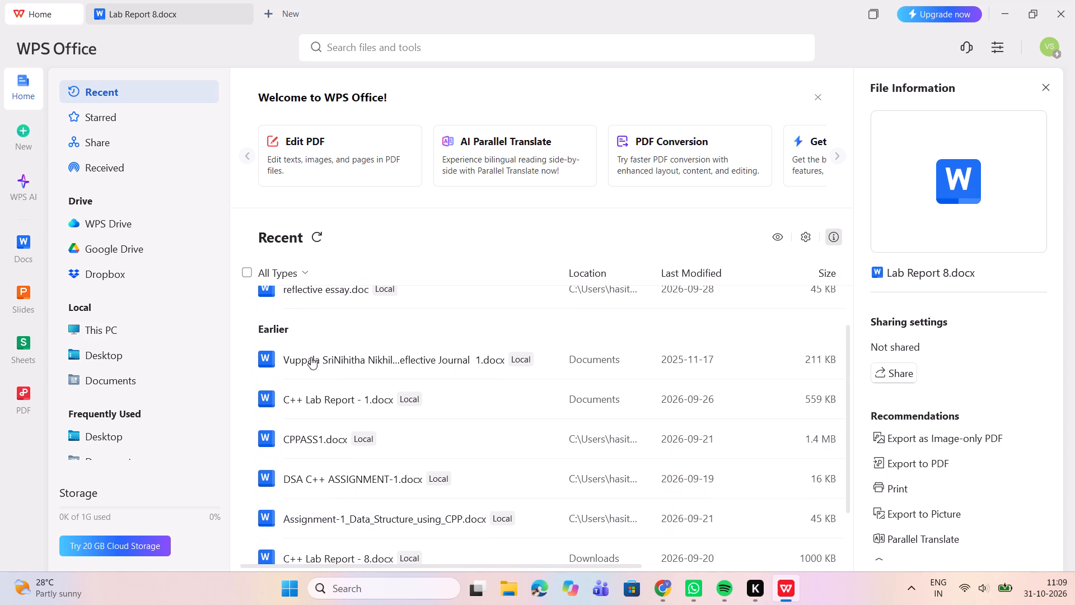
scroll(311, 357, "down", 1)
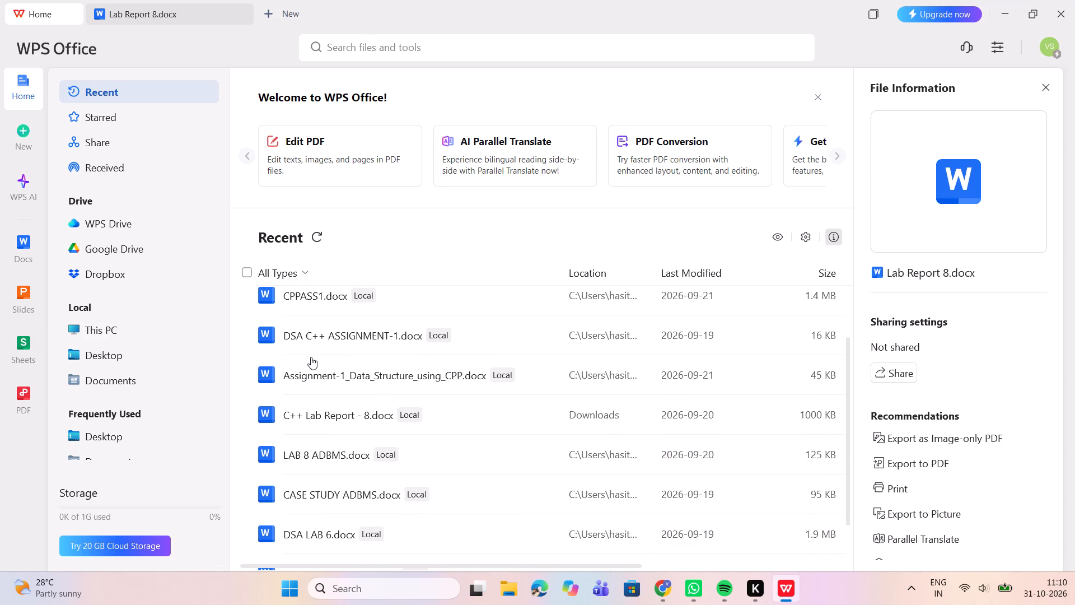
double_click(330, 334)
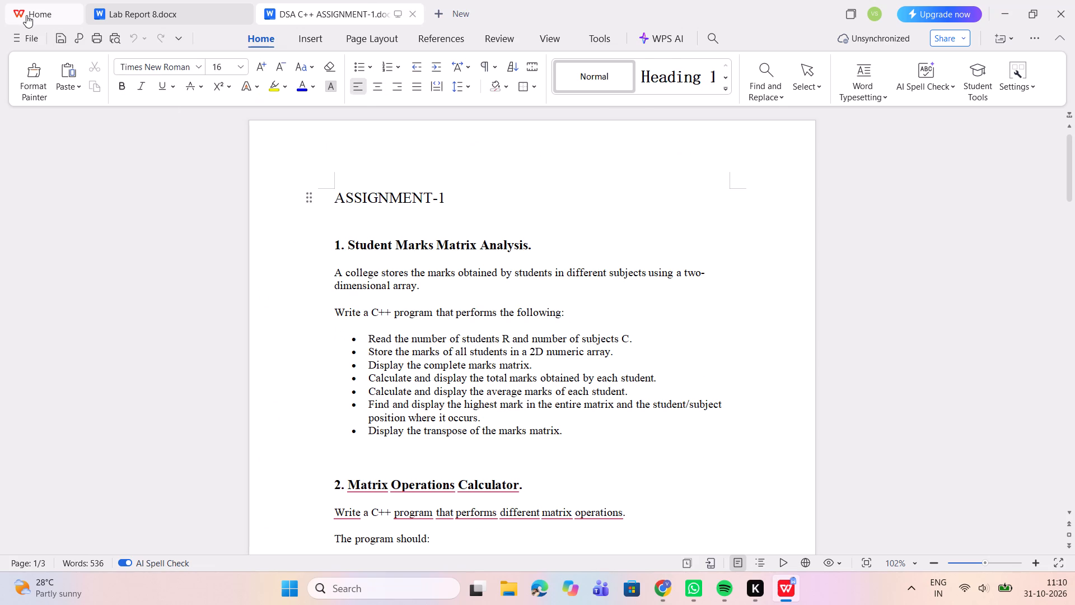
Open Maths Assignment - 1.pdf from the recent files, examine its first page at a readable zoom, and close it.
left_click(26, 15)
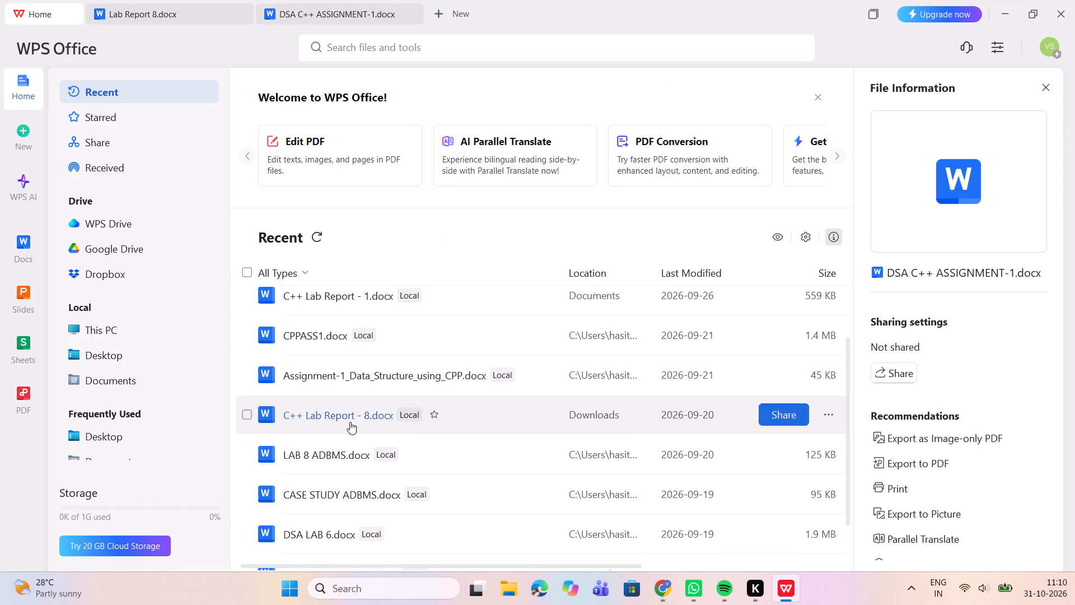
scroll(370, 514, "down", 3)
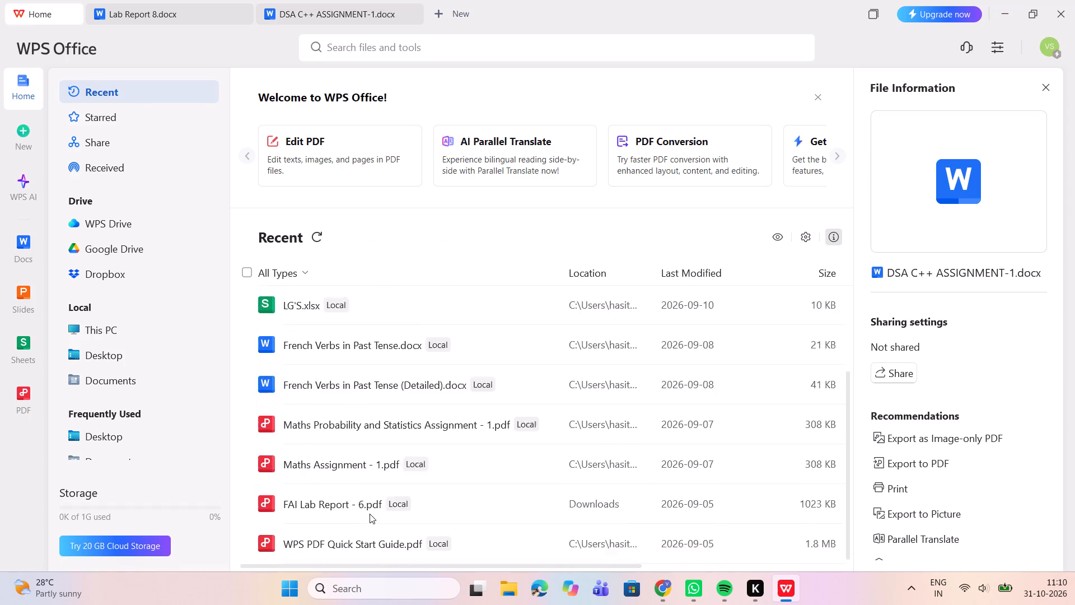
scroll(370, 514, "down", 2)
double_click(334, 361)
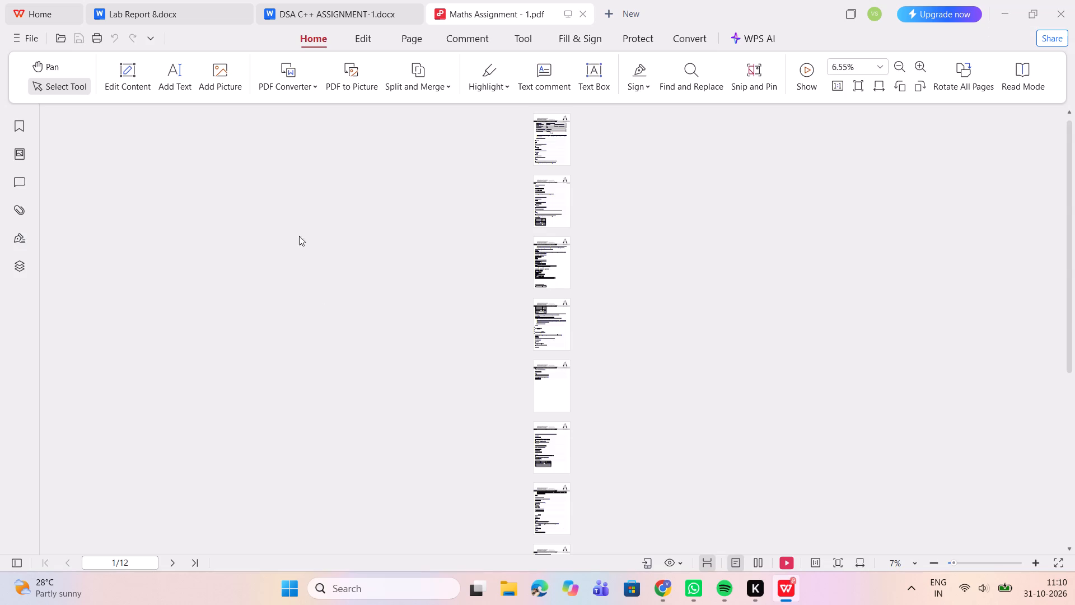
scroll(522, 246, "up", 4, "ctrl")
scroll(522, 246, "up", 2)
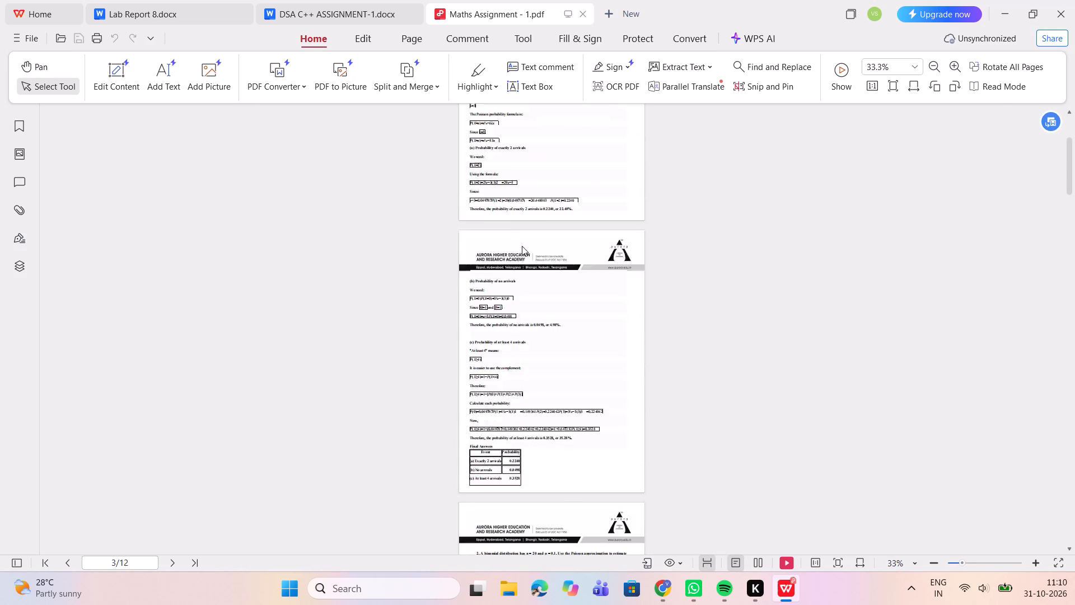
scroll(522, 246, "up", 2)
scroll(522, 246, "up", 2, "ctrl")
scroll(522, 246, "up", 2)
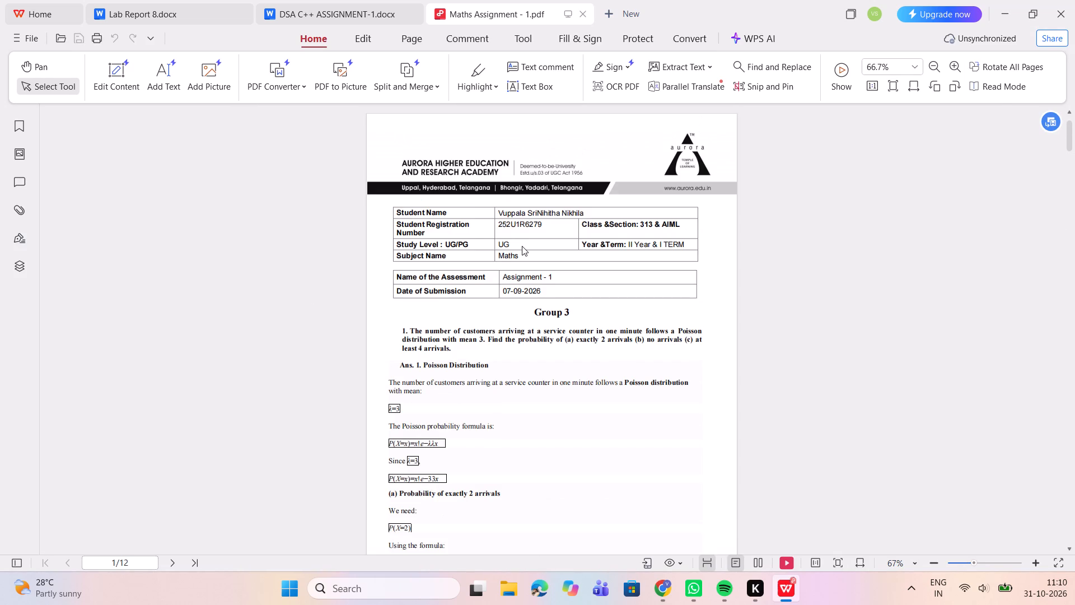
scroll(522, 246, "up", 1, "ctrl")
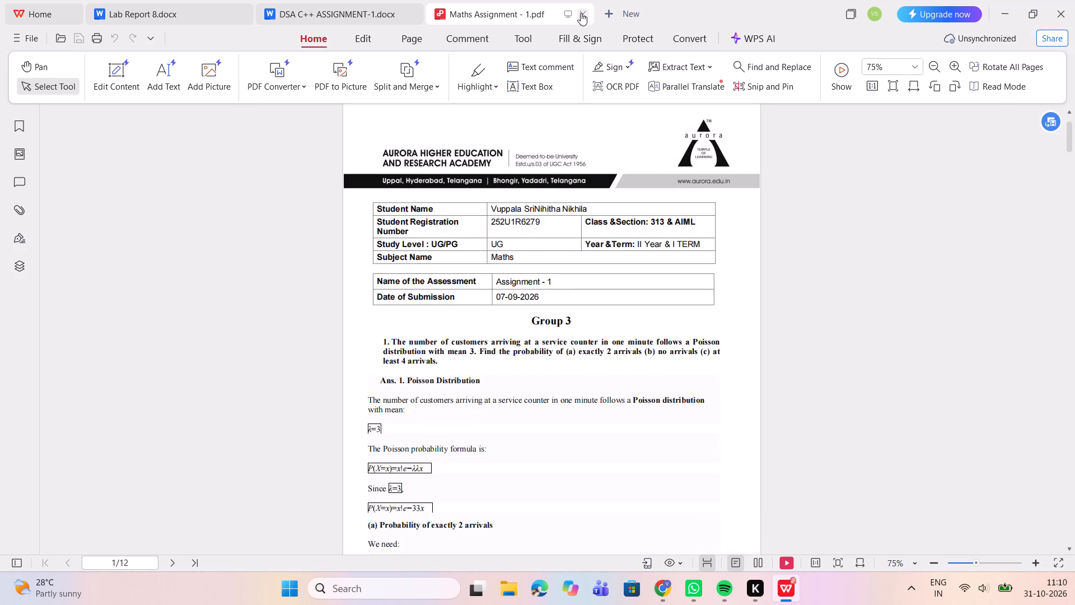
left_click(581, 13)
Open Reflective Journal Format.docx from the recent files to view it.
left_click(69, 18)
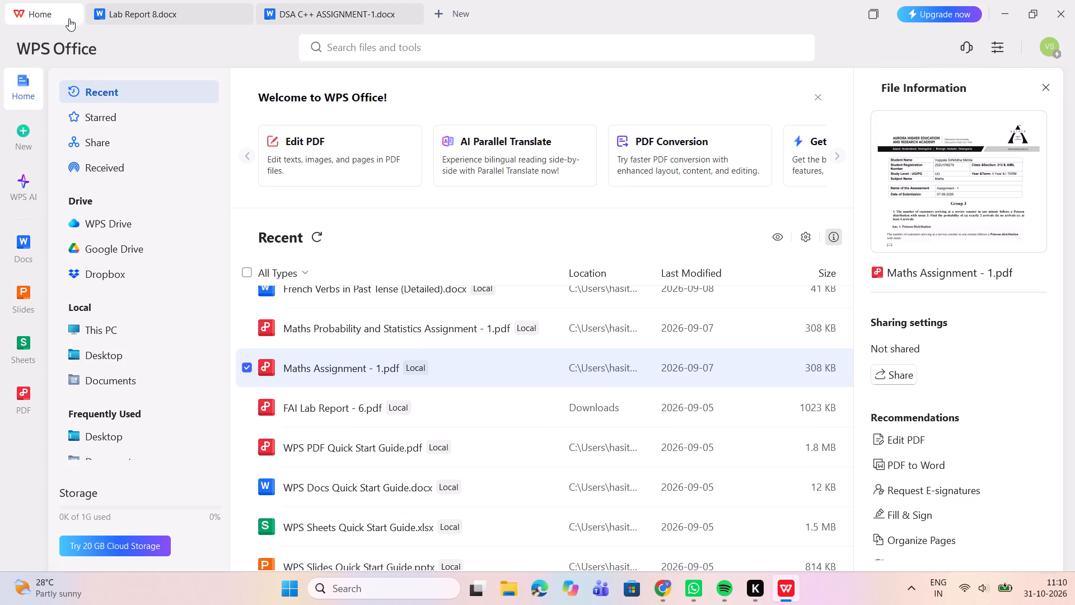
scroll(391, 444, "down", 1)
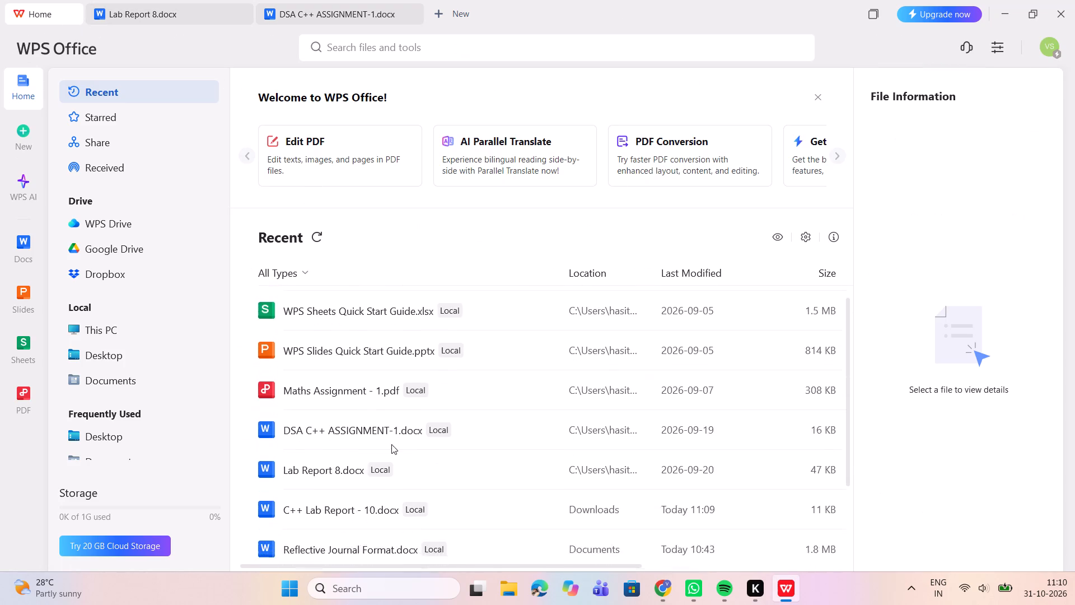
scroll(391, 444, "down", 1)
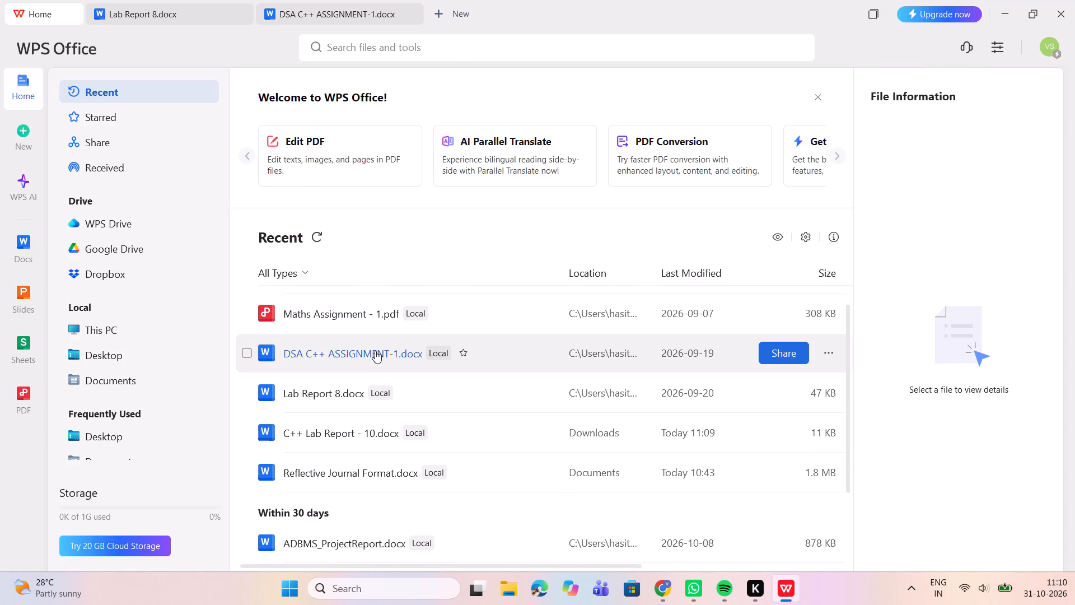
scroll(375, 351, "down", 1)
double_click(375, 351)
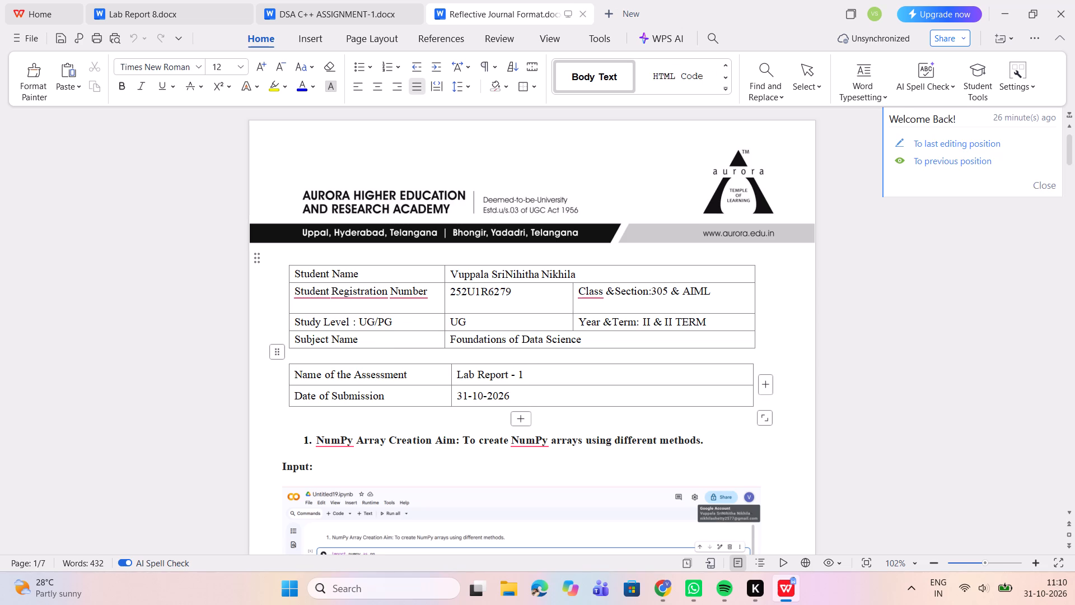
Return to the recent files list and close the open documents Lab Report 8, DSA C++ ASSIGNMENT-1 and Reflective Journal Format.
left_click(45, 0)
scroll(423, 450, "down", 2)
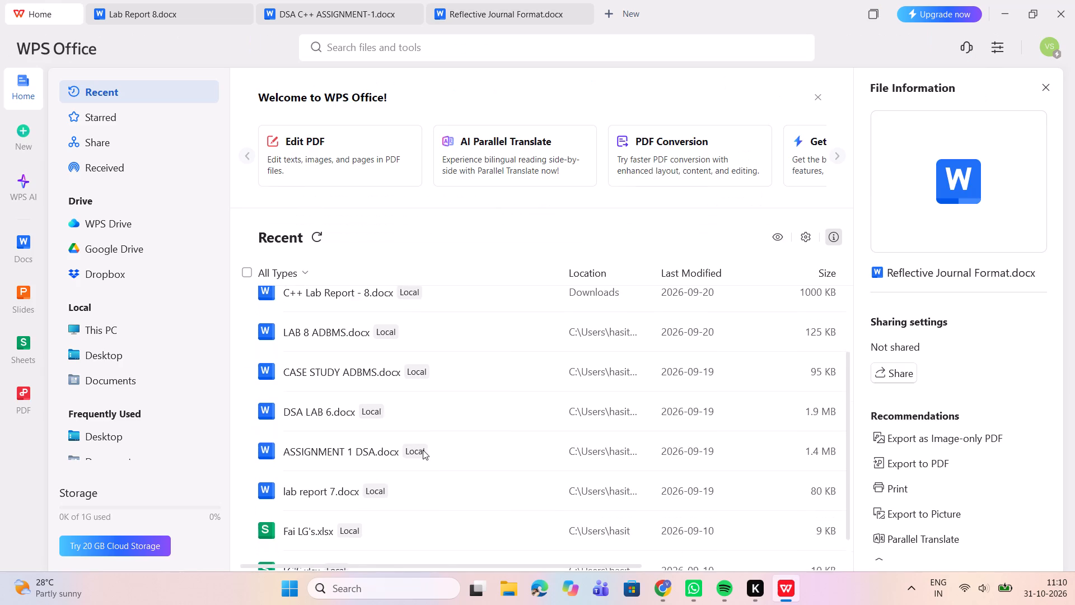
scroll(423, 450, "down", 5)
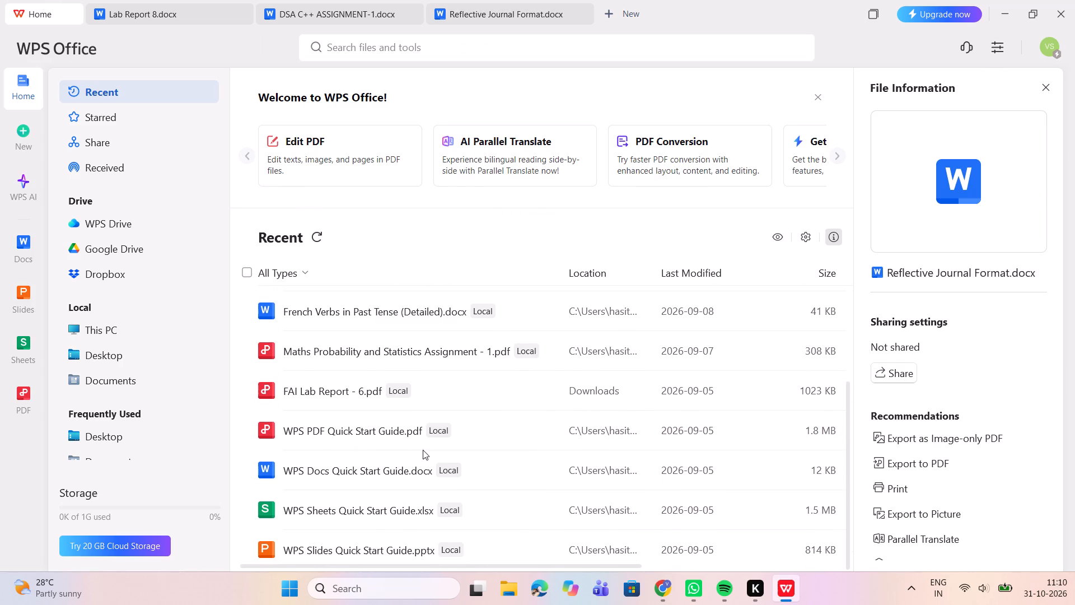
scroll(423, 450, "down", 3)
scroll(423, 450, "up", 13)
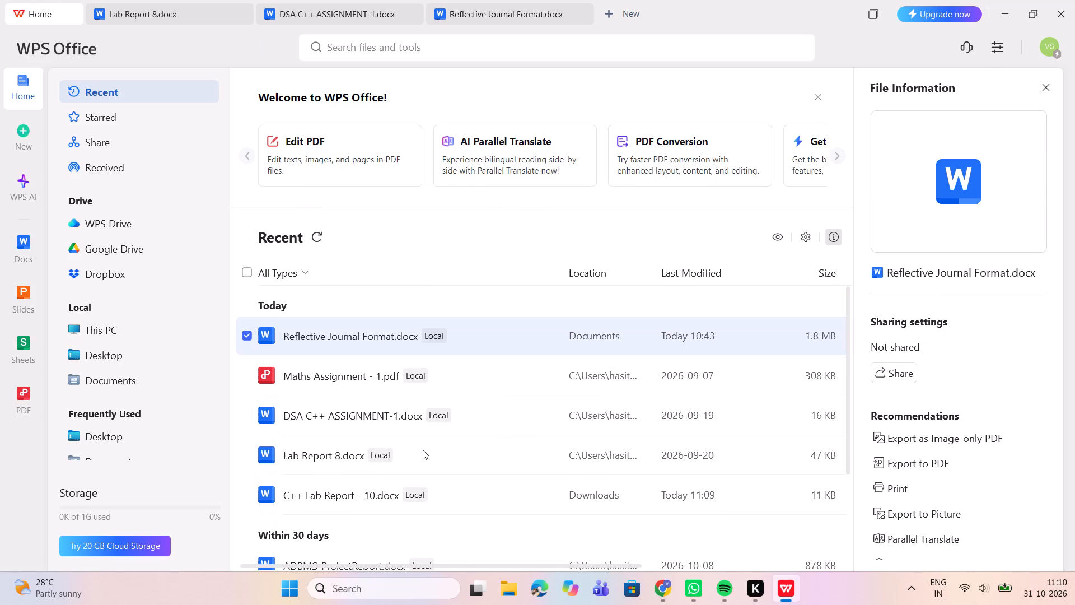
left_click(244, 14)
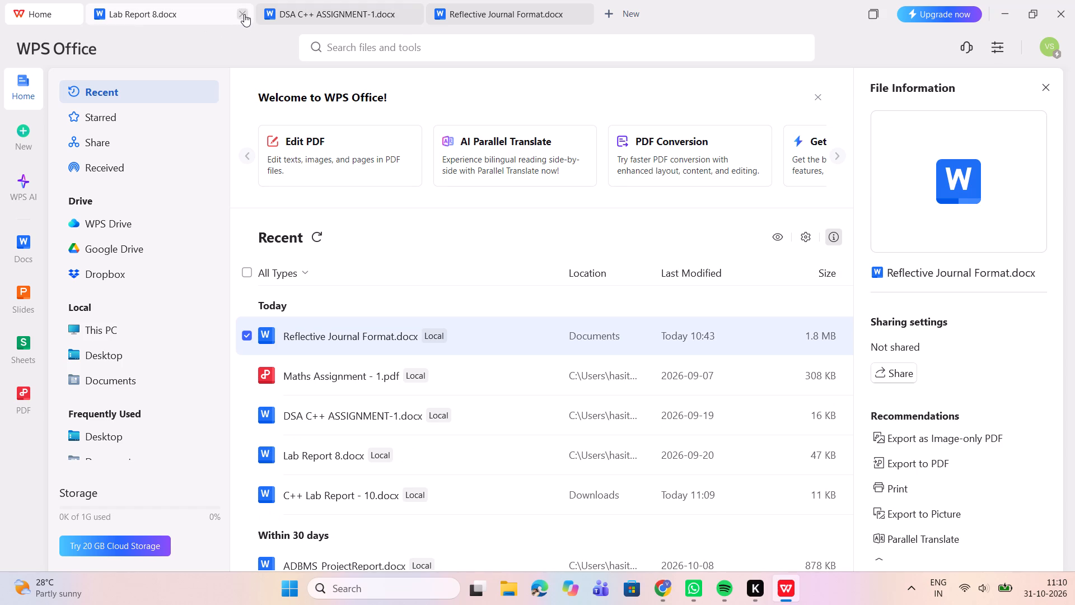
left_click(244, 14)
left_click(244, 14)
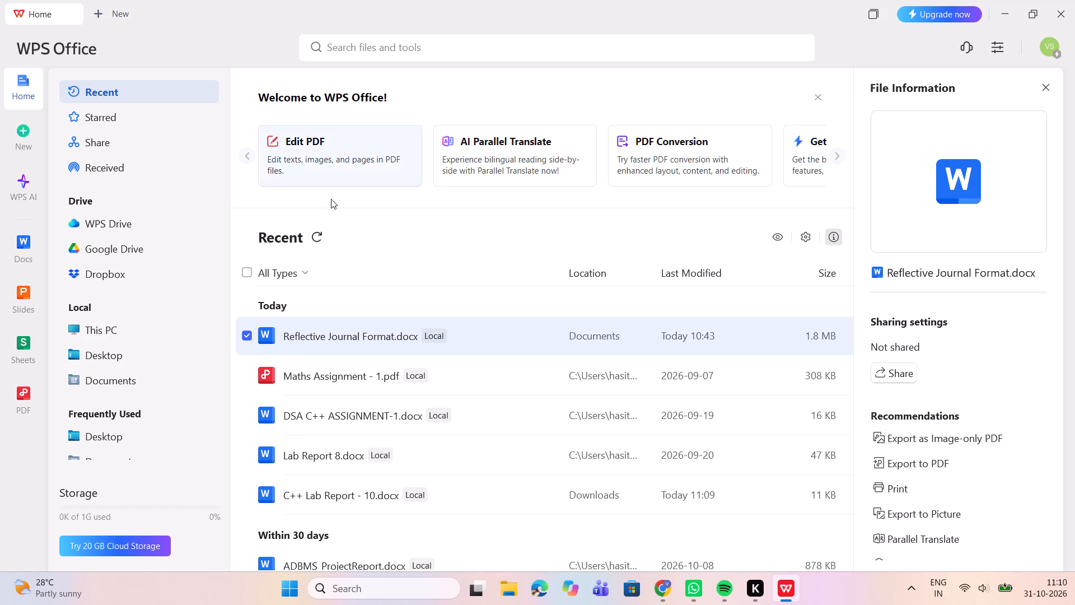
Open Reflective Journal Format.docx and delete all the content below the assessment name and submission date table, including the leftover link text.
double_click(372, 324)
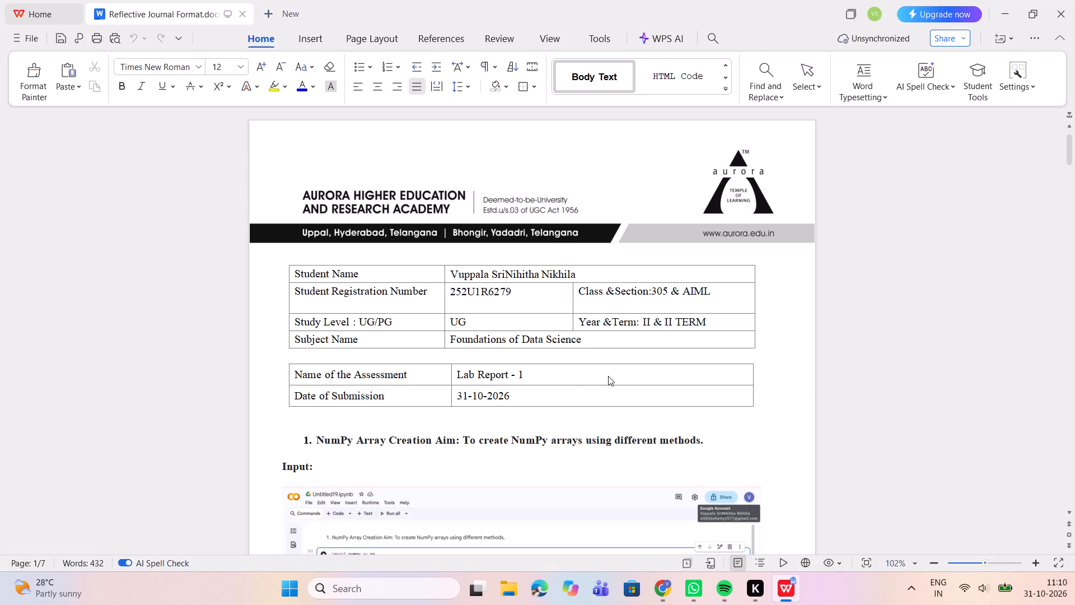
left_click_drag(305, 417, 524, 604)
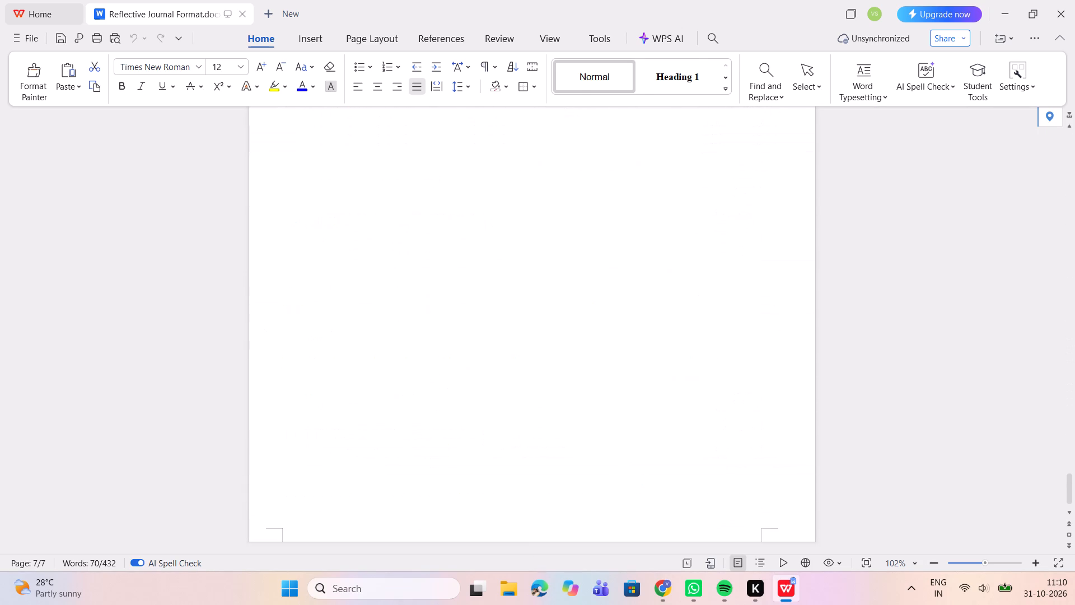
left_click_drag(524, 604, 519, 267)
key("BackSpace")
scroll(519, 267, "up", 1)
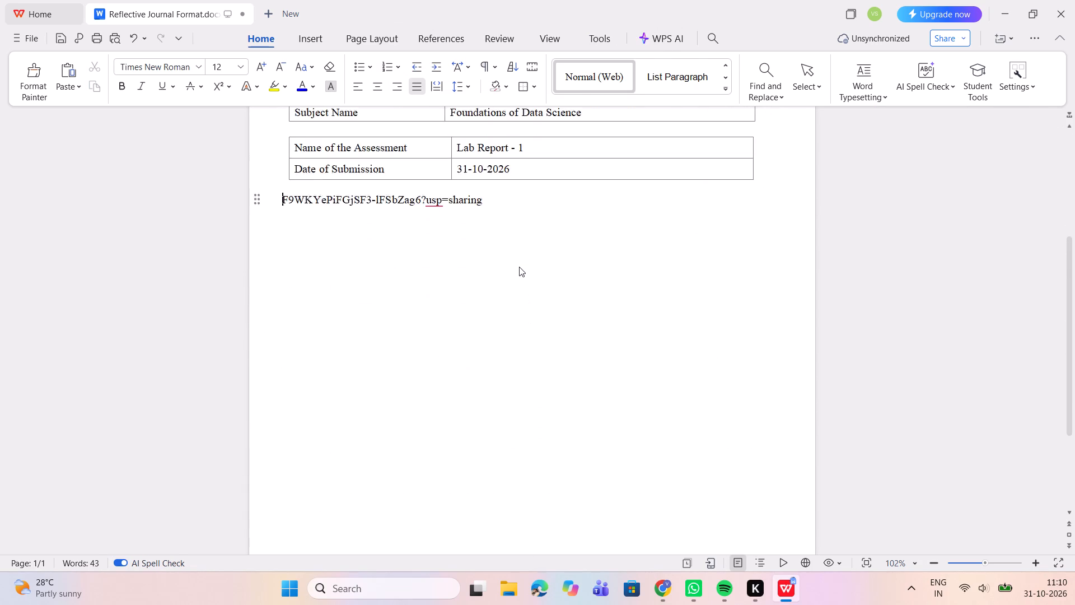
scroll(519, 267, "up", 2)
left_click_drag(500, 266, 250, 265)
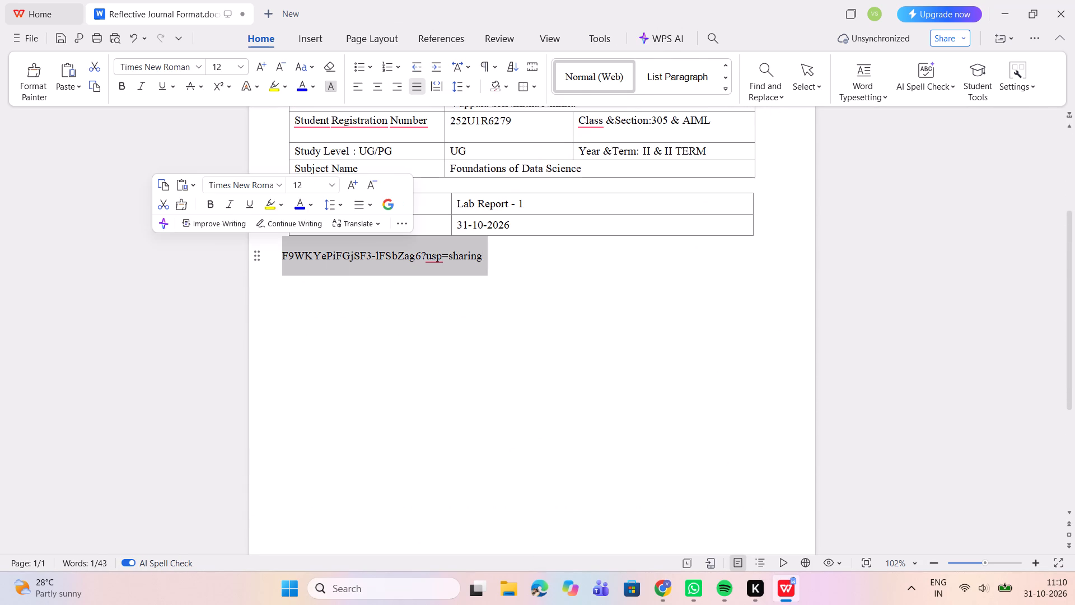
key("BackSpace")
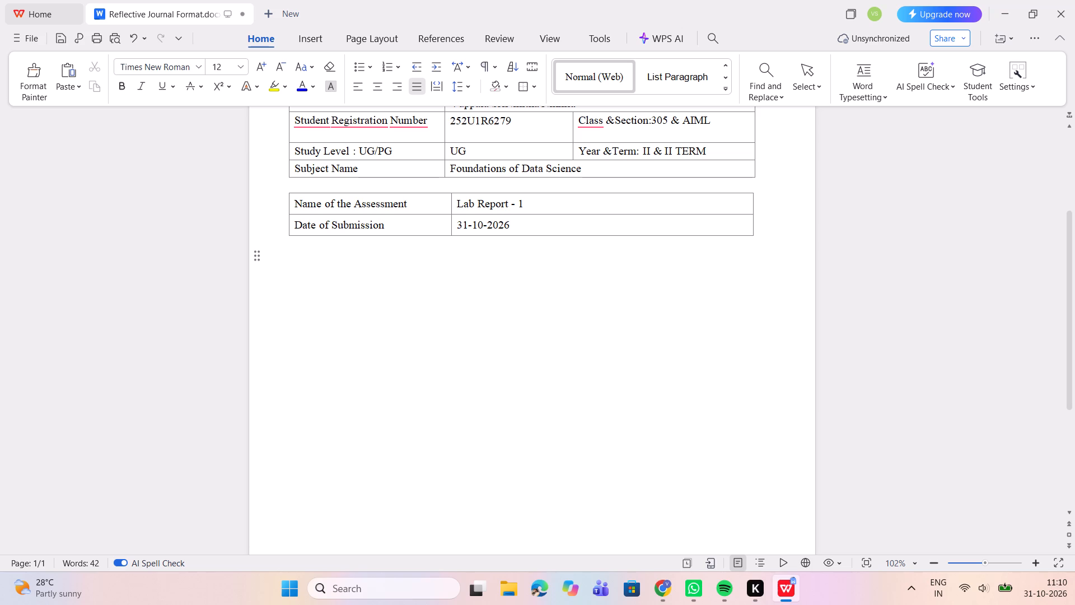
Replace the Subject Name entry in the student details table with "Advance Data Structures".
left_click_drag(448, 174, 584, 168)
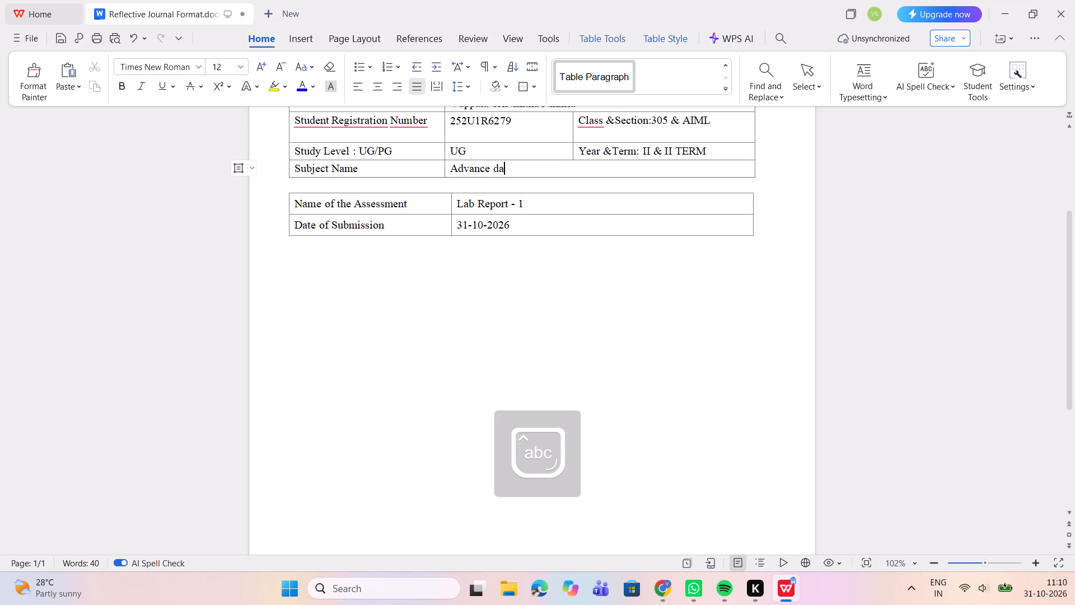
key("BackSpace")
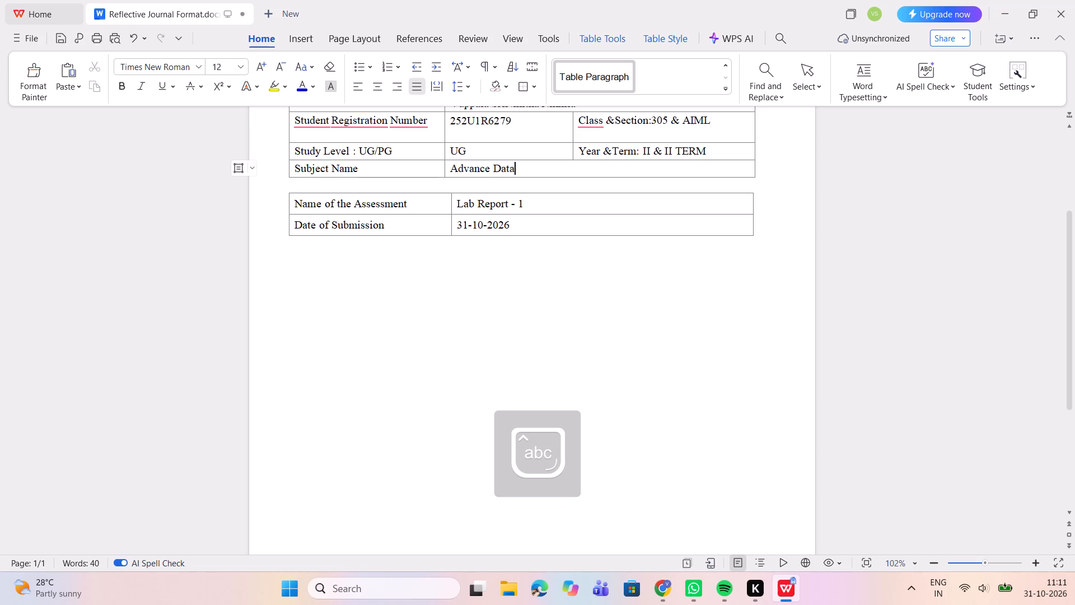
key("t")
type("ructures")
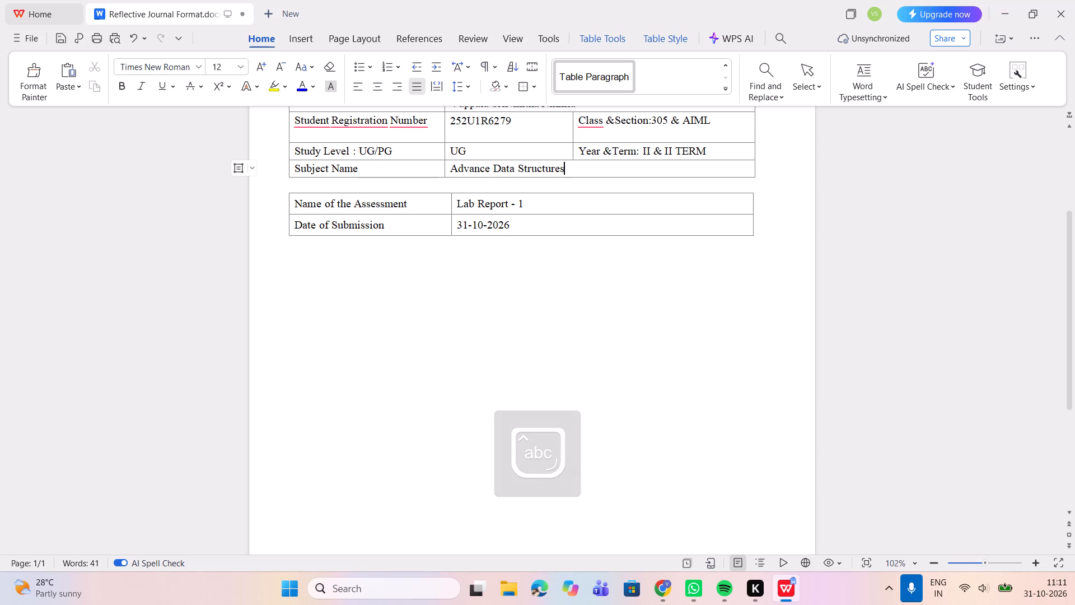
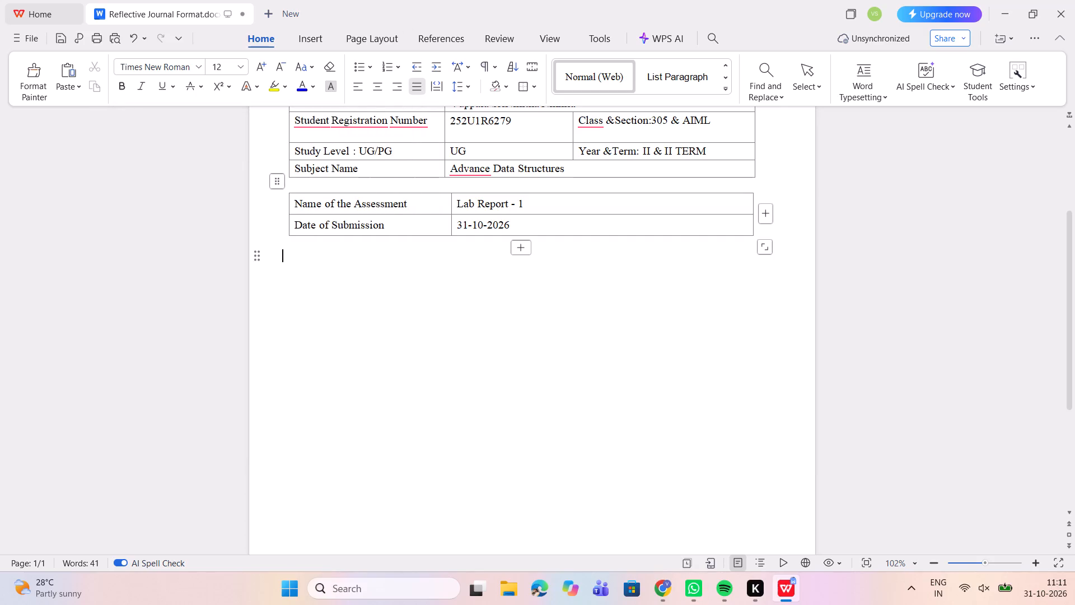
Switch to the browser, copy the question title "Most Frequent Element" from the Coding Practice list, and paste it below the document's submission date table.
left_click(663, 581)
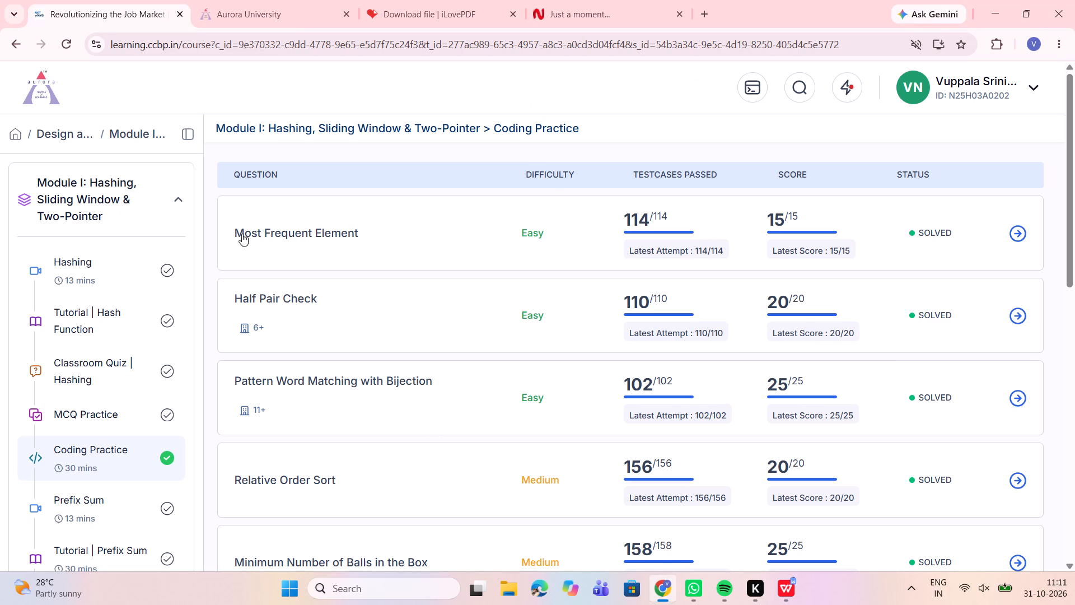
left_click_drag(232, 231, 366, 229)
key("ctrl+c")
key("alt+Tab")
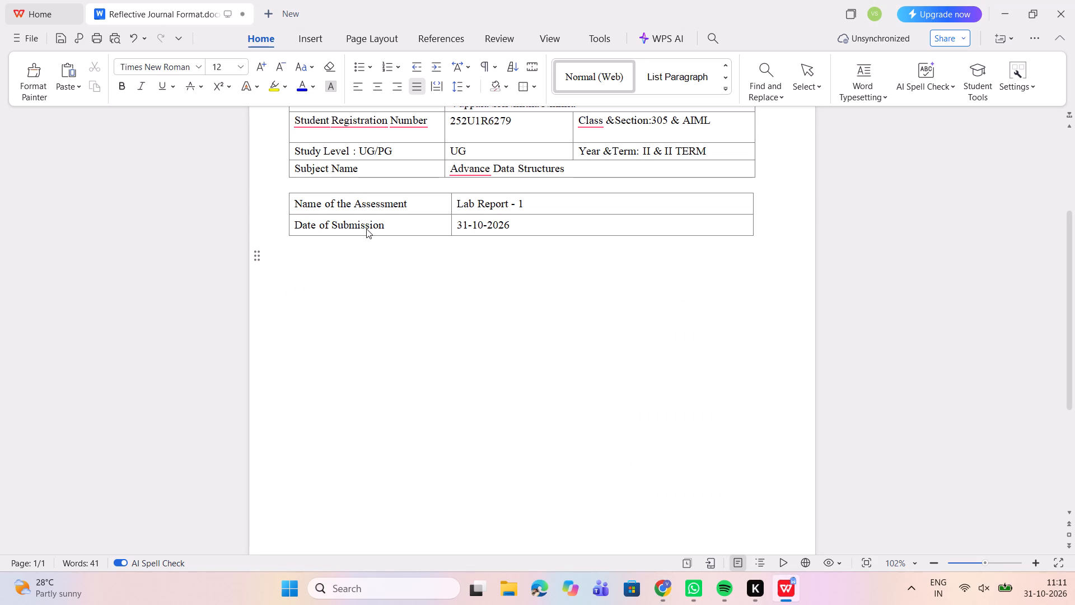
key("alt+Tab")
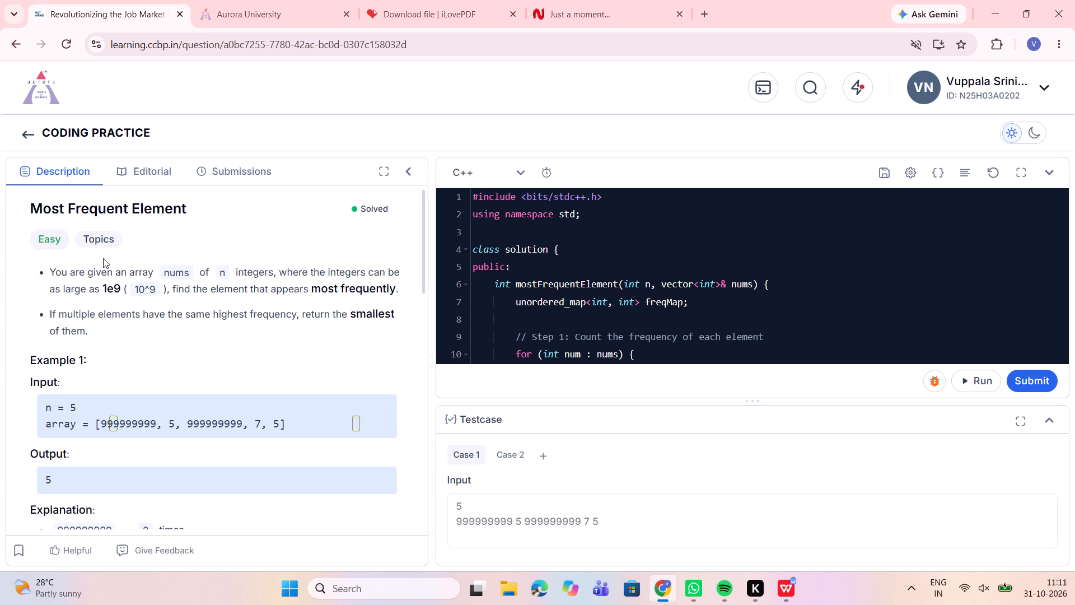
left_click_drag(26, 203, 165, 202)
left_click_drag(165, 202, 27, 209)
left_click_drag(27, 209, 42, 202)
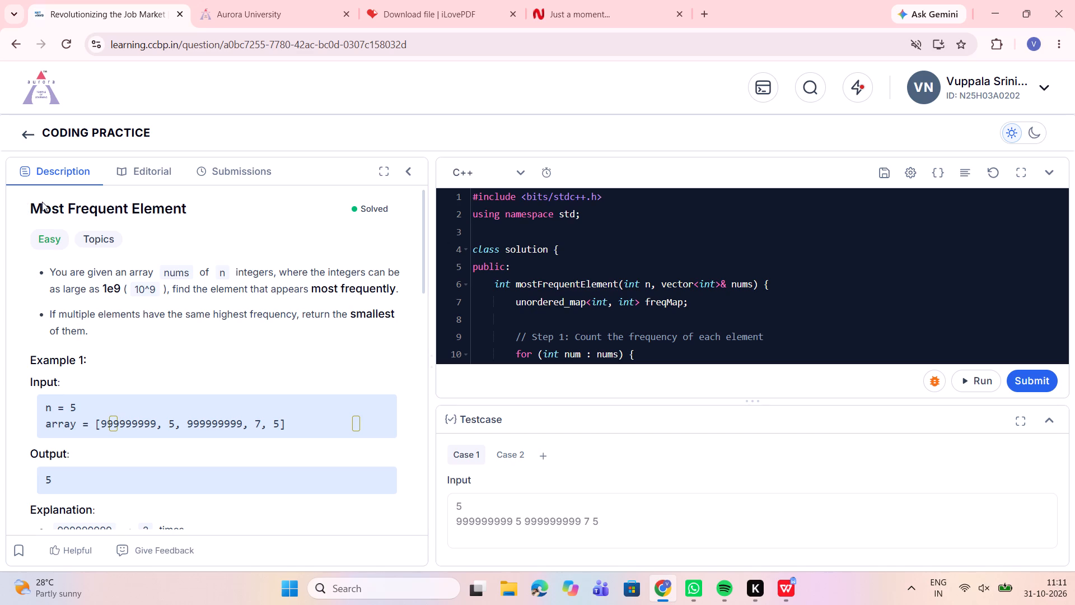
left_click_drag(42, 202, 40, 201)
left_click(40, 201)
left_click(95, 337)
left_click(34, 208)
left_click_drag(34, 208, 104, 255)
key("alt+Tab")
key("ctrl+v")
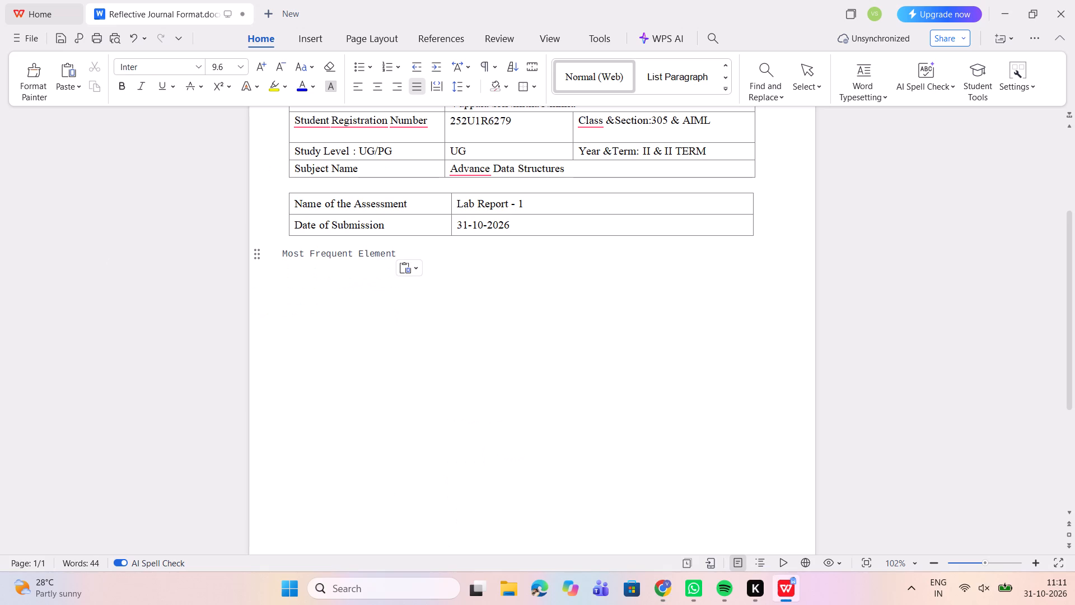
Number the pasted title "Most Frequent Element" as list item 1 and start a new line without a number beneath it.
left_click(282, 252)
type("1.")
key("space")
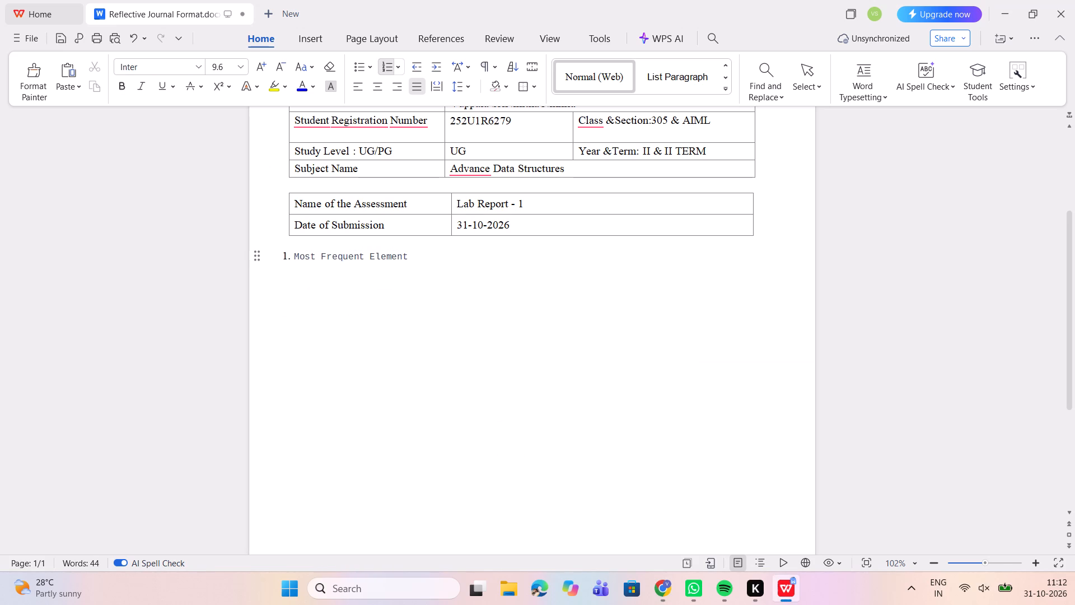
left_click(430, 264)
key("Return")
key("BackSpace")
Switch back to the browser and shrink the Testcase area to examine the C++ solution code for Most Frequent Element.
key("alt+Tab")
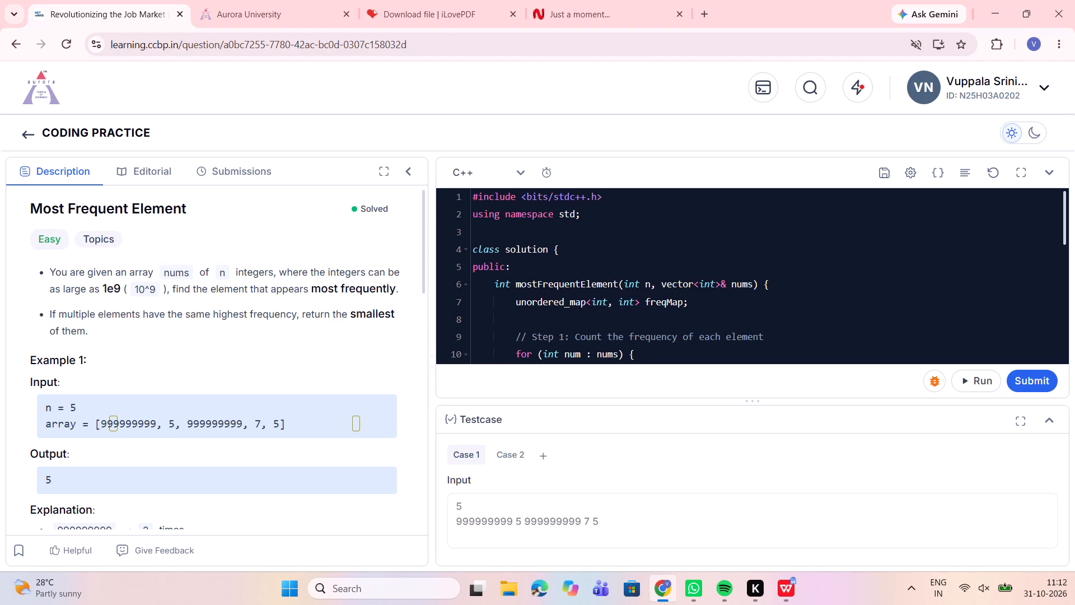
left_click_drag(748, 401, 785, 559)
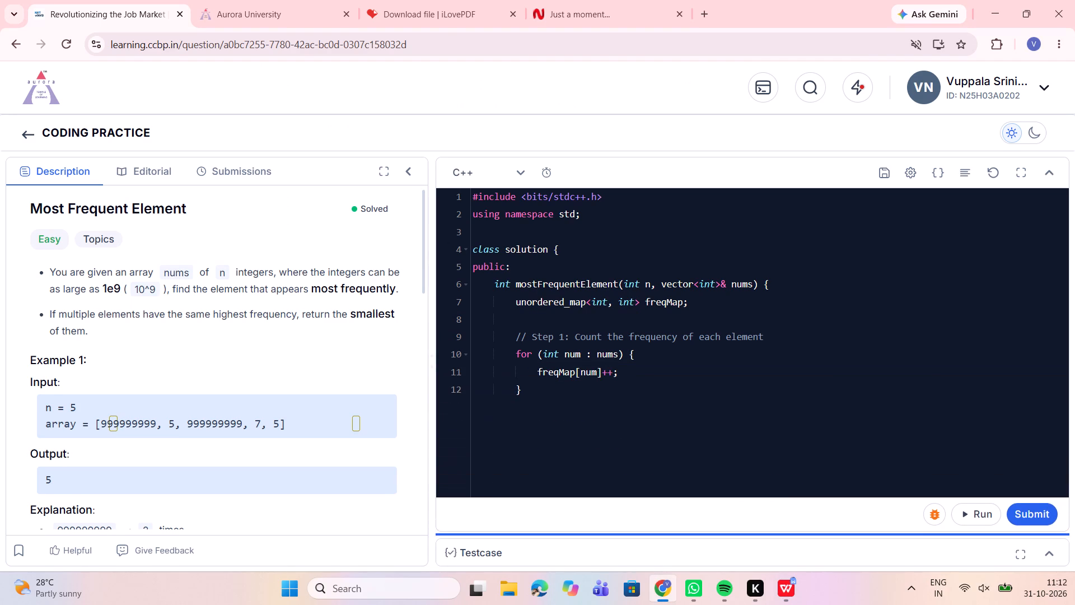
left_click_drag(785, 559, 782, 596)
scroll(703, 402, "down", 11)
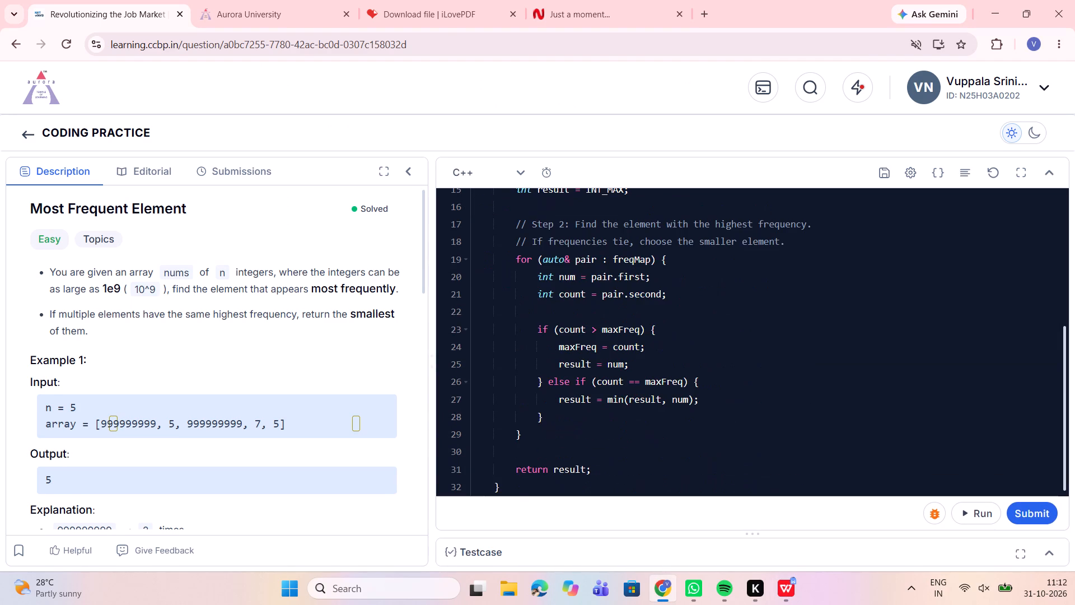
scroll(703, 402, "up", 9)
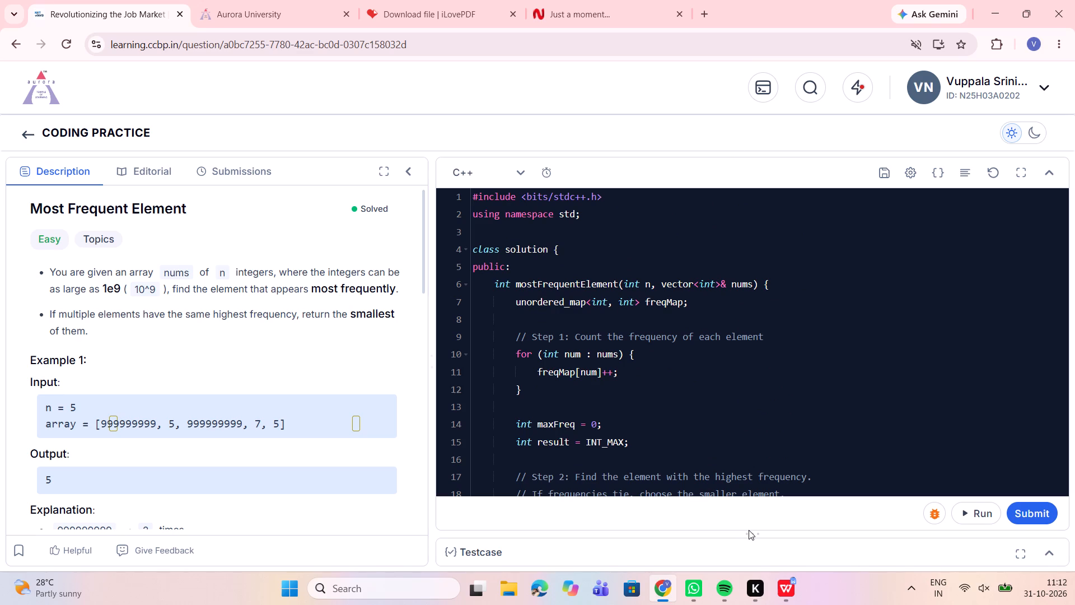
left_click_drag(756, 537, 765, 565)
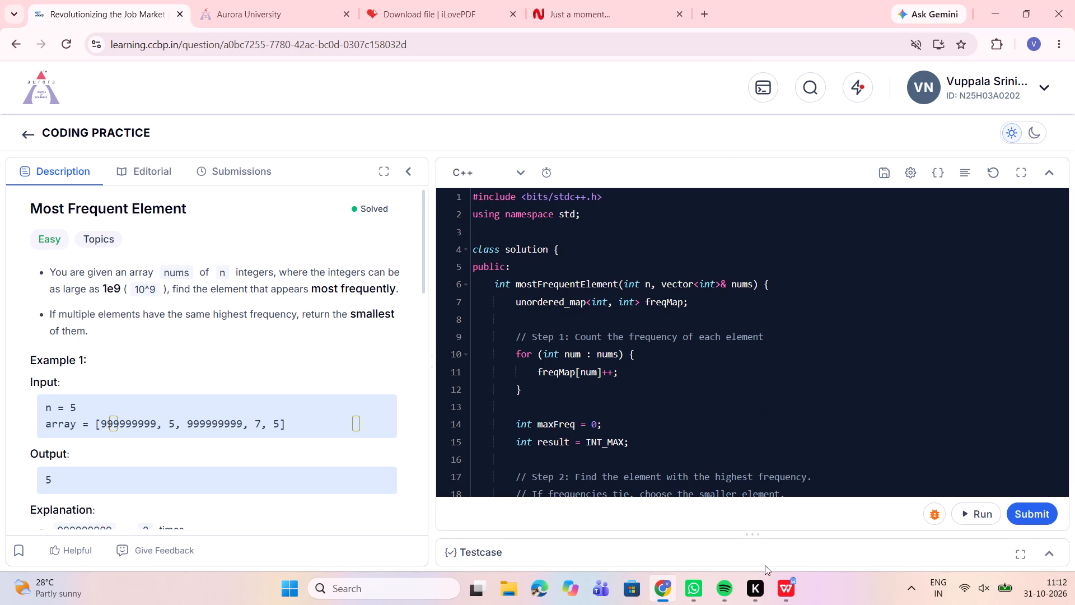
left_click(1012, 174)
left_click(1016, 172)
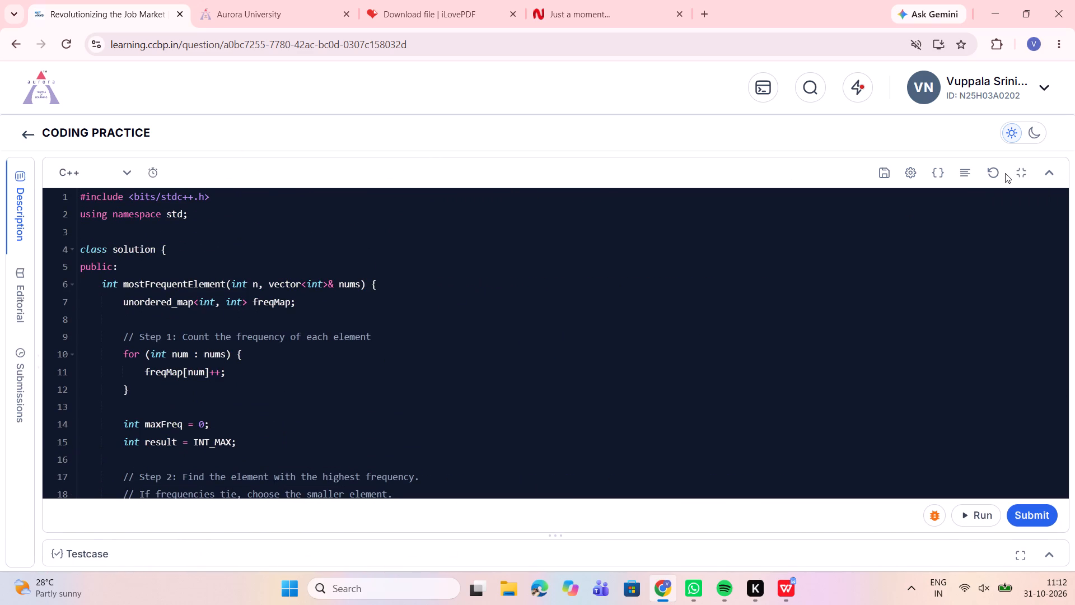
left_click(1028, 169)
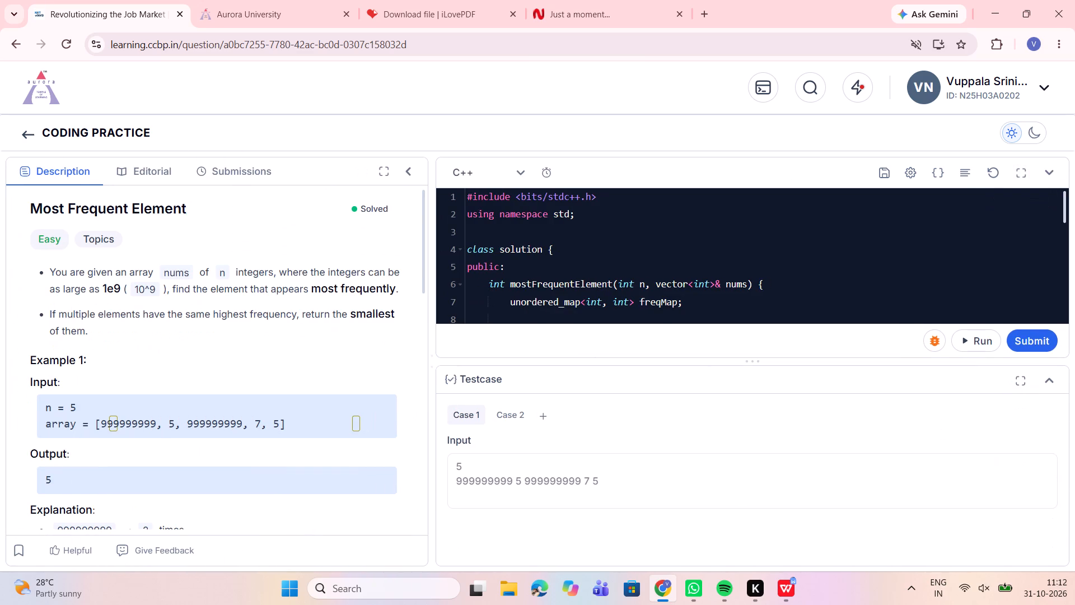
left_click_drag(766, 360, 756, 604)
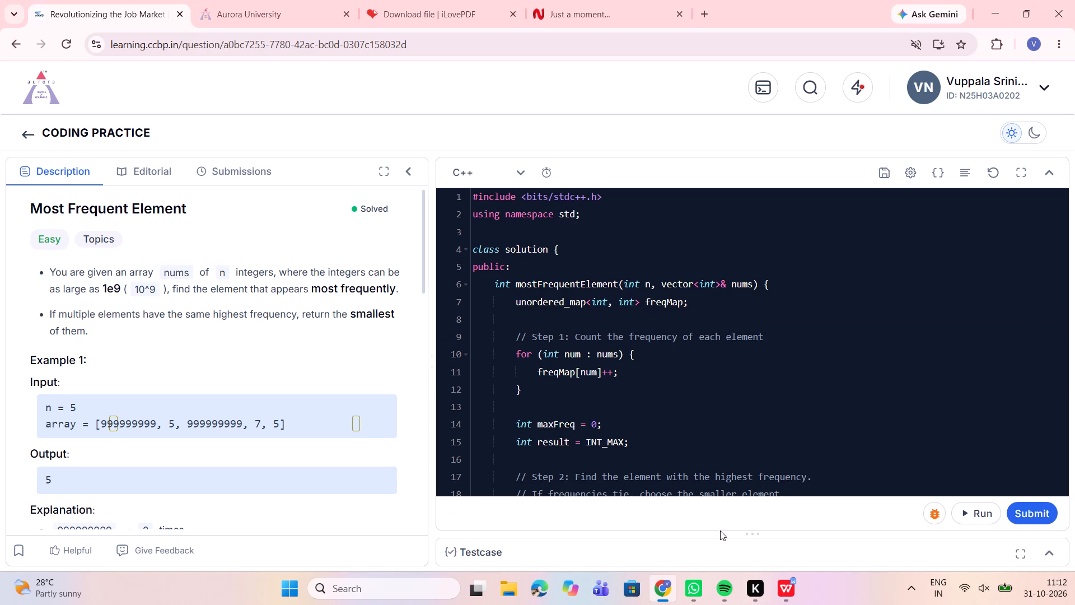
scroll(683, 467, "up", 3)
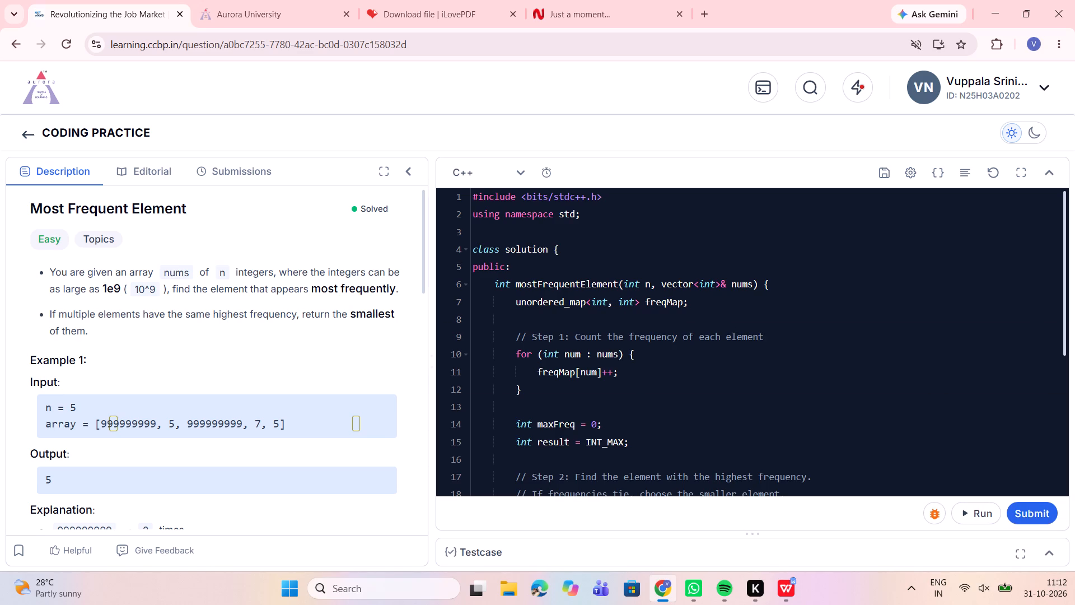
key("shift+super+s")
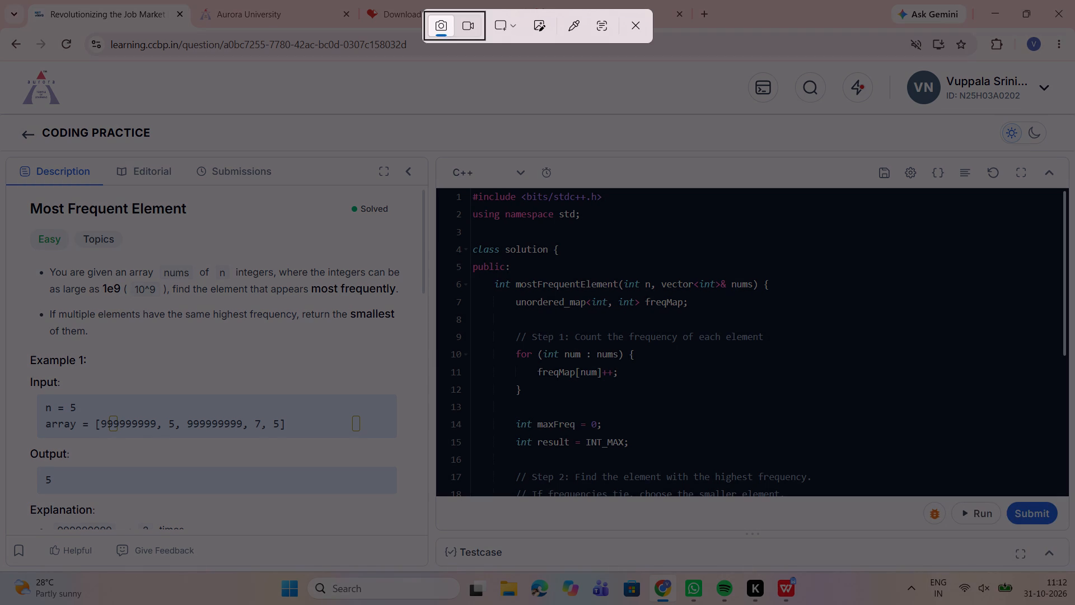
left_click_drag(0, 61, 1074, 604)
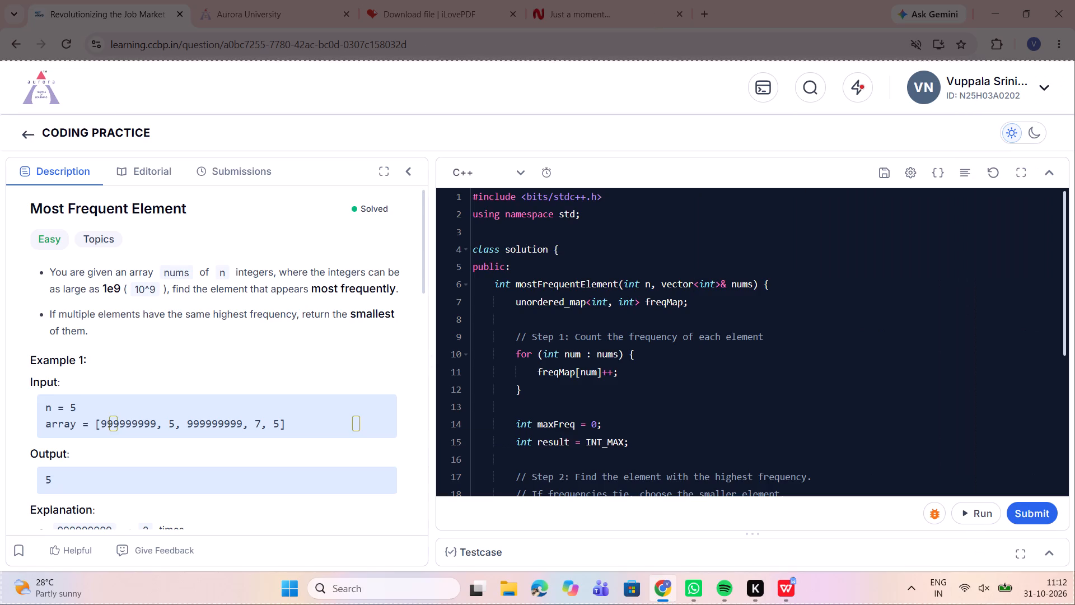
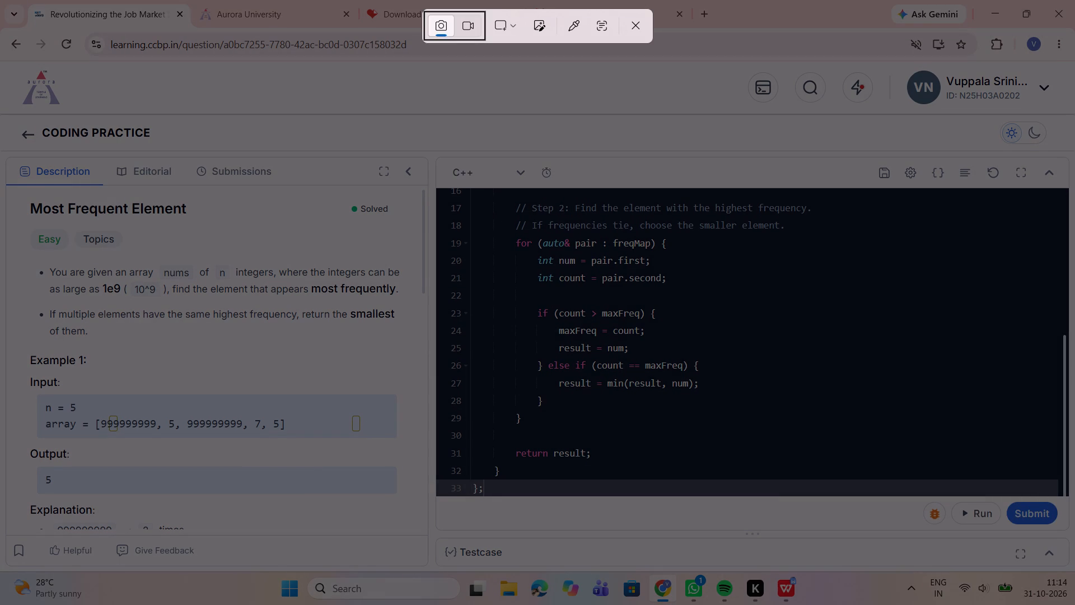
left_click_drag(0, 61, 1074, 566)
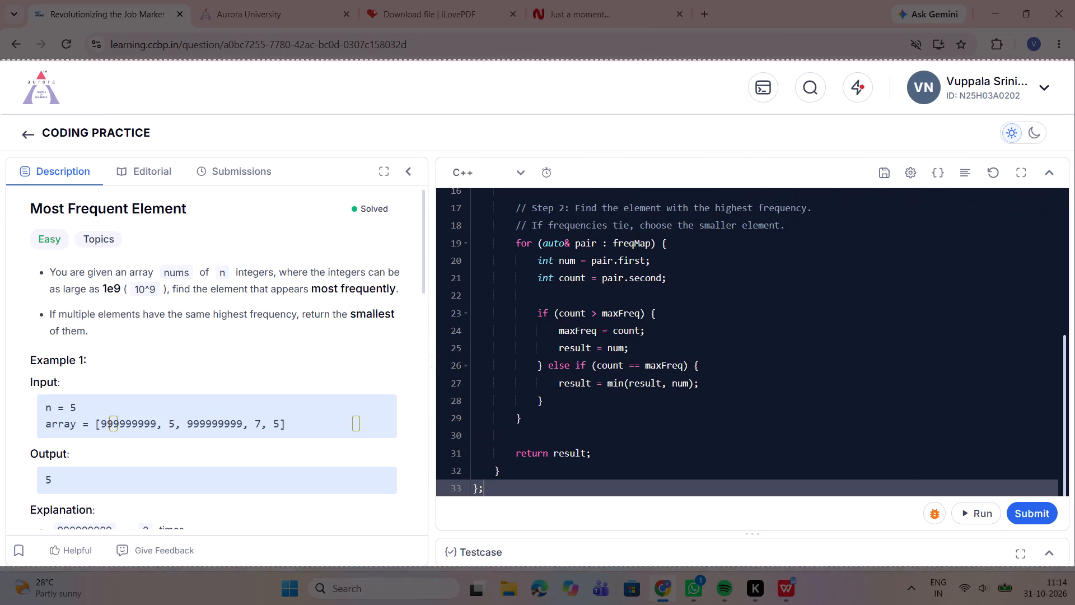
left_click_drag(1074, 566, 1074, 575)
key("alt+Tab")
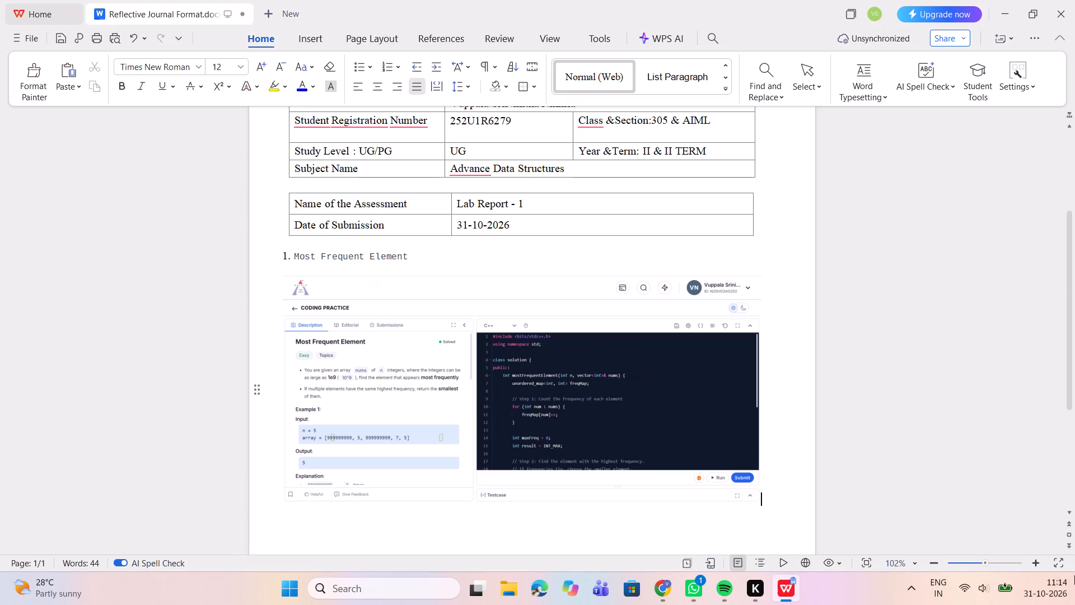
Paste the second code screenshot of Most Frequent Element below the first one and start new lines on the next page.
key("ctrl+v")
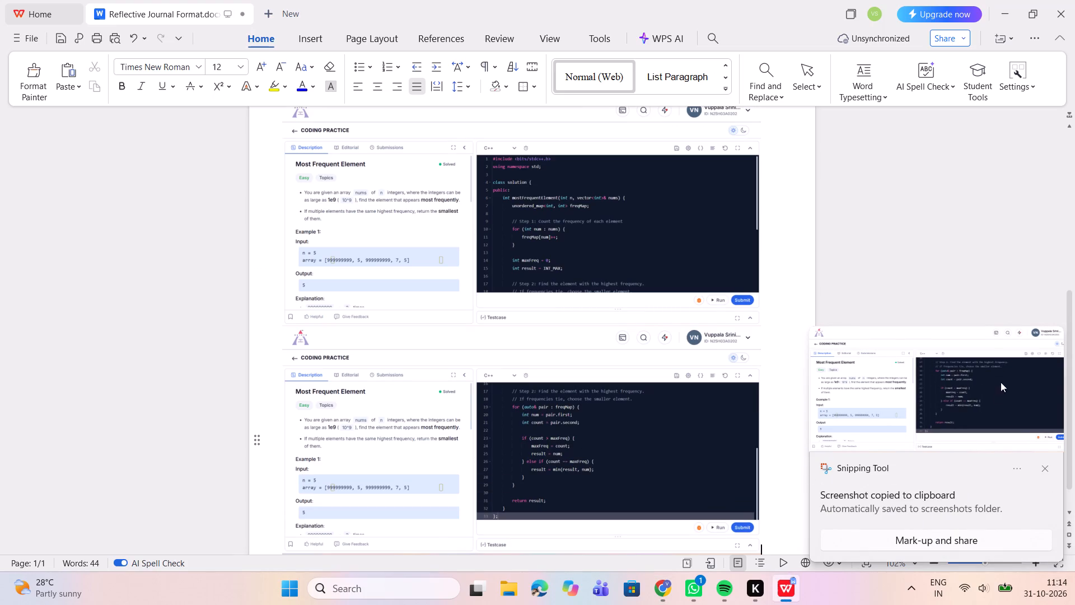
left_click(777, 338)
key("Return")
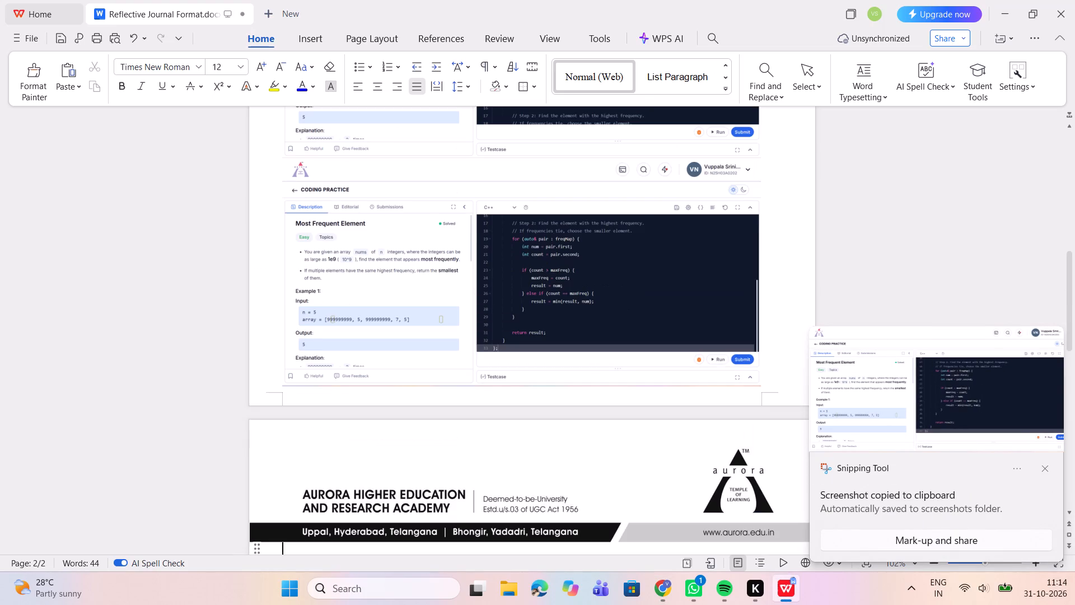
scroll(657, 291, "up", 1)
scroll(760, 249, "down", 2)
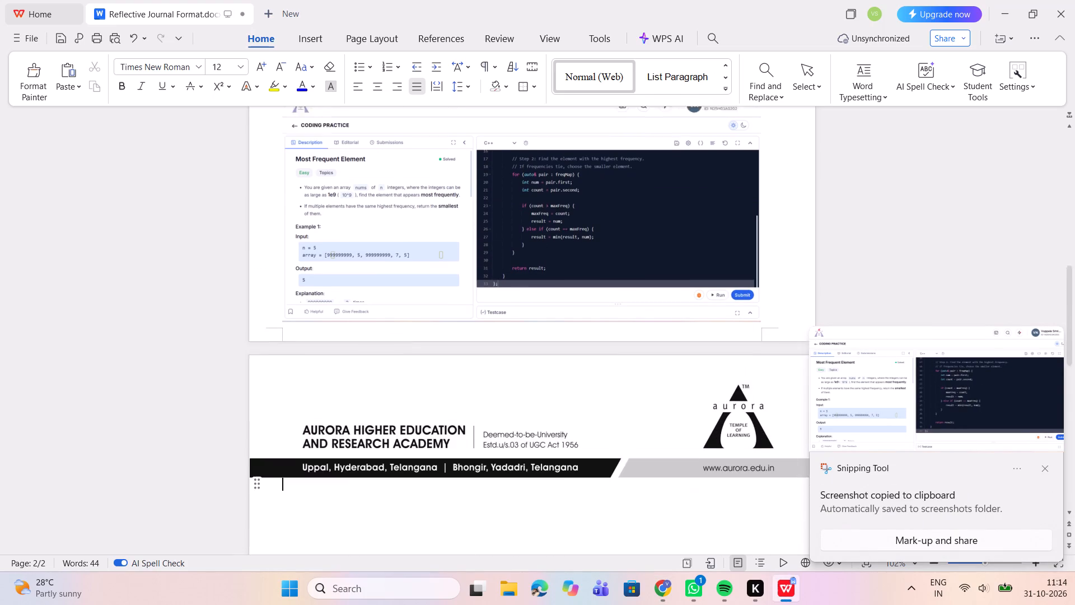
scroll(760, 249, "down", 1)
key("Return")
Switch to the browser, enlarge the Testcase area again, view the question's Submissions and submit the Most Frequent Element solution.
key("alt+Tab")
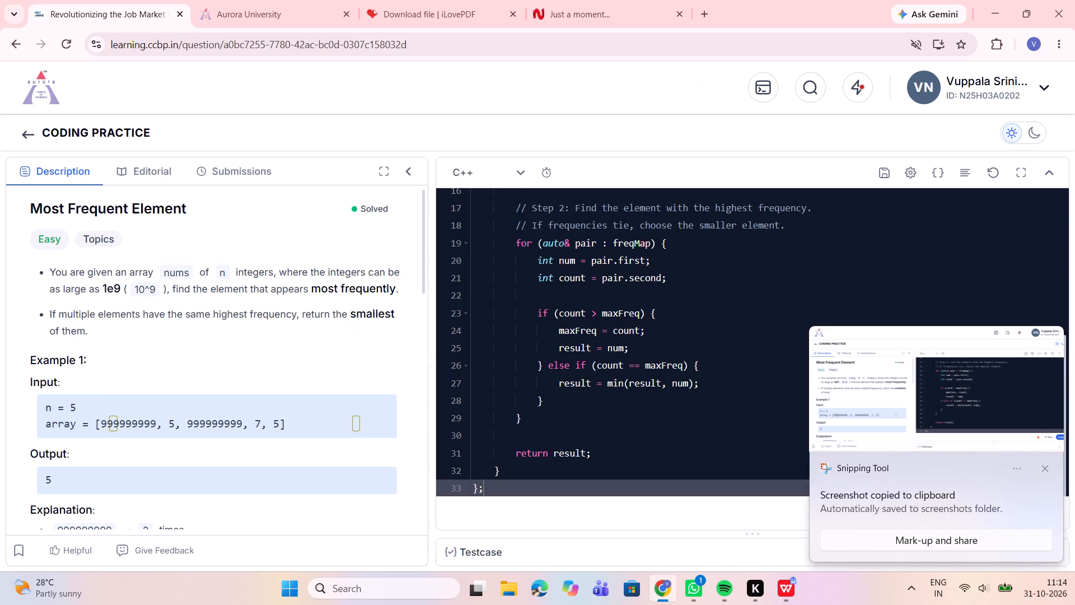
left_click_drag(748, 533, 748, 494)
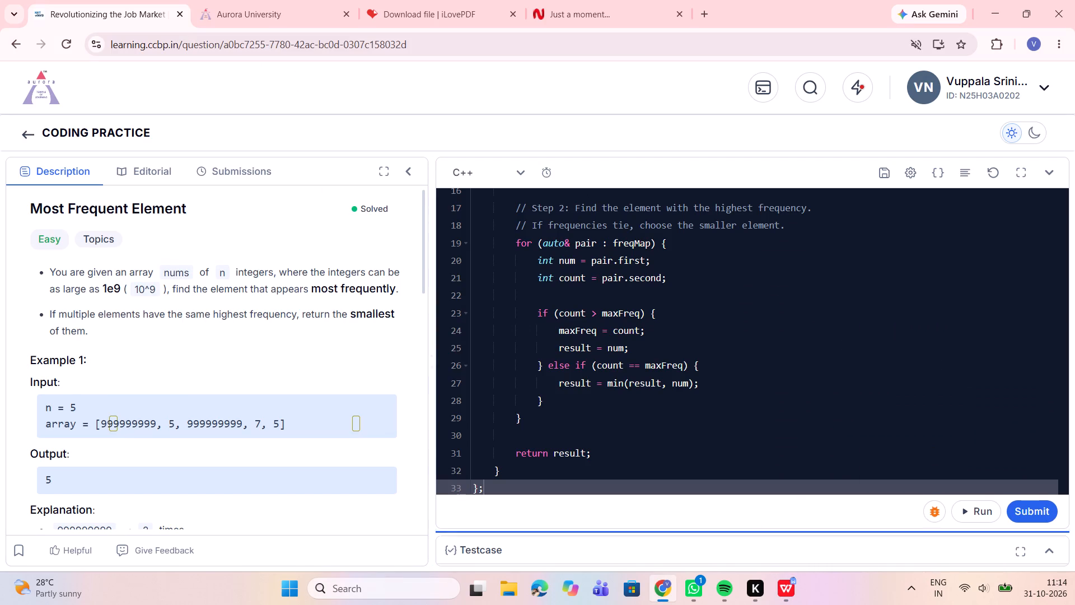
left_click_drag(748, 494, 775, 300)
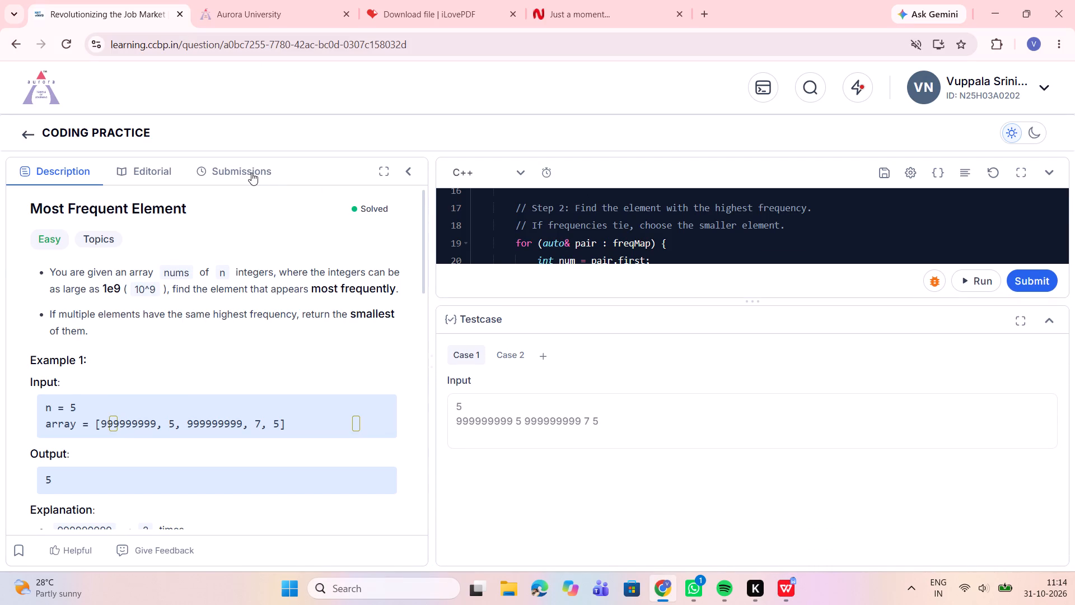
left_click(251, 173)
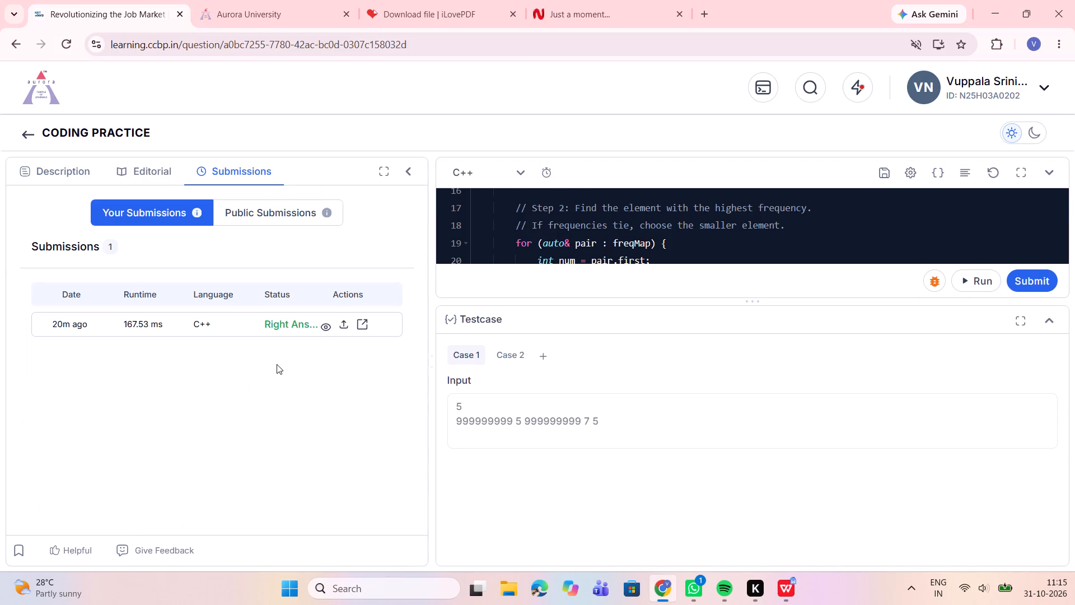
left_click(1023, 271)
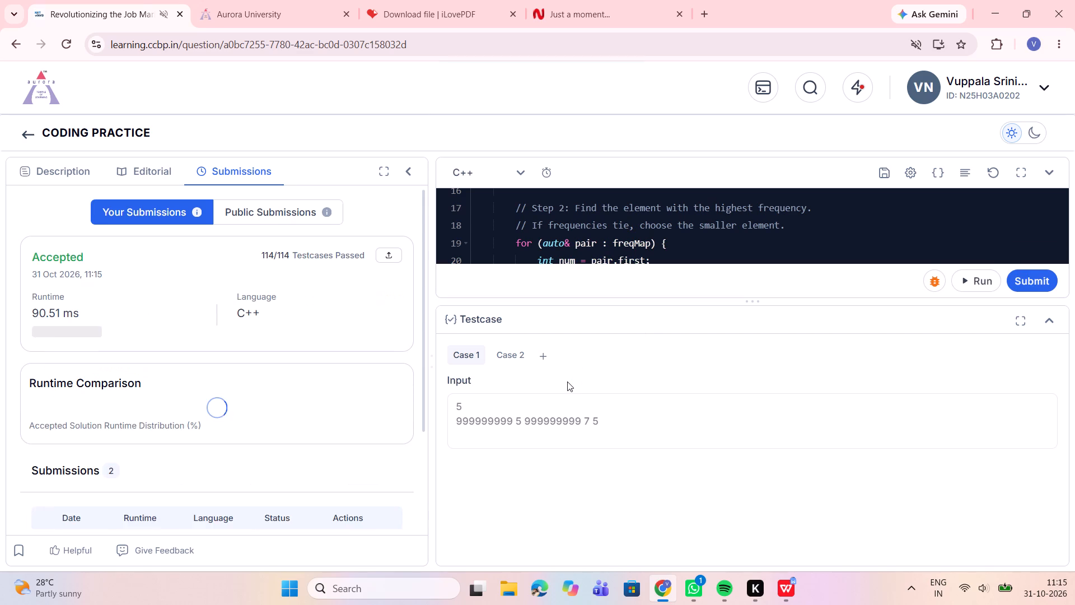
Capture a screenshot of the accepted submission page and paste it on page 2 of the document.
key("shift+super+s")
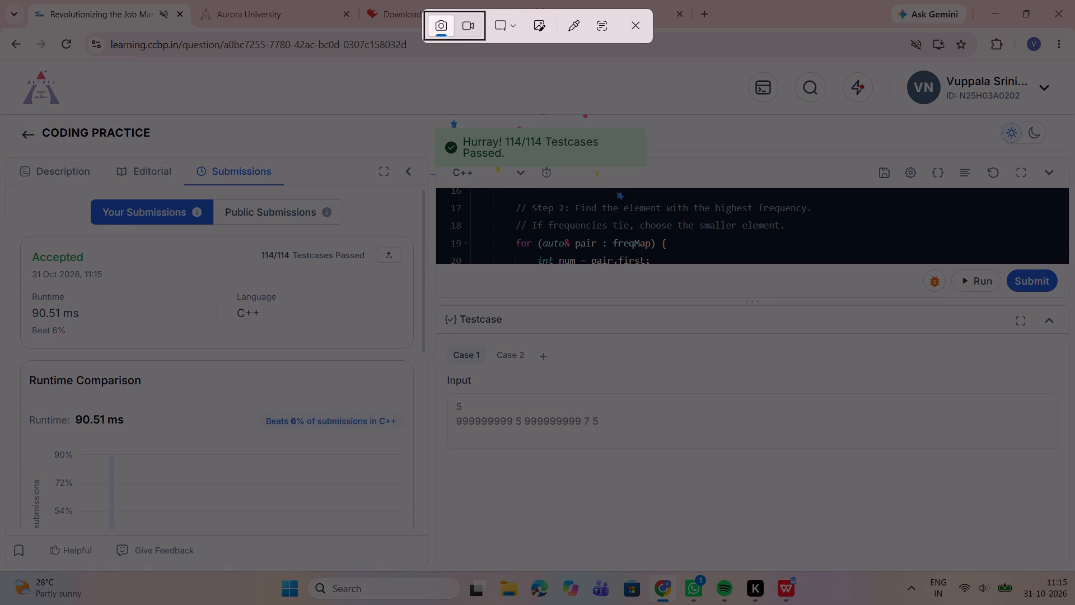
left_click_drag(0, 59, 1074, 604)
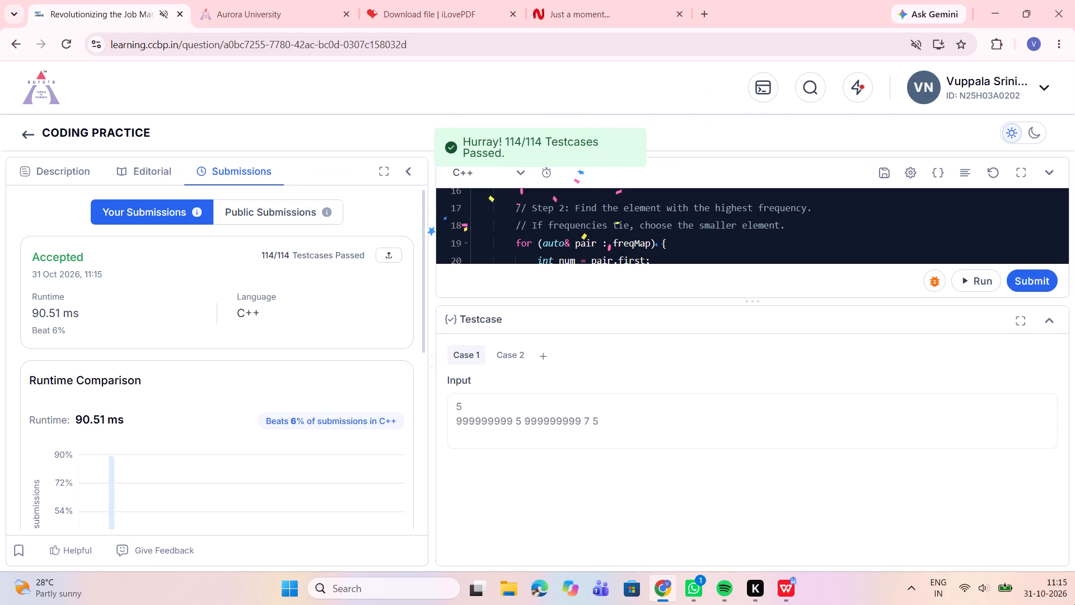
key("alt+Tab")
key("ctrl+v")
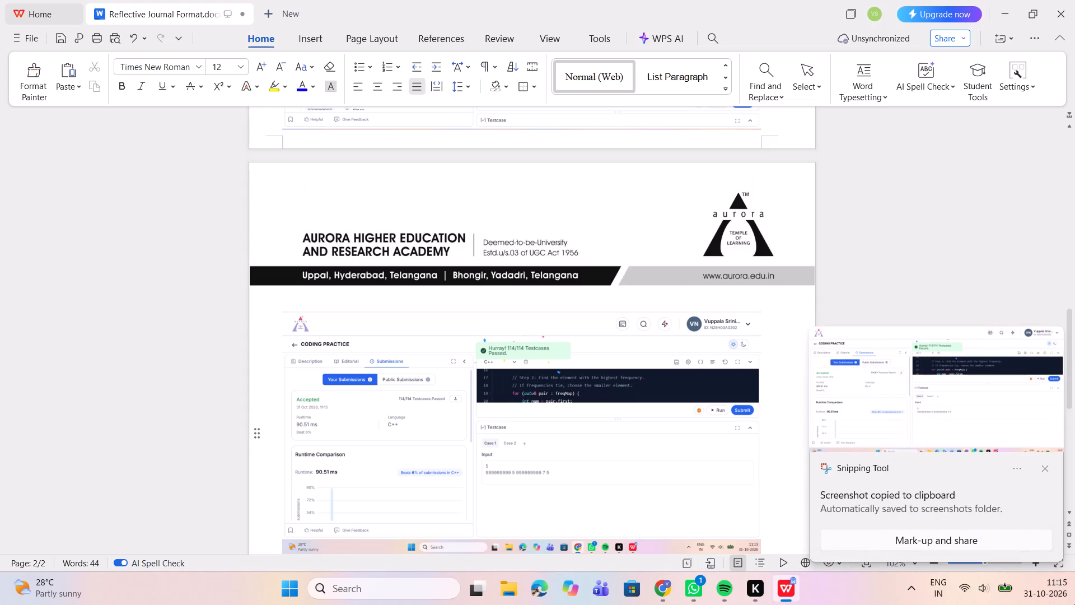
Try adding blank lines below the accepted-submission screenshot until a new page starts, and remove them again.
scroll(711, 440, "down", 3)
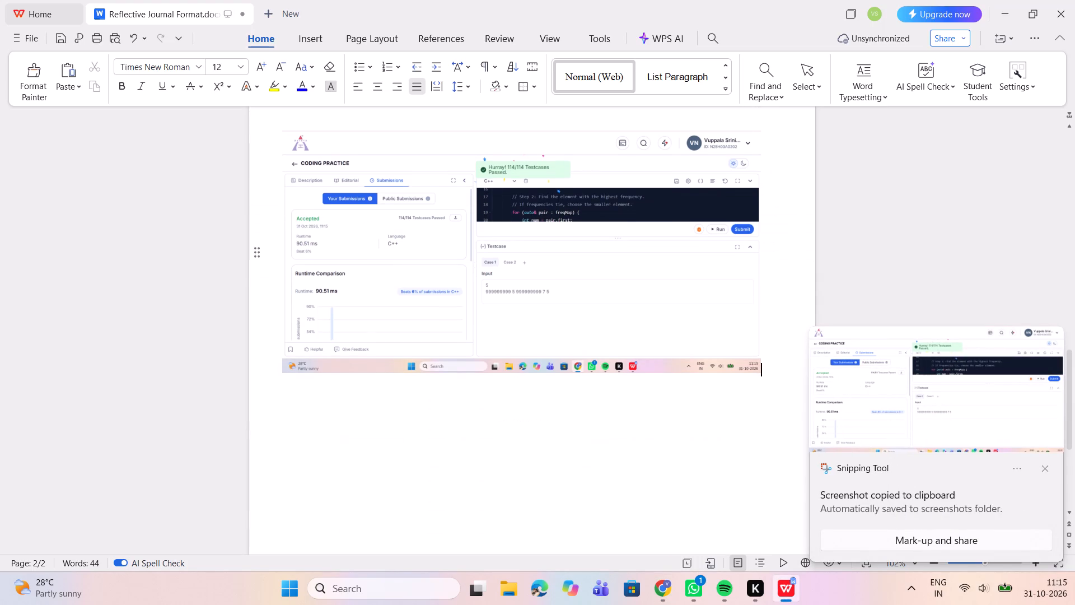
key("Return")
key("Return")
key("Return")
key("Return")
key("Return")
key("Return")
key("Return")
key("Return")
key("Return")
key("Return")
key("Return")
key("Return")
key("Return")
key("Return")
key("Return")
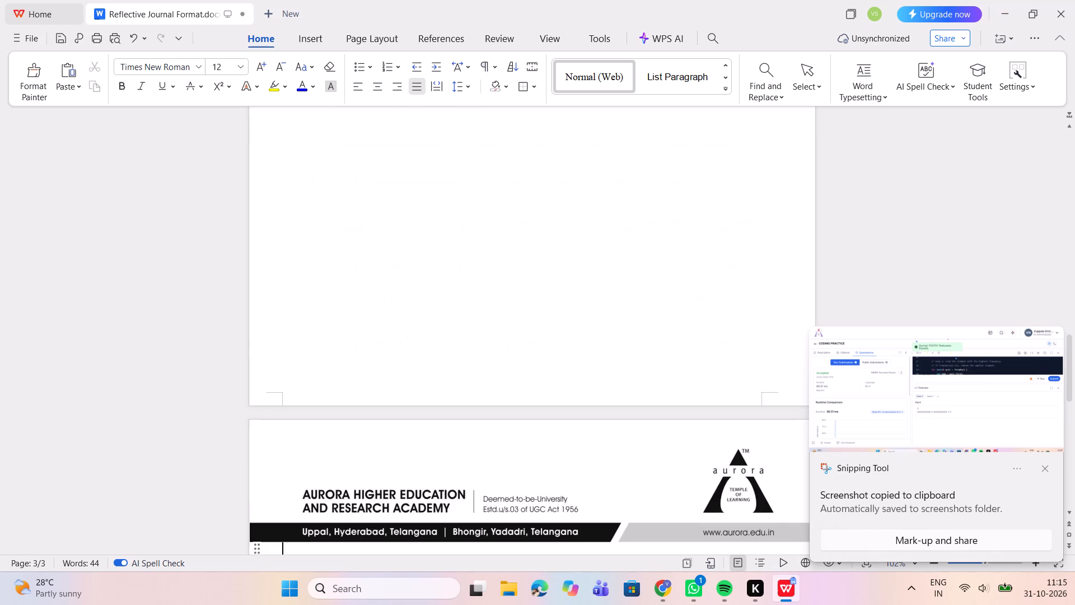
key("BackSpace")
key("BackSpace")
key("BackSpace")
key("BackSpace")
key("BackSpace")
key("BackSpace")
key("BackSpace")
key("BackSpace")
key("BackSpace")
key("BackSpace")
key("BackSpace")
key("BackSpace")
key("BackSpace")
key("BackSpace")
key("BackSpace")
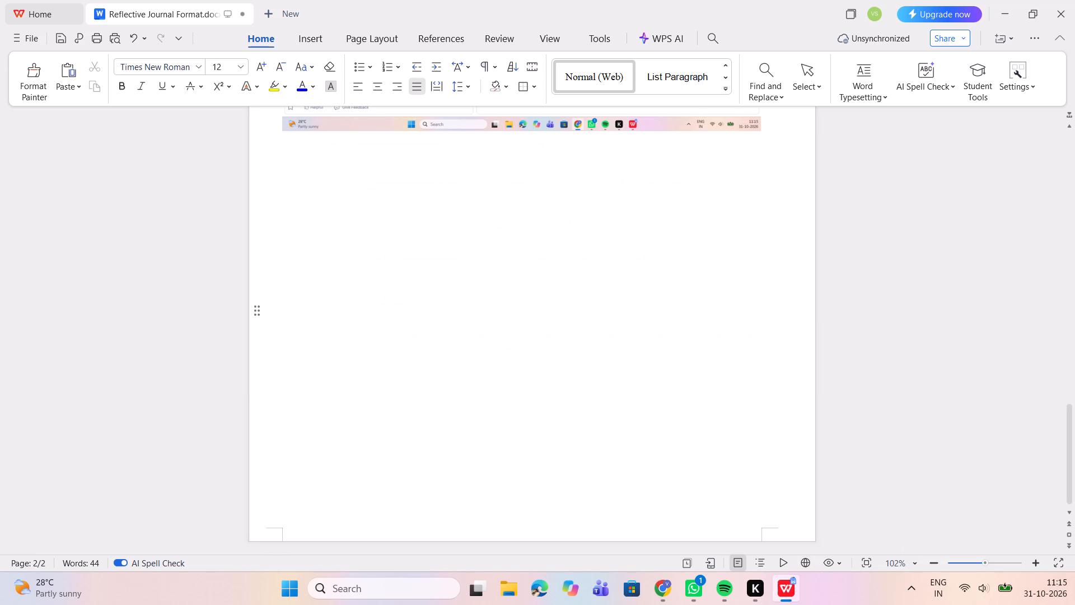
Start list item 2 on a new line directly below the accepted-submission screenshot.
key("Return")
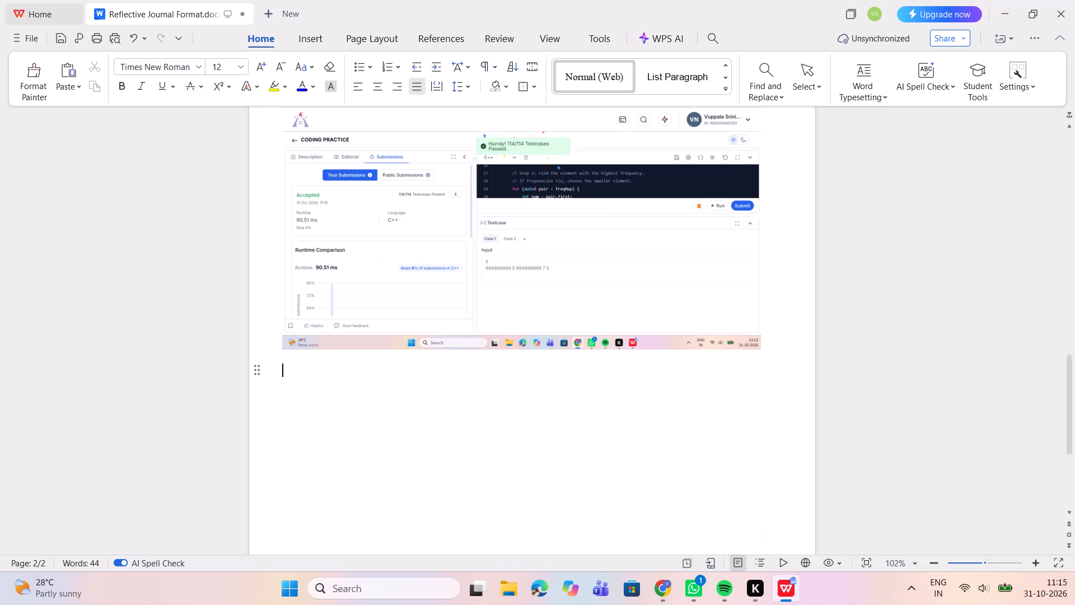
type("2.")
key("space")
Switch to the browser, return to the Coding Practice list and open the Half Pair Check question.
key("alt+Tab")
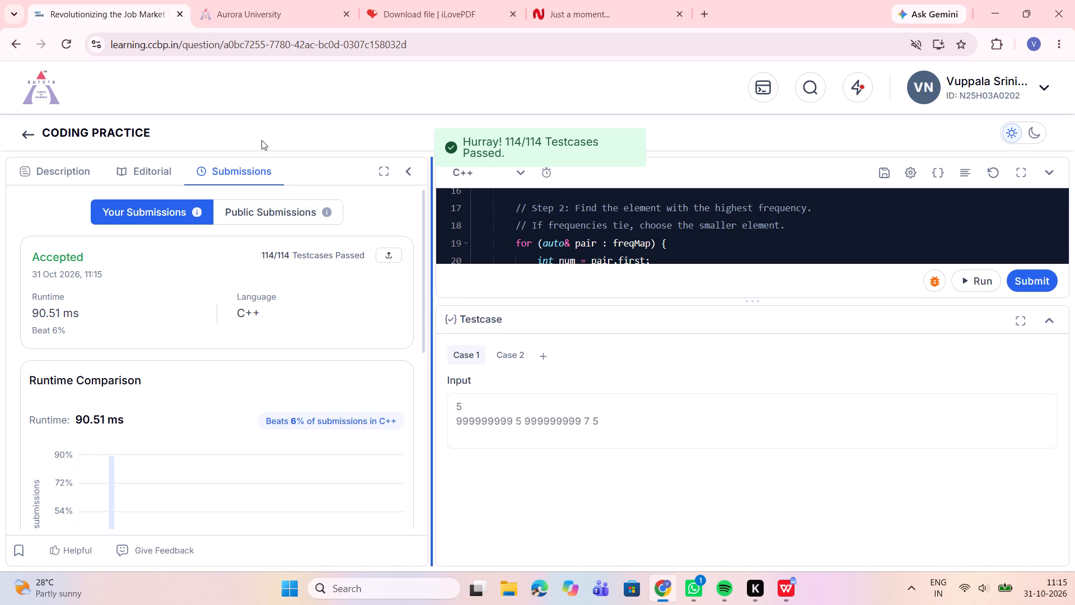
scroll(237, 305, "right", 17)
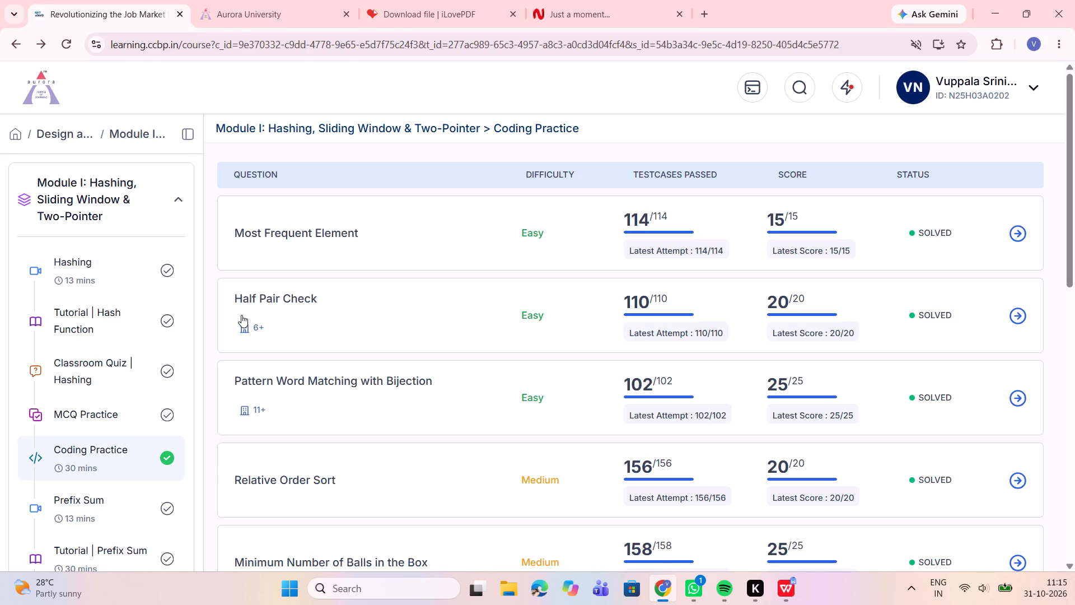
left_click_drag(239, 298, 328, 297)
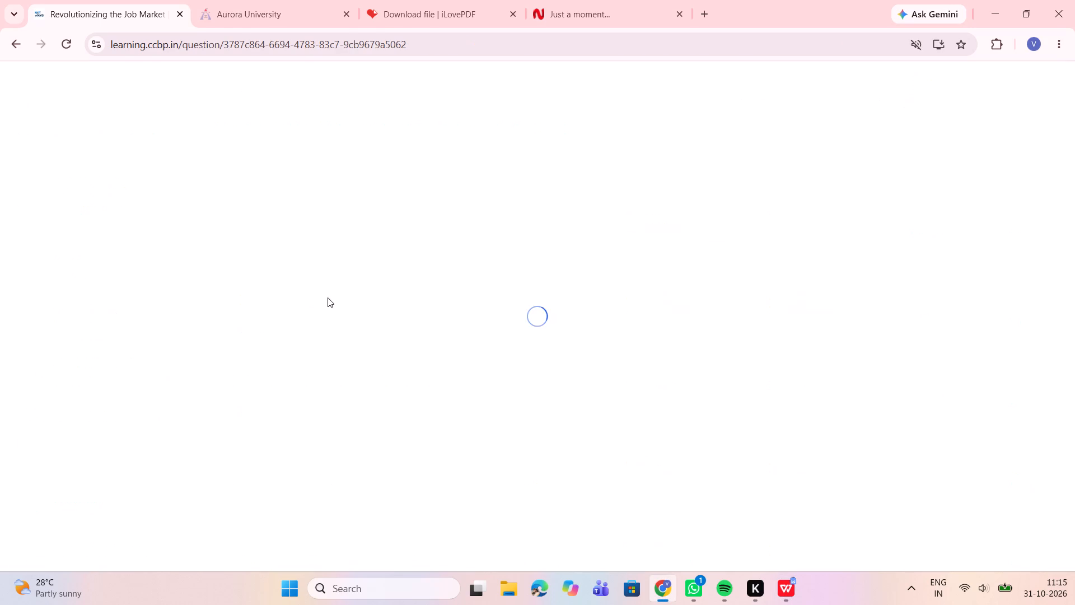
left_click(328, 297)
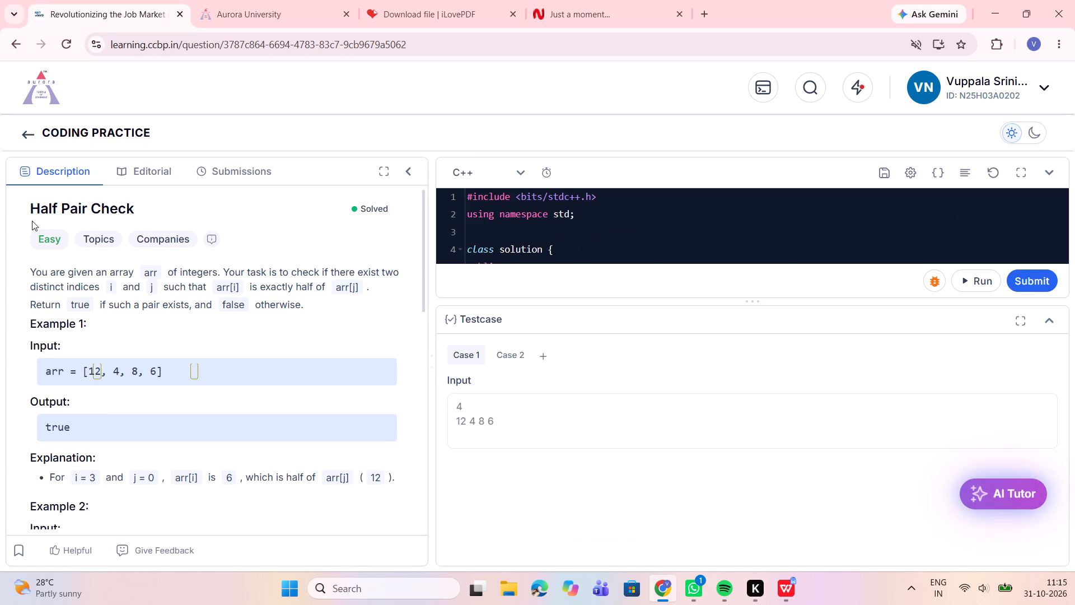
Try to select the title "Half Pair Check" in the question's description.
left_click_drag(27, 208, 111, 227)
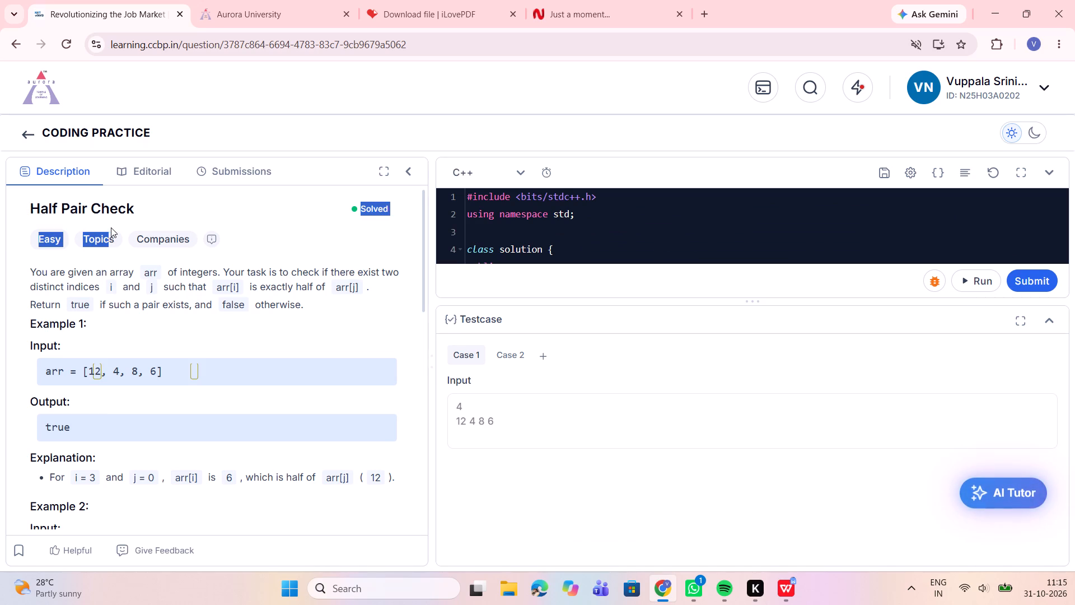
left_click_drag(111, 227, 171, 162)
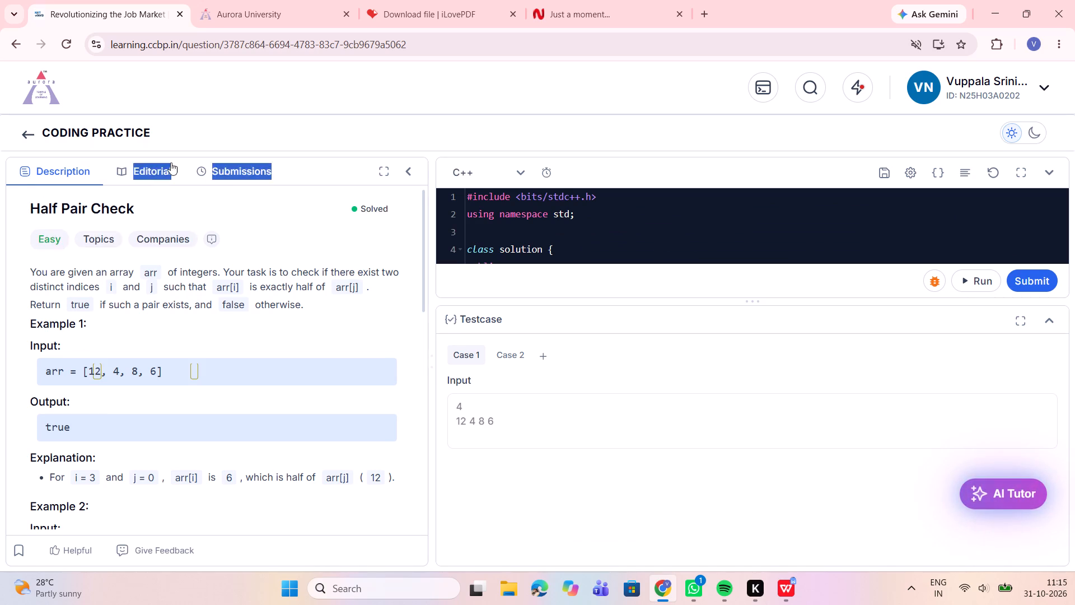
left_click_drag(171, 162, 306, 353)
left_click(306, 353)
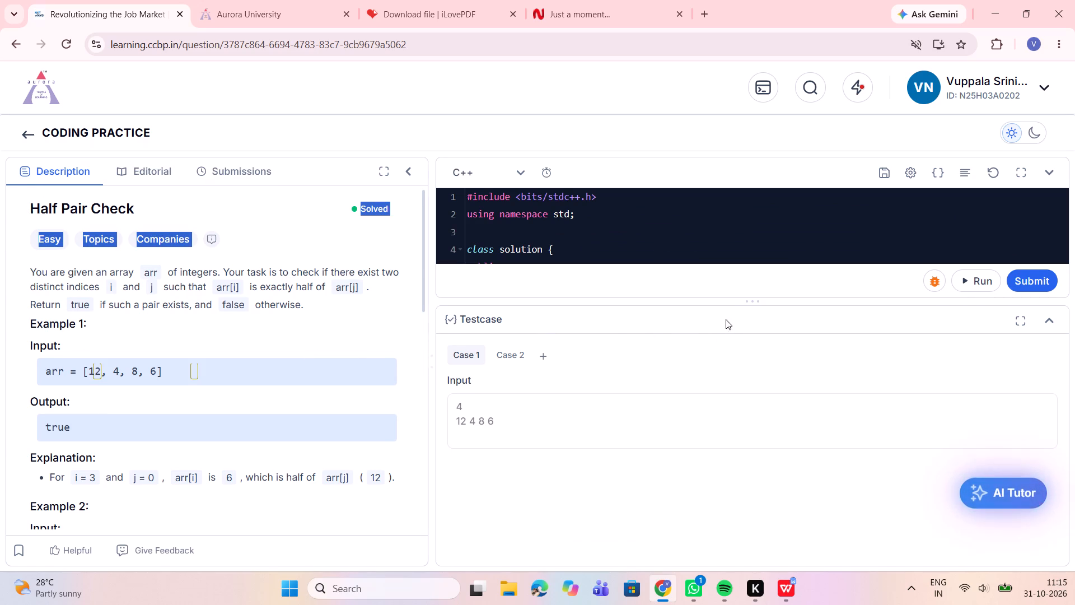
Shrink the Testcase area to enlarge the code editor holding the Half Pair Check C++ solution.
left_click_drag(739, 301, 739, 524)
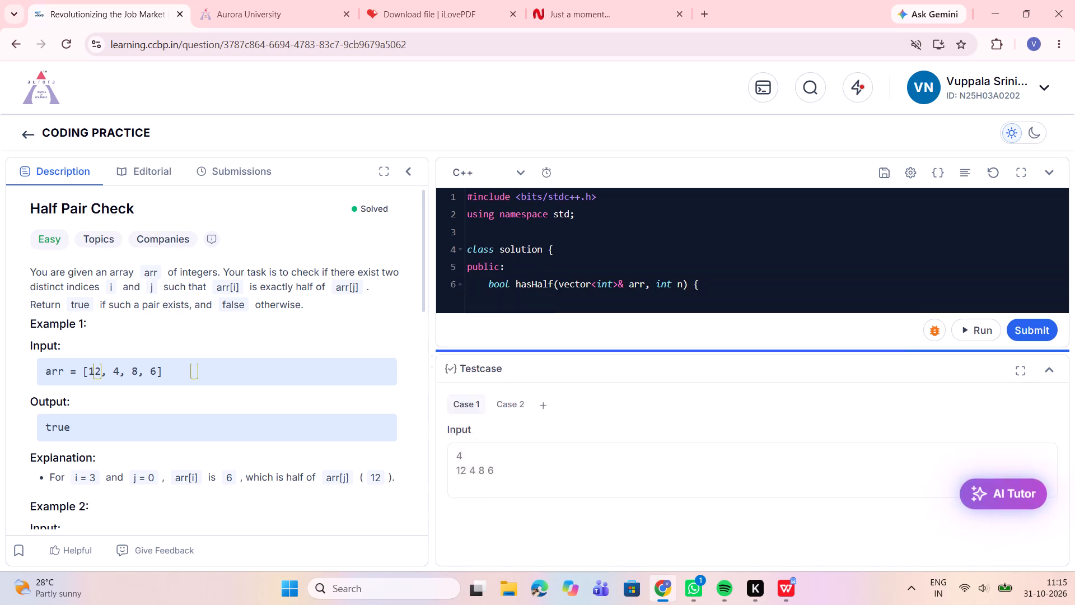
left_click_drag(739, 524, 702, 604)
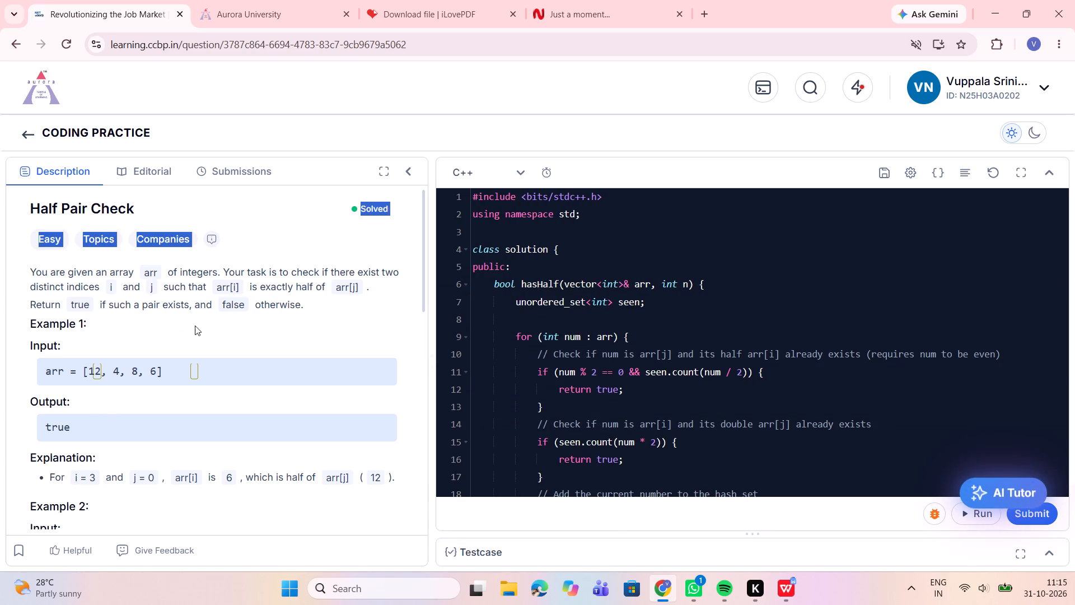
Copy the title "Half Pair Check" from the question's Editorial and paste it at list item 2 in the document.
left_click(213, 322)
left_click(151, 172)
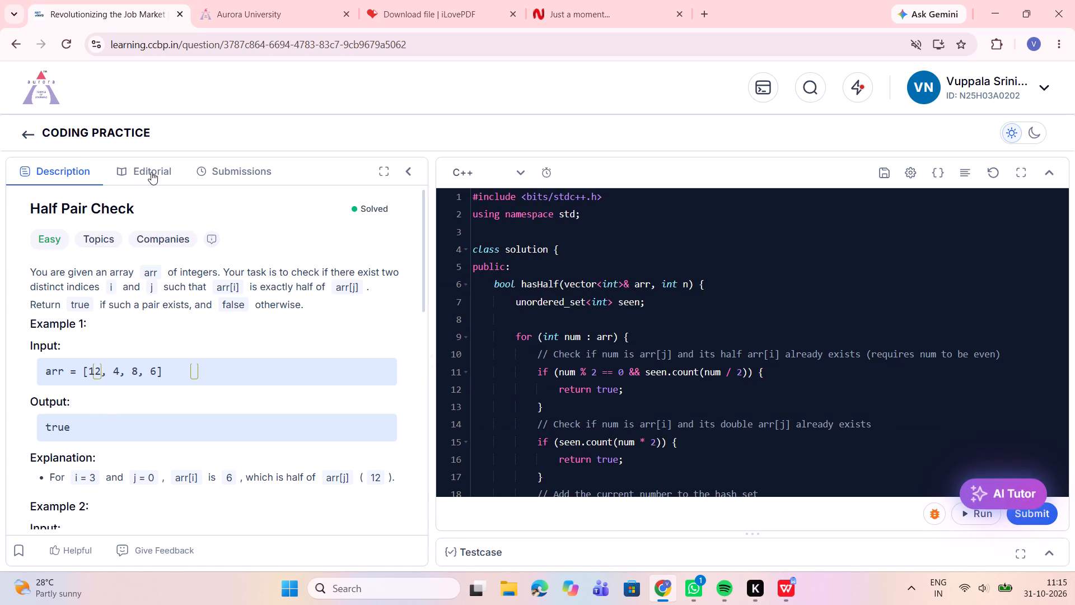
left_click_drag(16, 233, 107, 234)
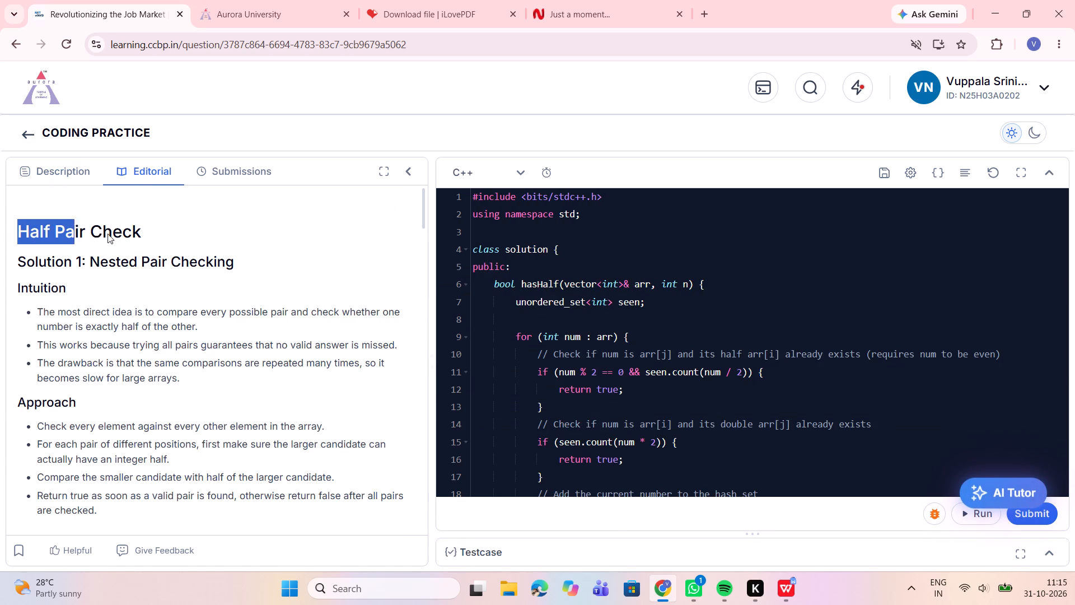
left_click_drag(107, 234, 167, 235)
key("ctrl+c")
key("alt+Tab")
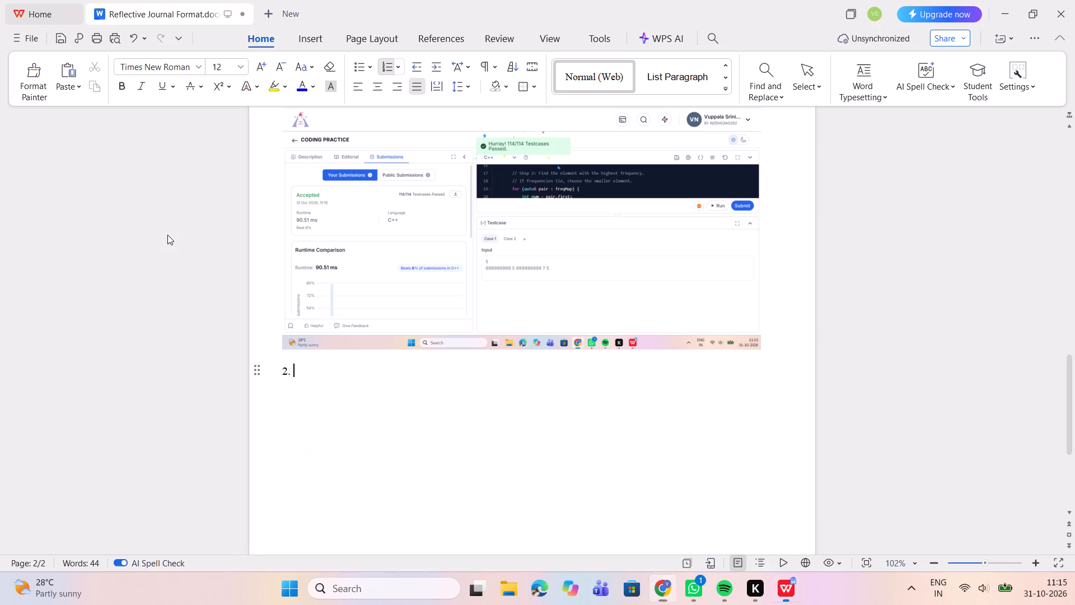
key("ctrl+v")
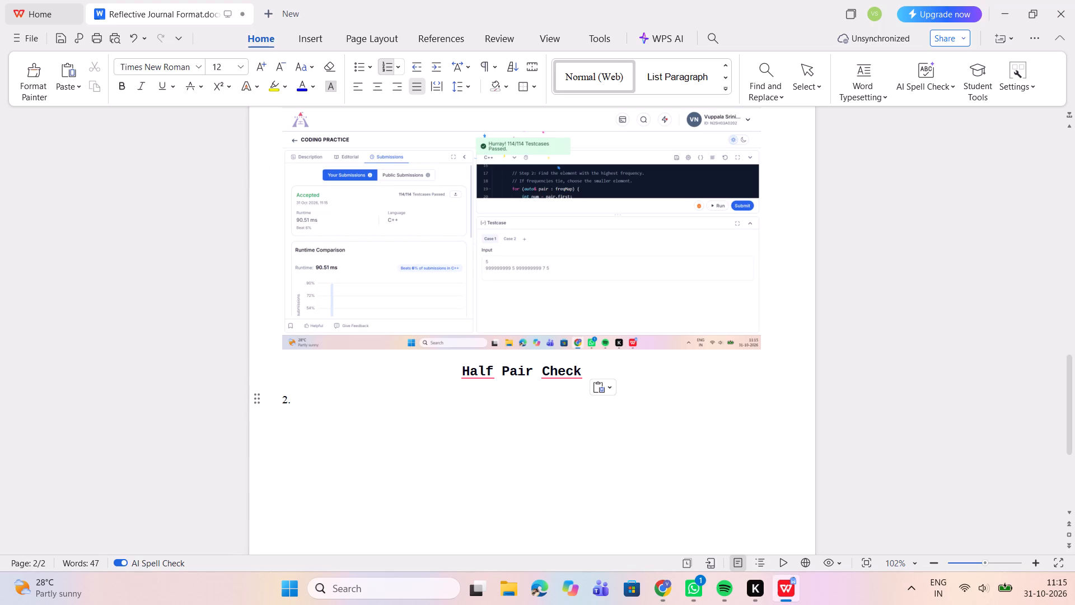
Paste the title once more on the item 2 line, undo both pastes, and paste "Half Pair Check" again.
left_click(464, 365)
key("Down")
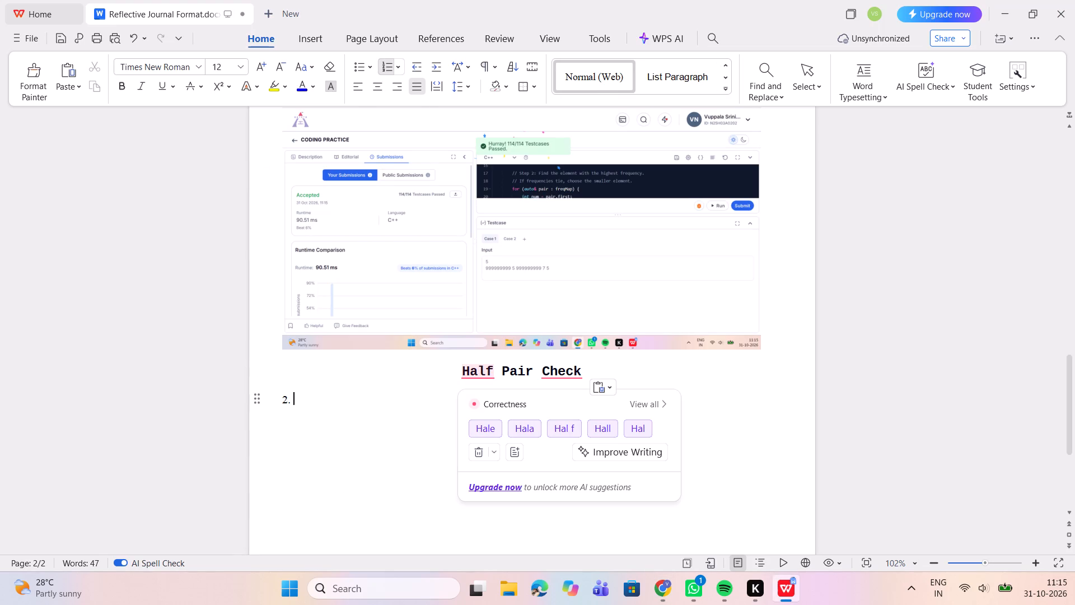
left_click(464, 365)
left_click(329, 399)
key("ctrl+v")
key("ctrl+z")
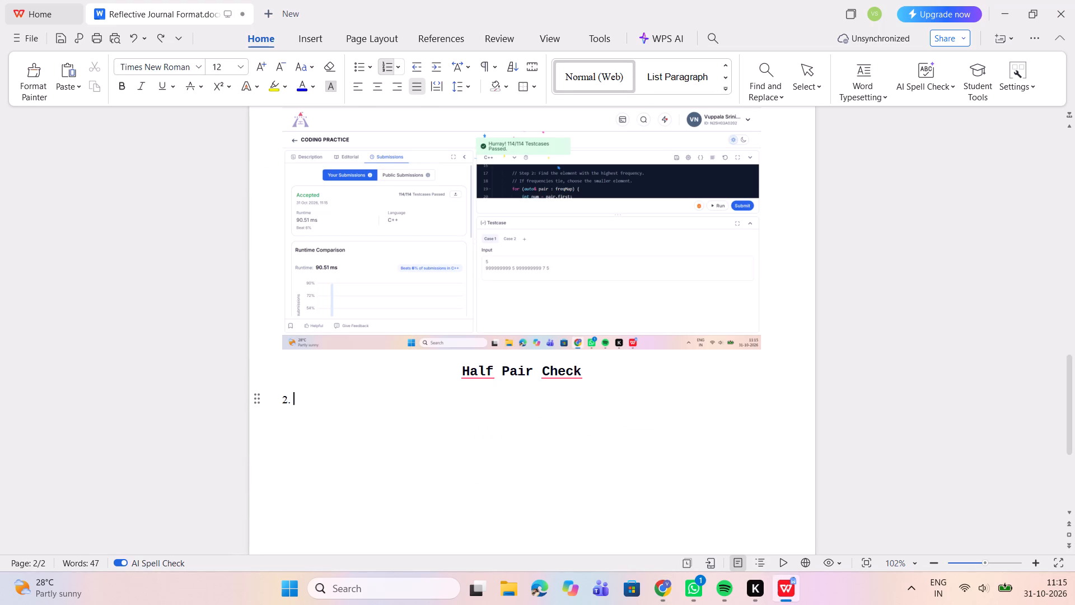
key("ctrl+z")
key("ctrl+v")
Left-align the pasted "Half Pair Check" heading below the accepted-submission screenshot.
left_click(452, 378)
key("BackSpace")
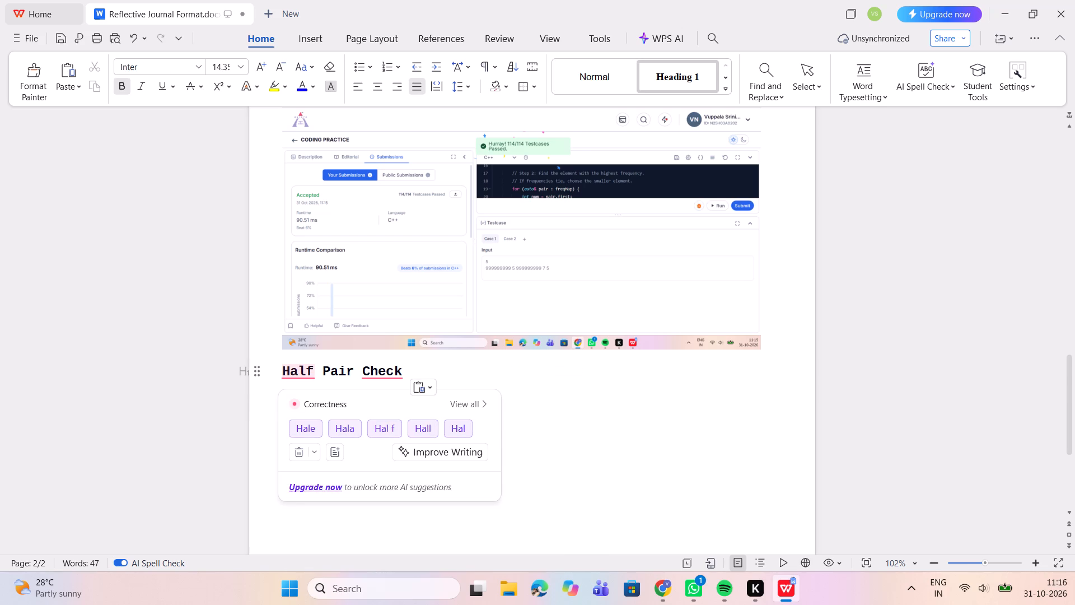
left_click(355, 91)
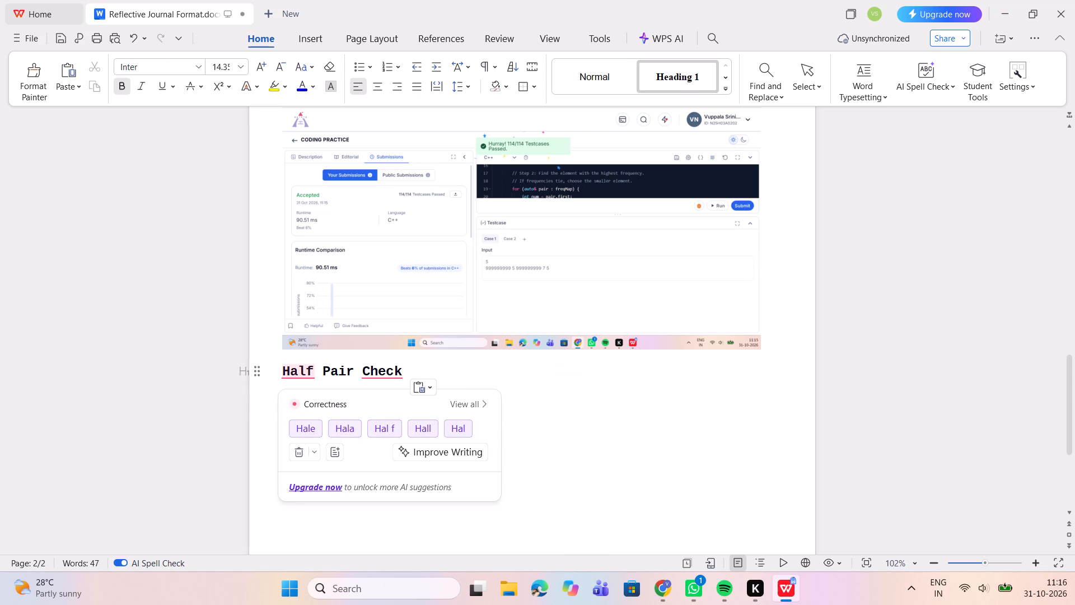
Number the "Half Pair Check" heading as "2." and remove the leftover list number 3 below it.
left_click(589, 422)
left_click(282, 374)
type("2.")
key("space")
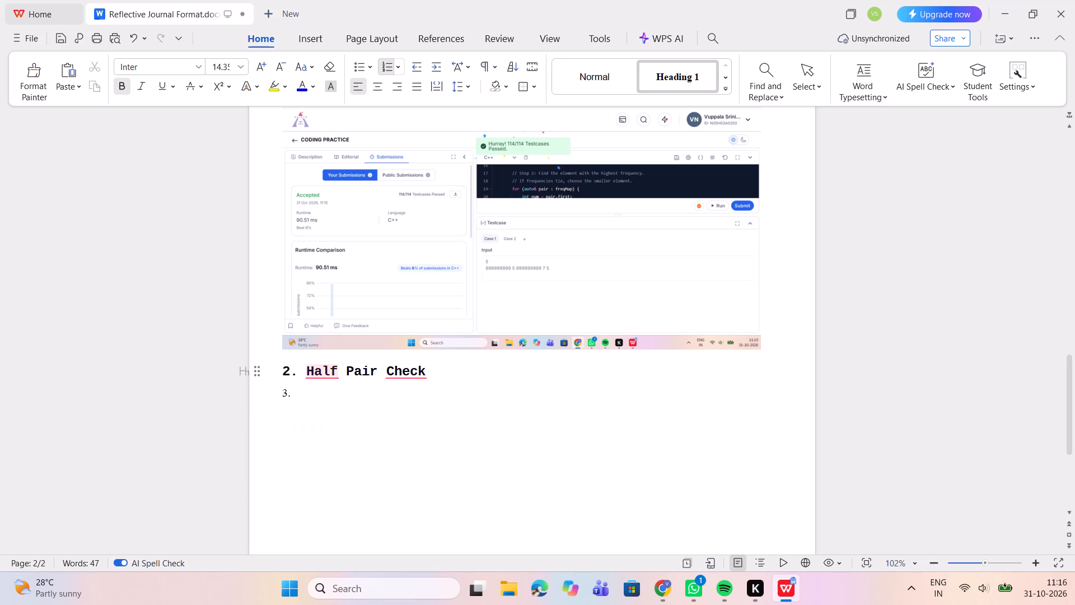
left_click(295, 389)
key("BackSpace")
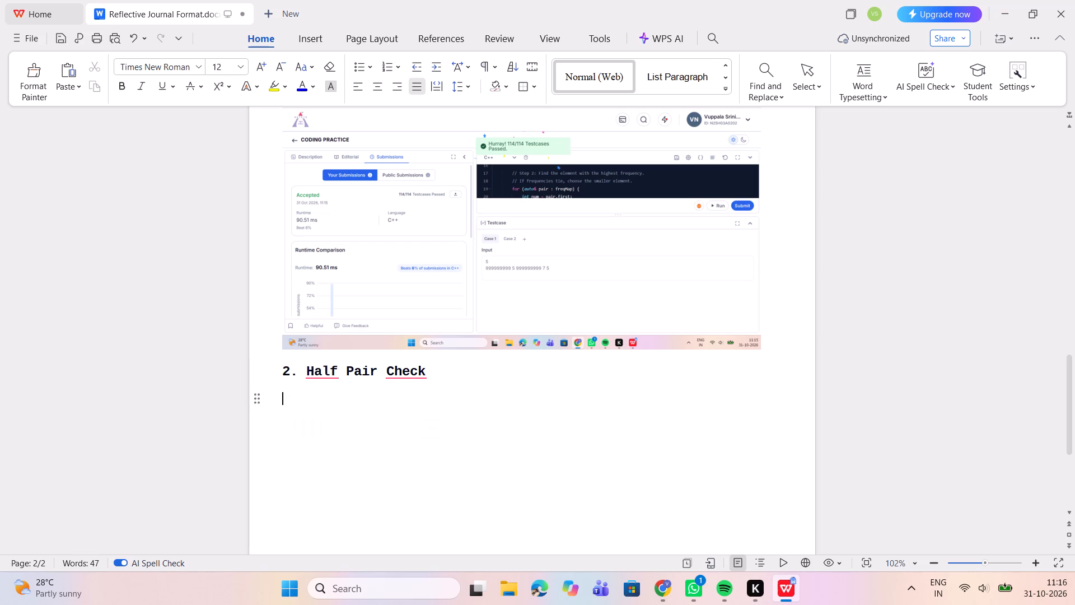
Capture the Half Pair Check page with the whole C++ solution in view and paste the screenshot below the document's item 2 heading.
key("alt+Tab")
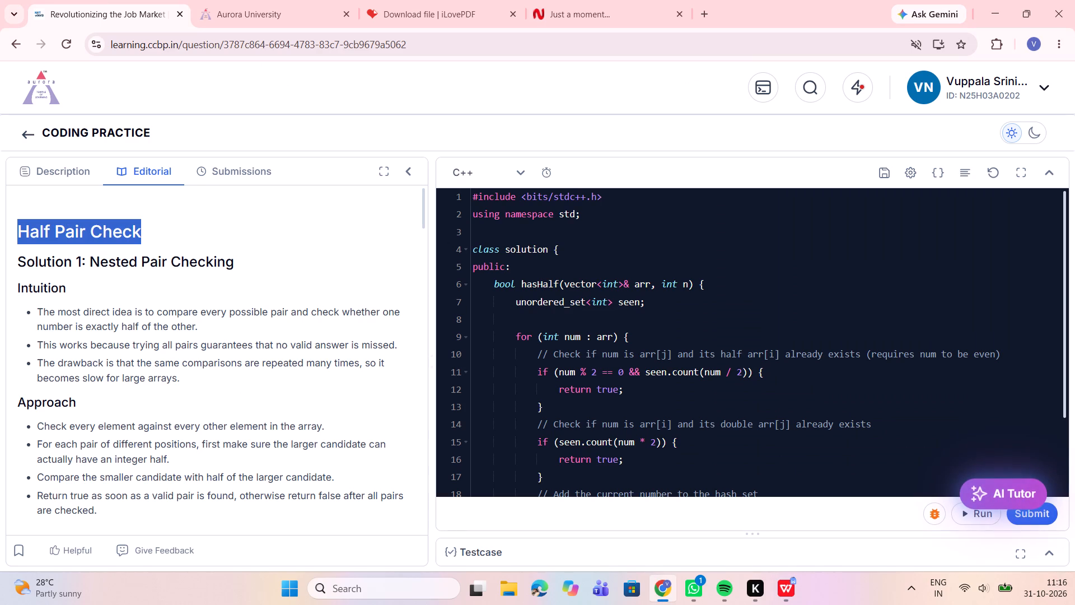
left_click(764, 414)
key("shift+super+s")
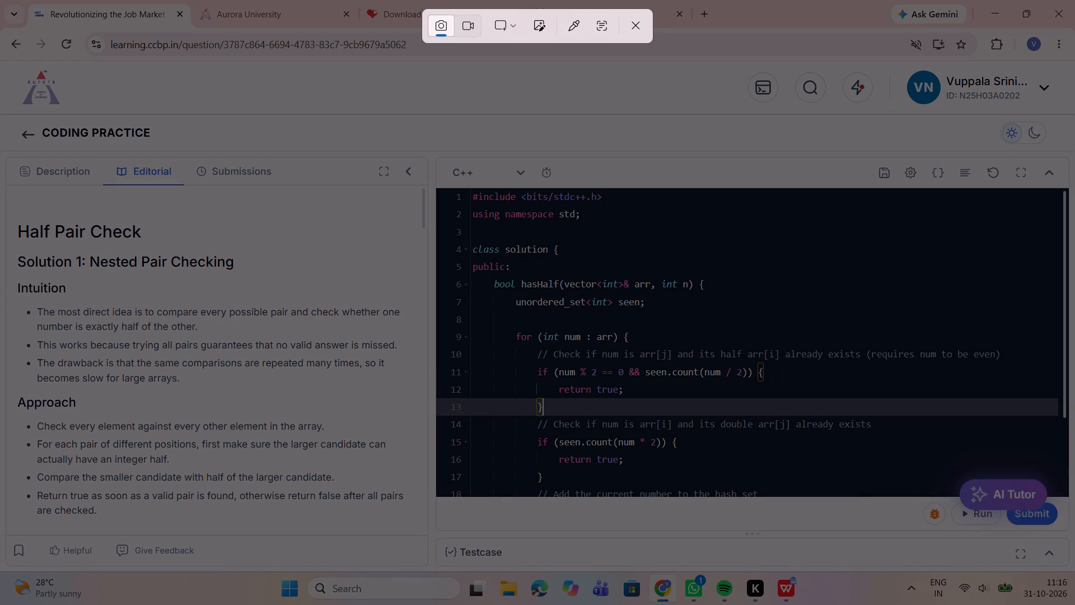
left_click(641, 30)
key("ctrl+minus")
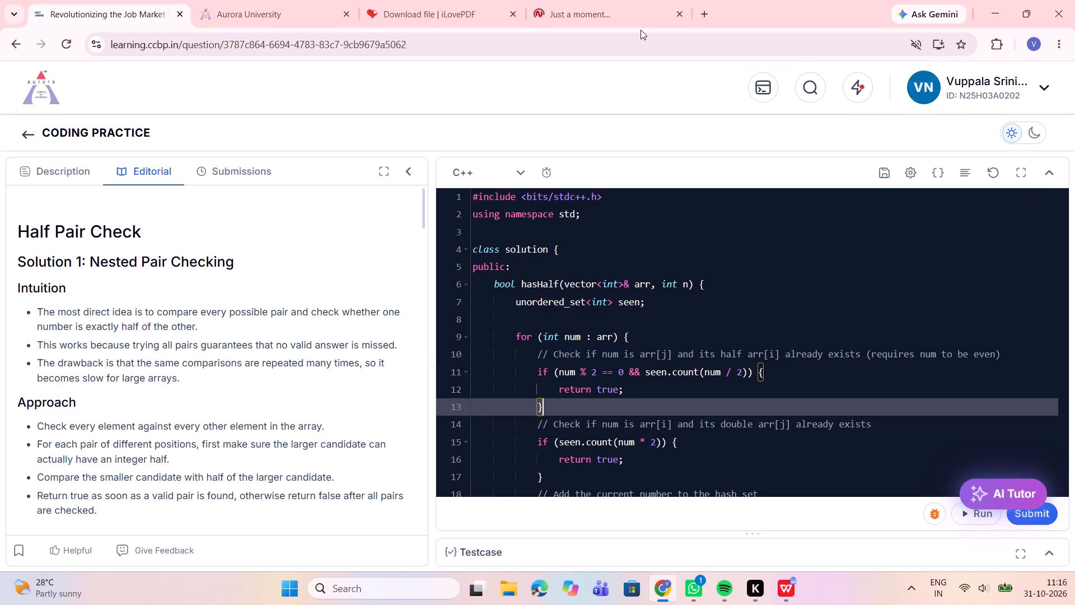
key("ctrl+minus")
key("ctrl+minus")
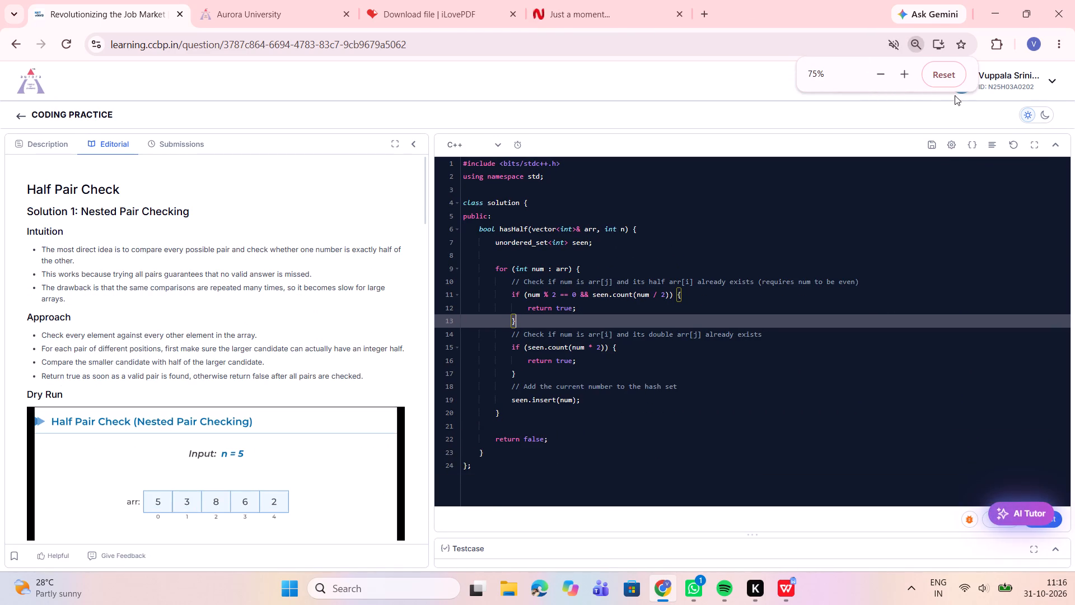
left_click(861, 290)
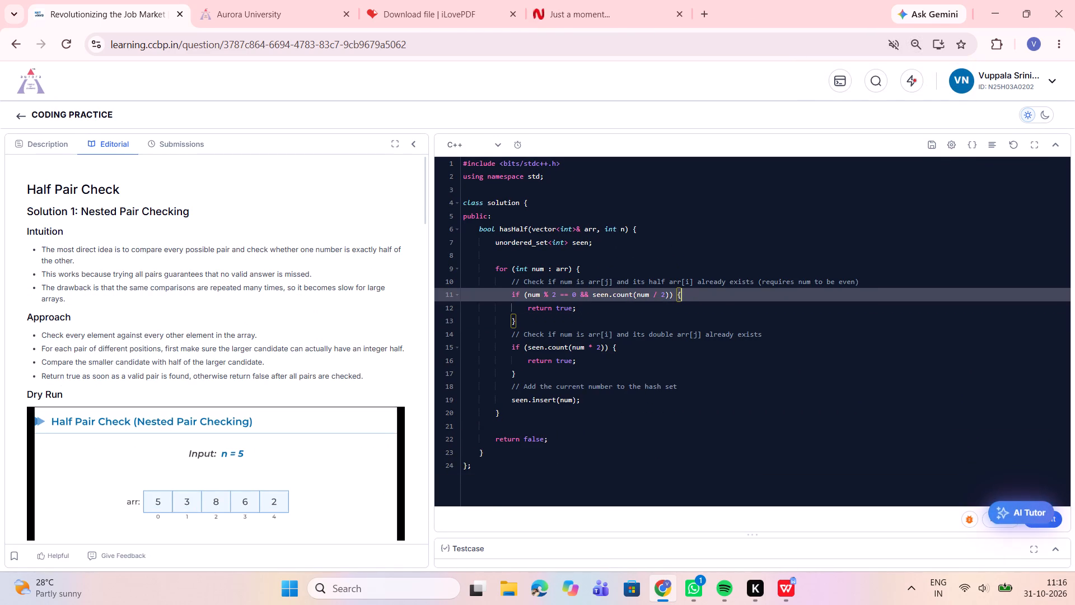
key("ctrl+plus")
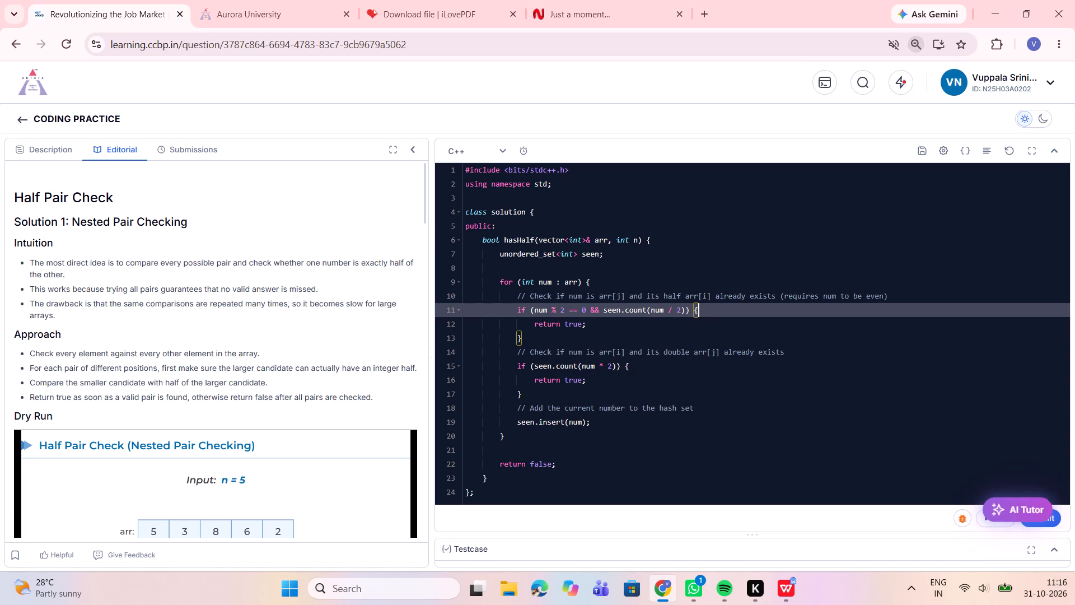
key("shift+super+s")
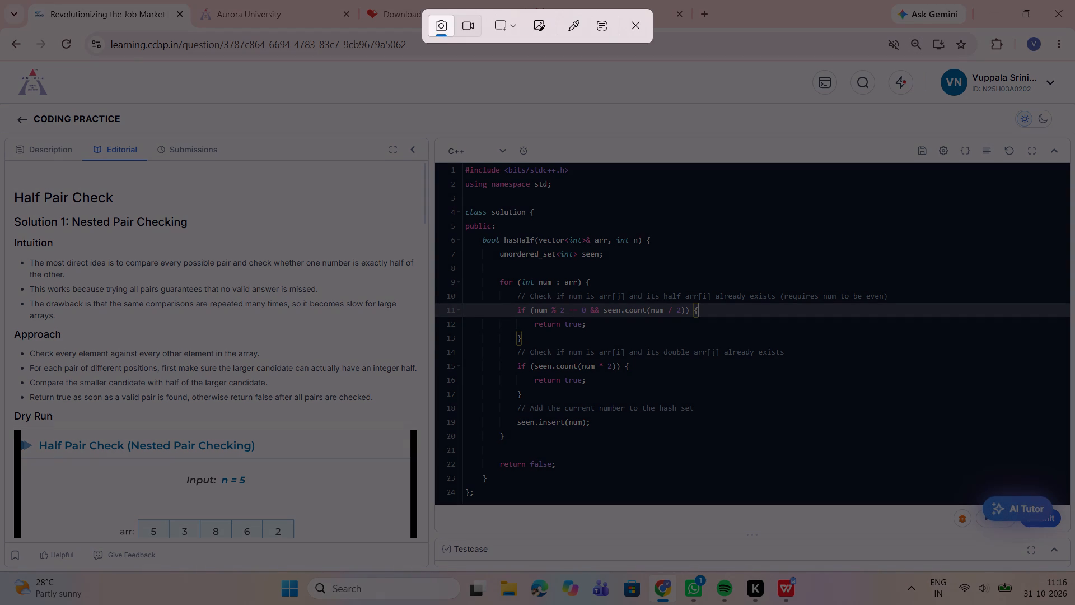
left_click_drag(0, 62, 1074, 604)
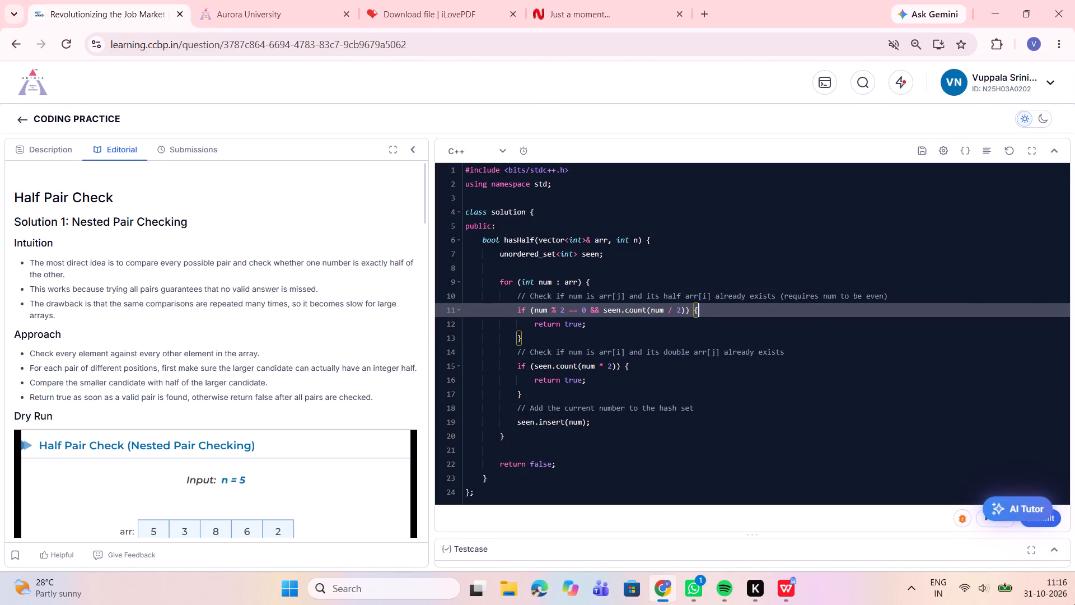
key("alt+Tab")
key("ctrl+v")
Switch back to the browser and submit the Half Pair Check solution.
key("alt+Tab")
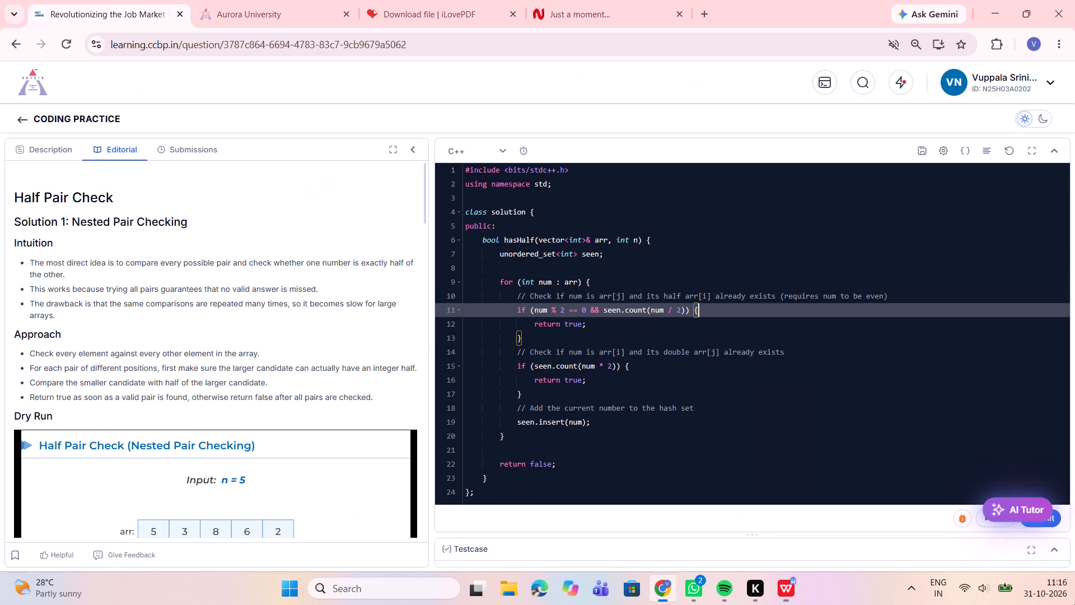
left_click(1059, 519)
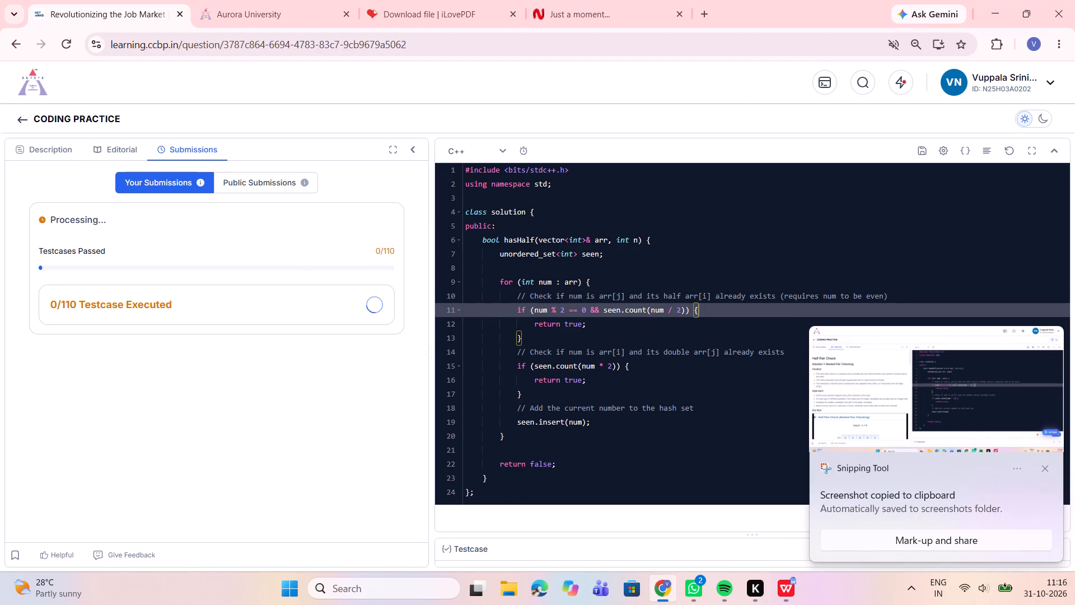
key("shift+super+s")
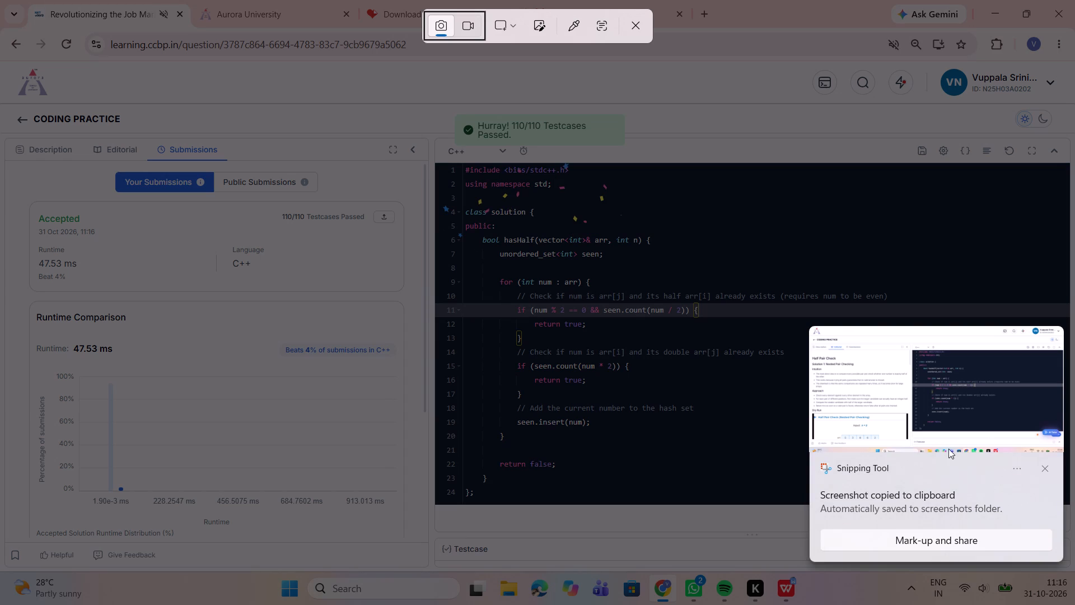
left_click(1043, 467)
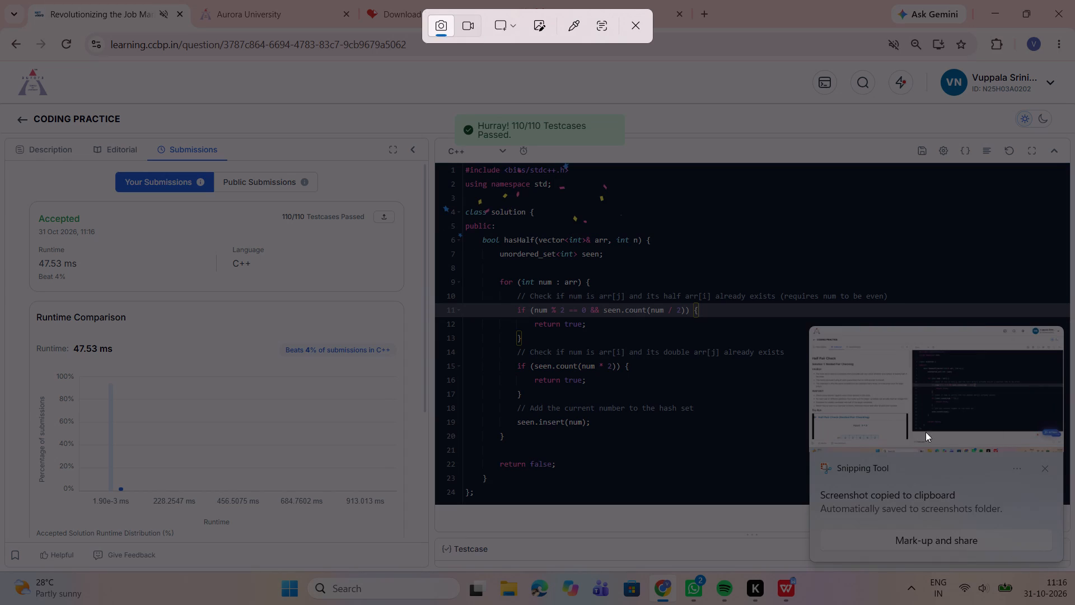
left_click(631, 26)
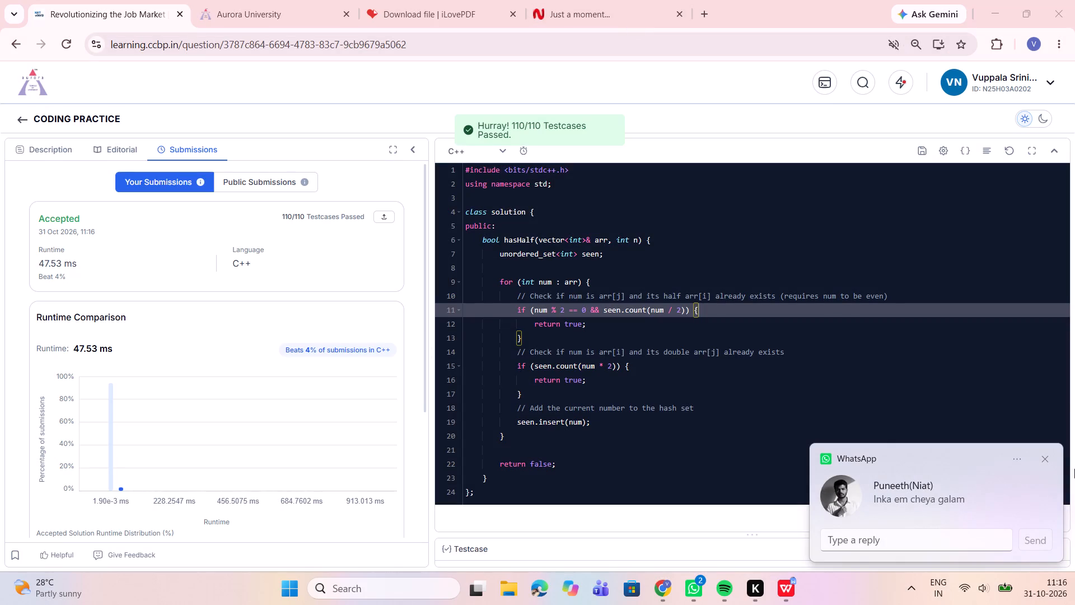
Capture the accepted Half Pair Check submission without notifications, paste it after the solution screenshot, and start a new line below it.
left_click(1043, 458)
key("shift+super+s")
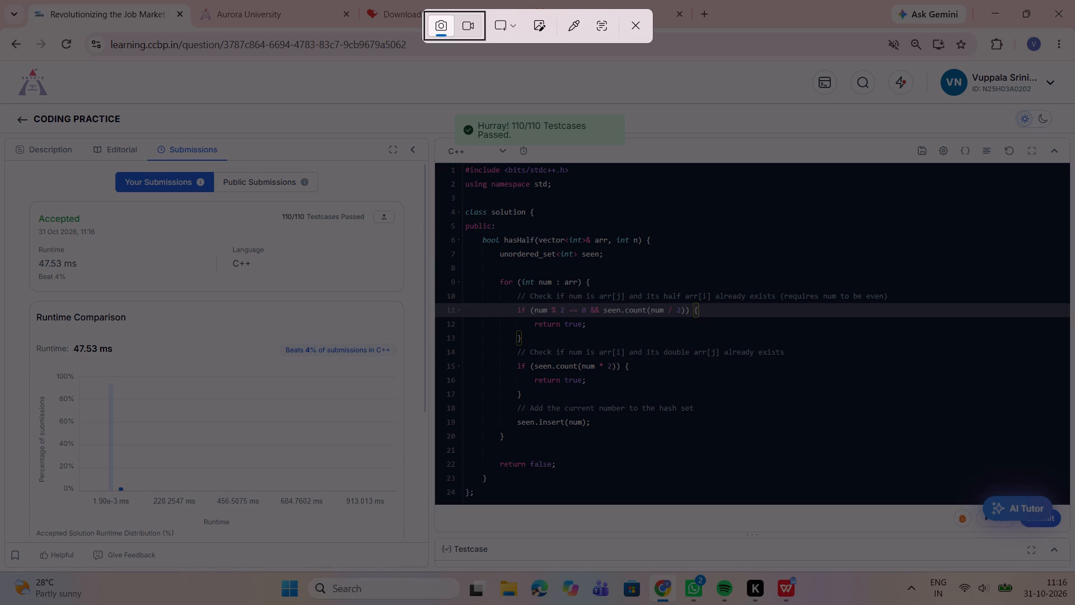
left_click_drag(0, 62, 1074, 604)
key("alt+Tab")
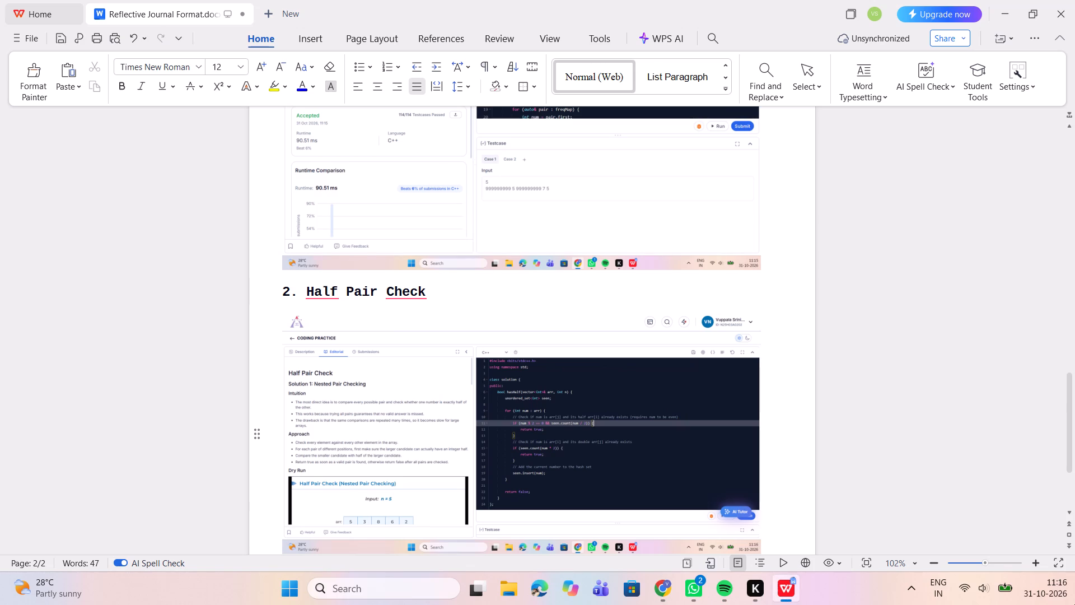
key("ctrl+v")
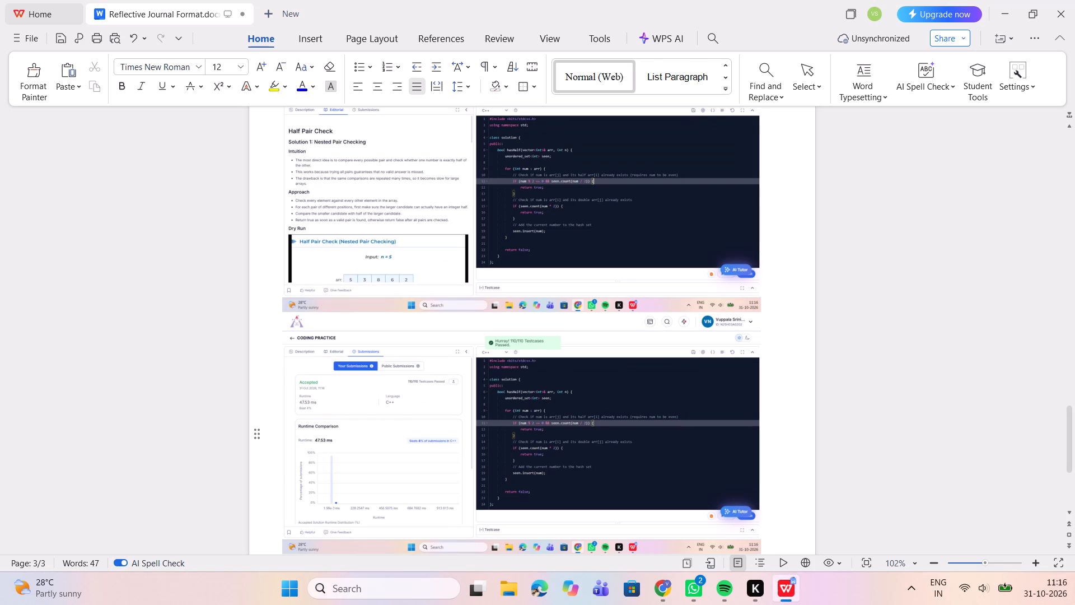
scroll(663, 466, "down", 4)
key("Return")
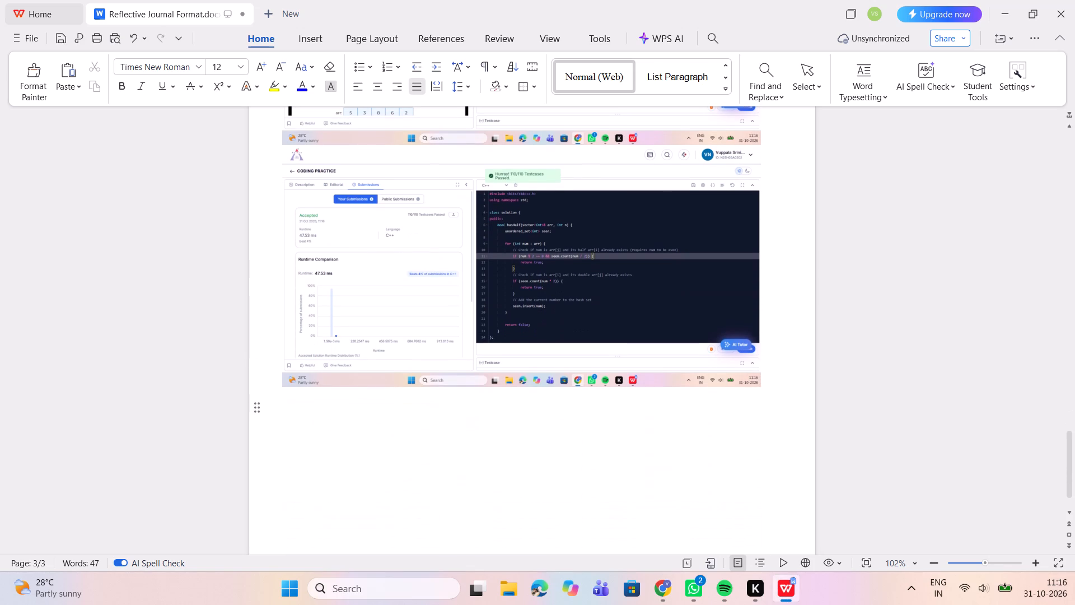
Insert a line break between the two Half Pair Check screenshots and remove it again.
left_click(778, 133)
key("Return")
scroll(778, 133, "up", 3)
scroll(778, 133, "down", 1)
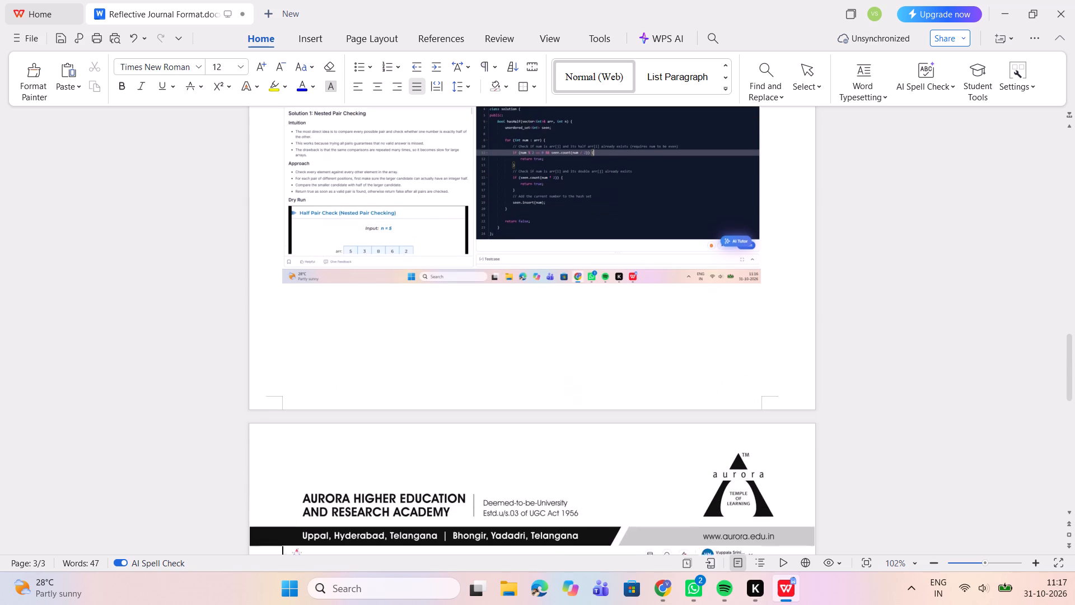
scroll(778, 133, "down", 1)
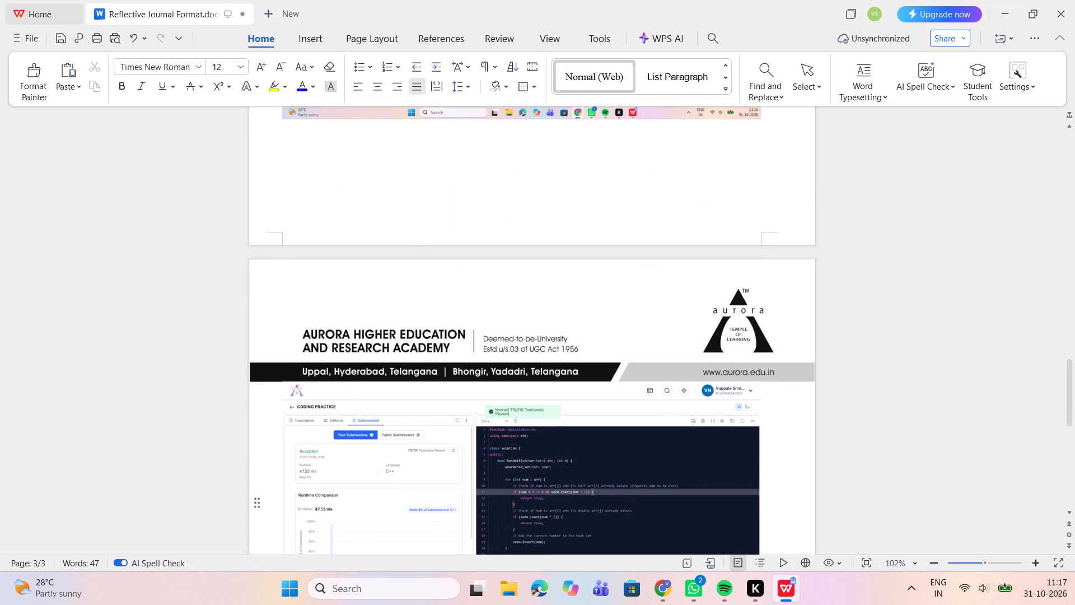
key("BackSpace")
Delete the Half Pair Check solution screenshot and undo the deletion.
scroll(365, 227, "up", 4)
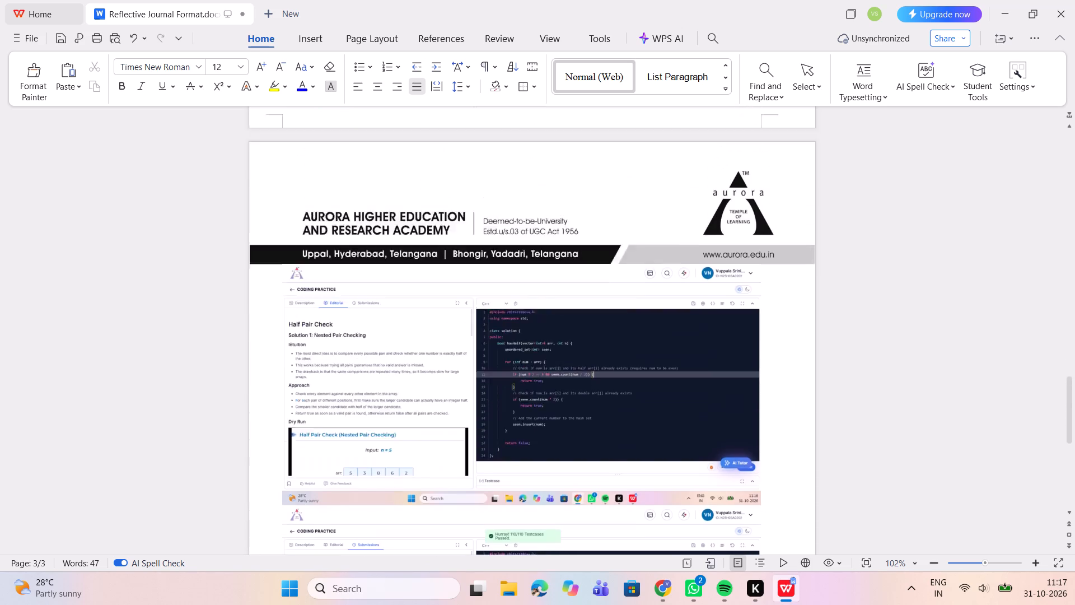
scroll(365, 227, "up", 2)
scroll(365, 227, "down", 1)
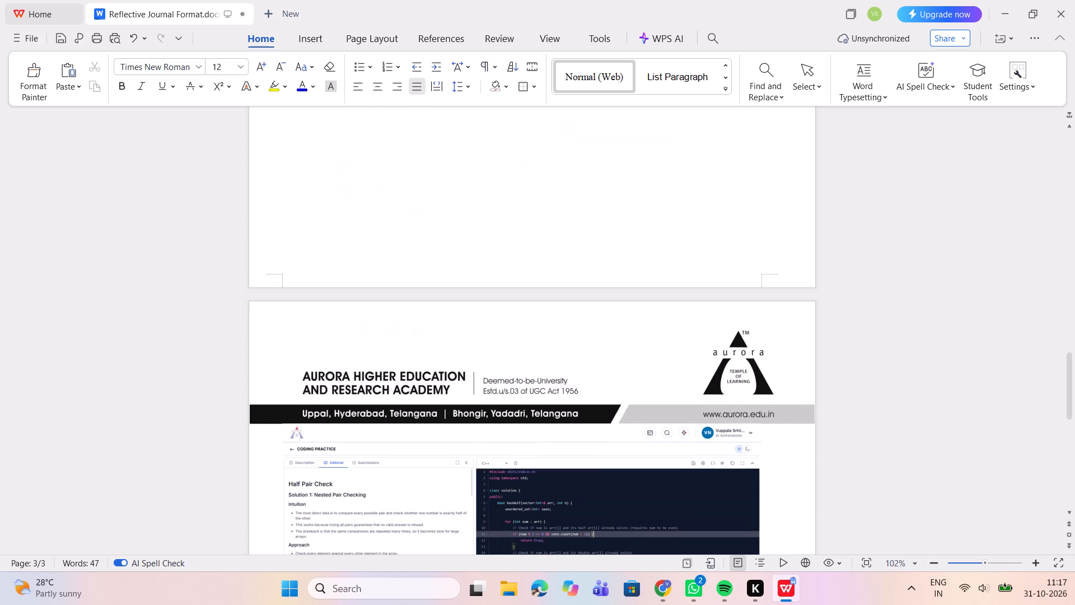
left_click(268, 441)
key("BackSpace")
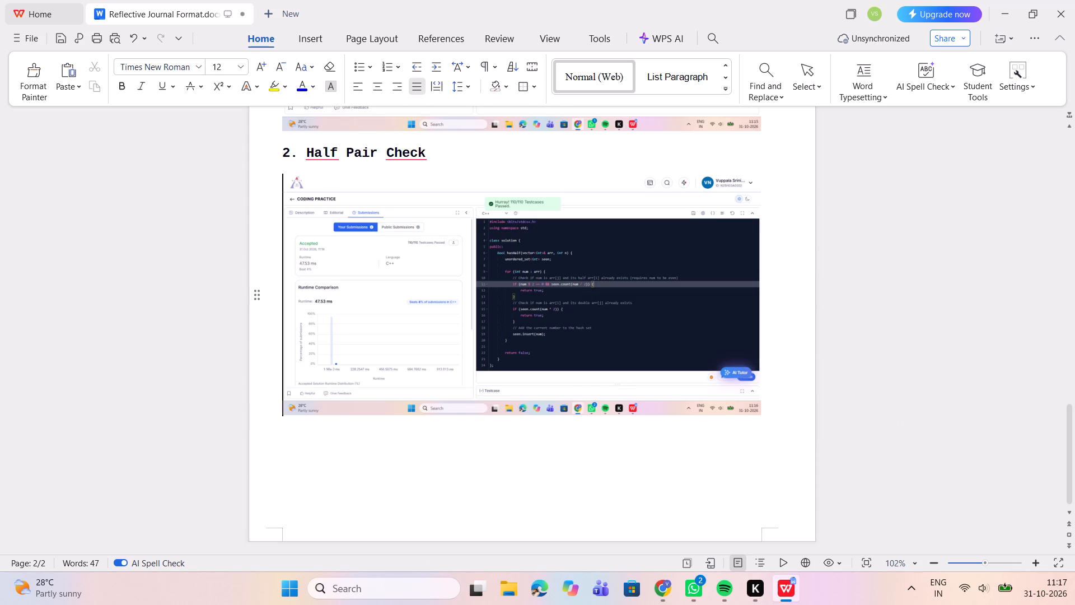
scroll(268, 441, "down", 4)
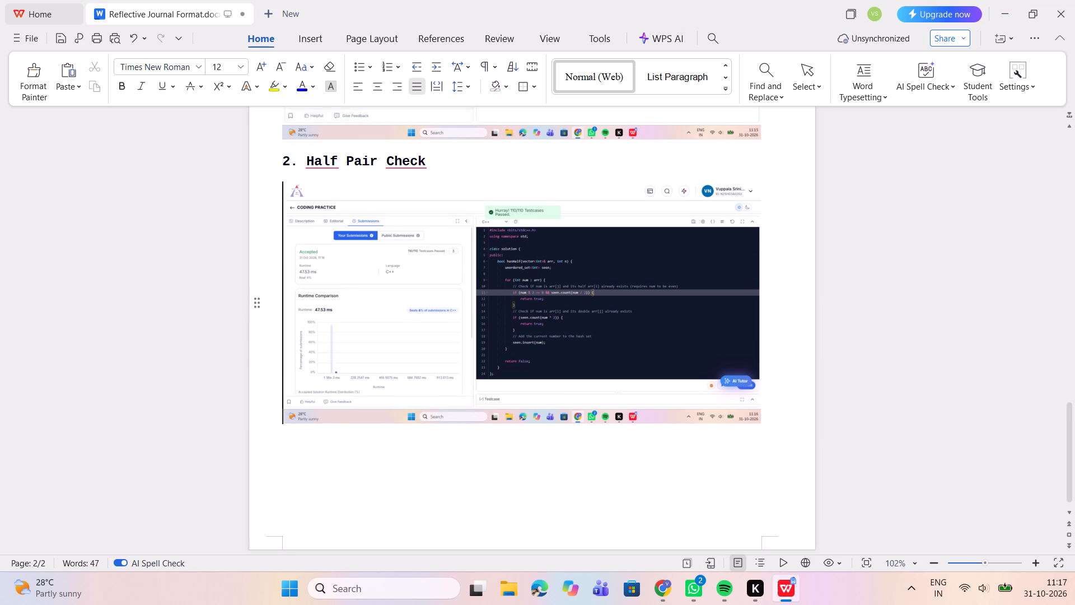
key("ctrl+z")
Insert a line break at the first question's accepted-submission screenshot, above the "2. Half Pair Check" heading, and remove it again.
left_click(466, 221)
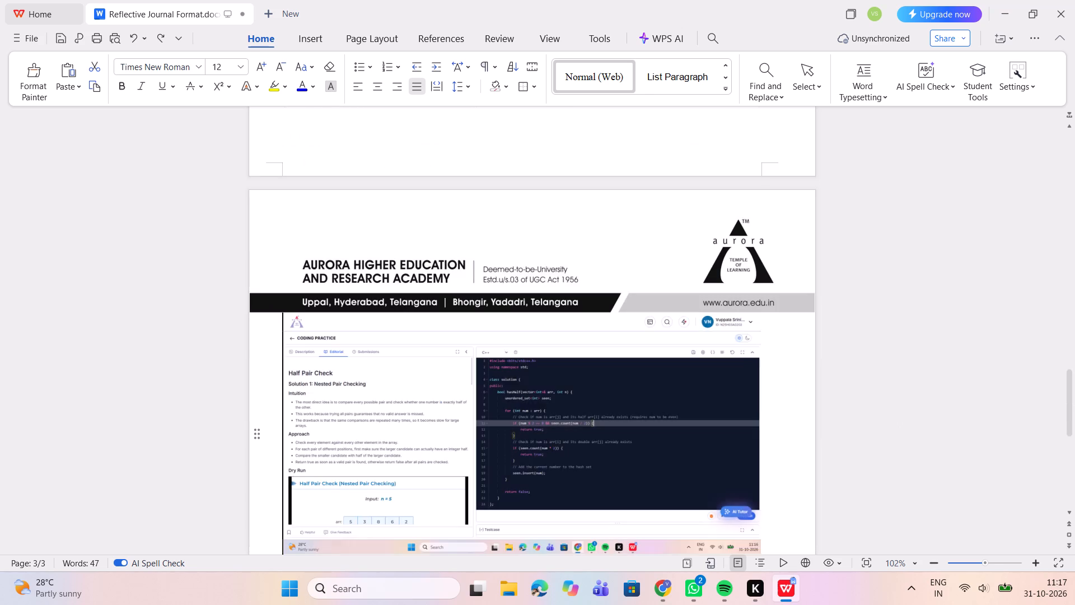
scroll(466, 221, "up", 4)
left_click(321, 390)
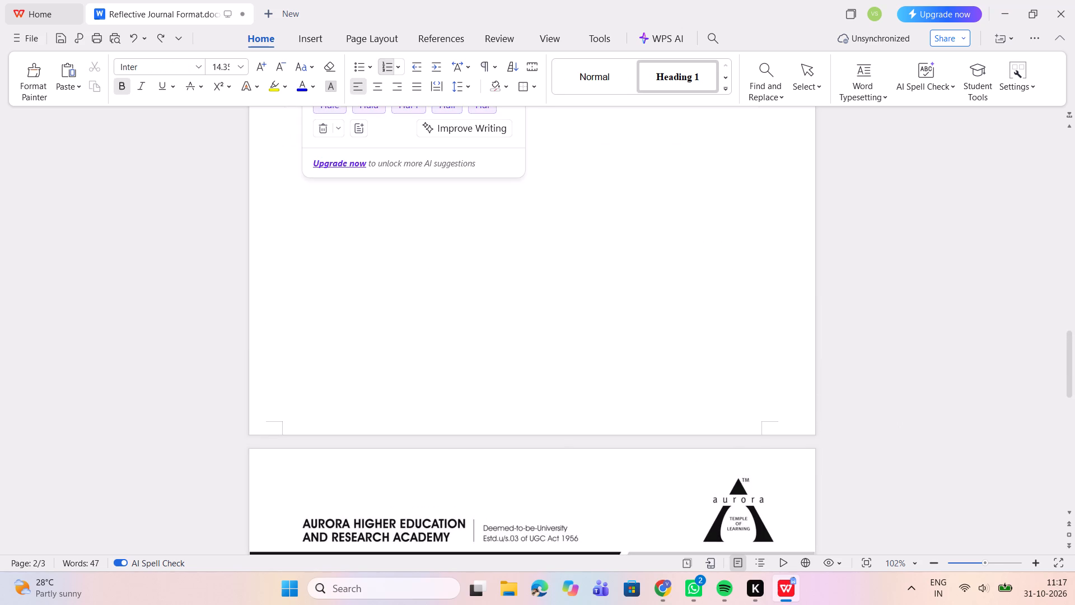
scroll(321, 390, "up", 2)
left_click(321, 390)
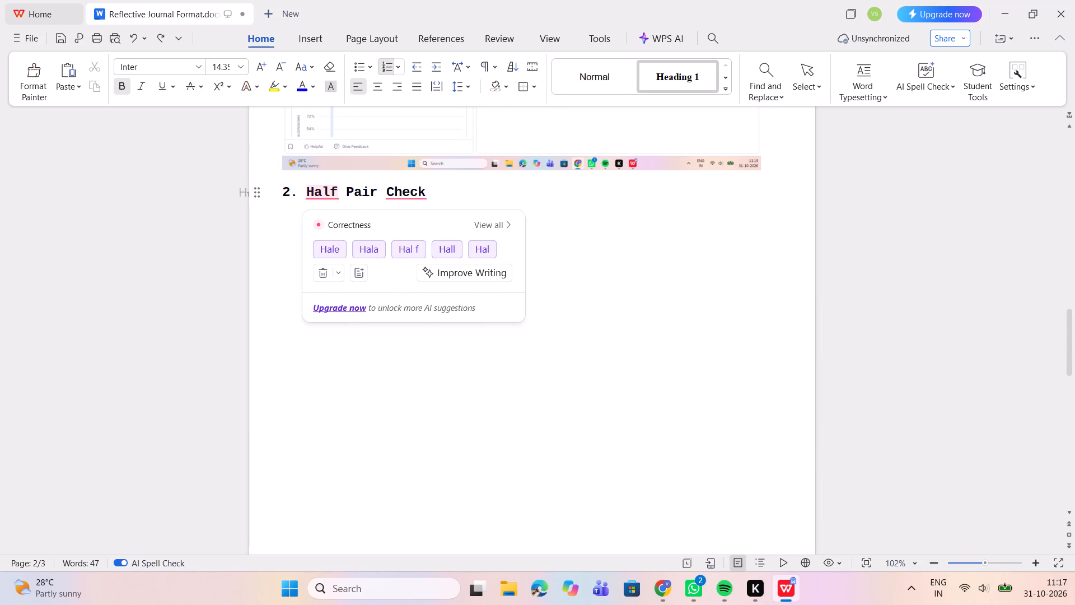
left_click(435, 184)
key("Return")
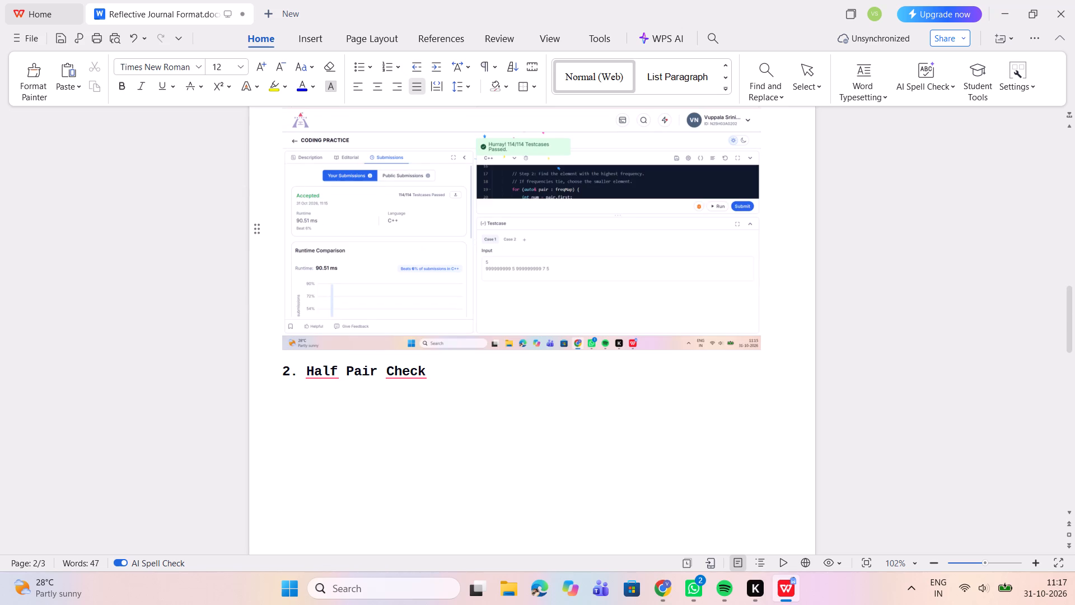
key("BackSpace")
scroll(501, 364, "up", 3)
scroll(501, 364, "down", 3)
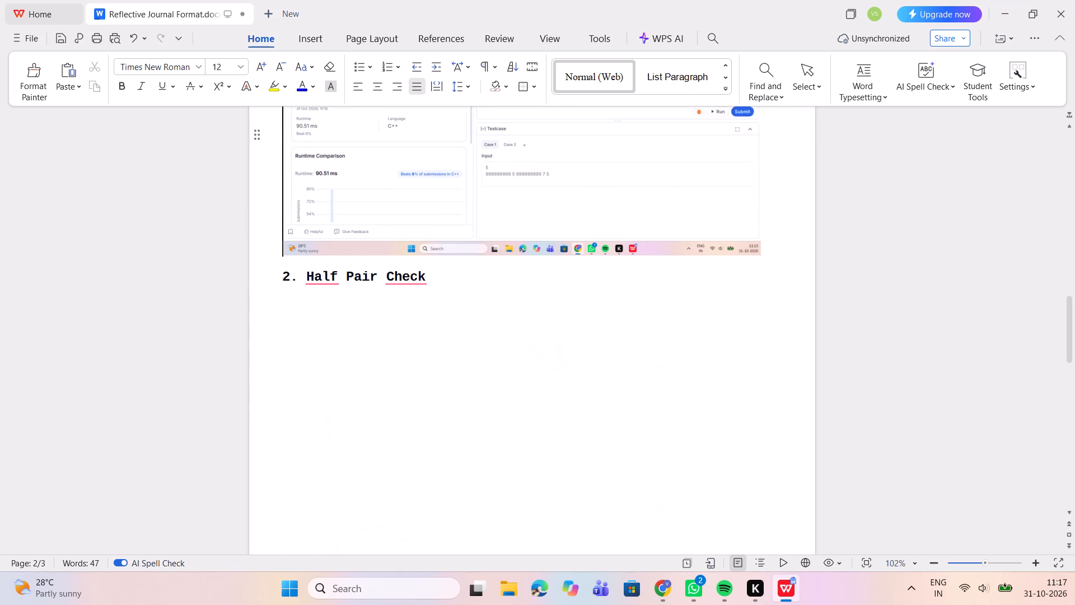
Add an empty, unnumbered line directly below the "2. Half Pair Check" heading.
left_click(437, 268)
key("Return")
key("BackSpace")
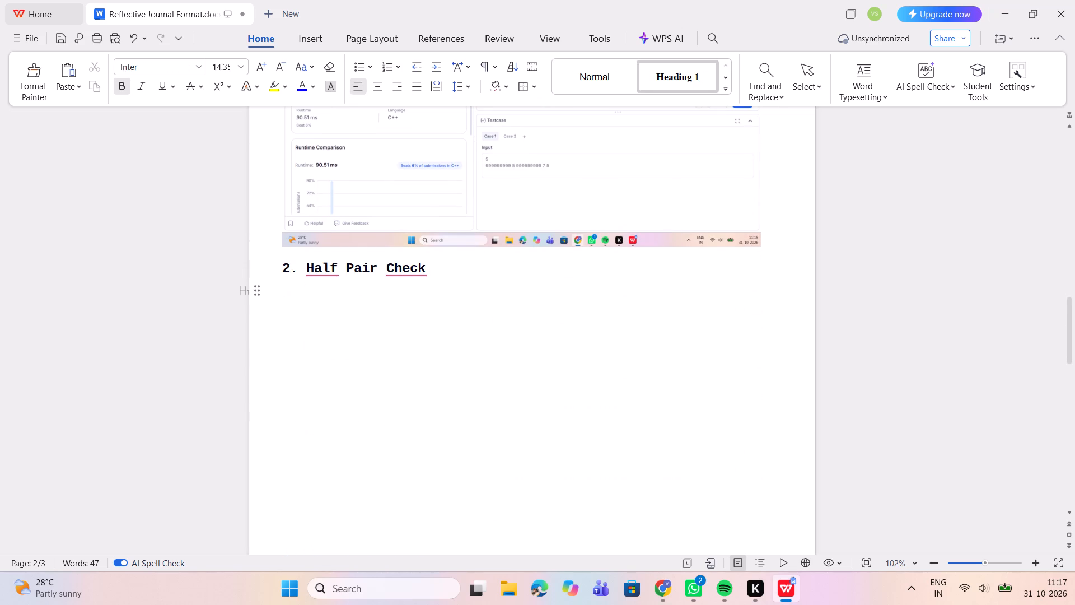
scroll(315, 377, "down", 1)
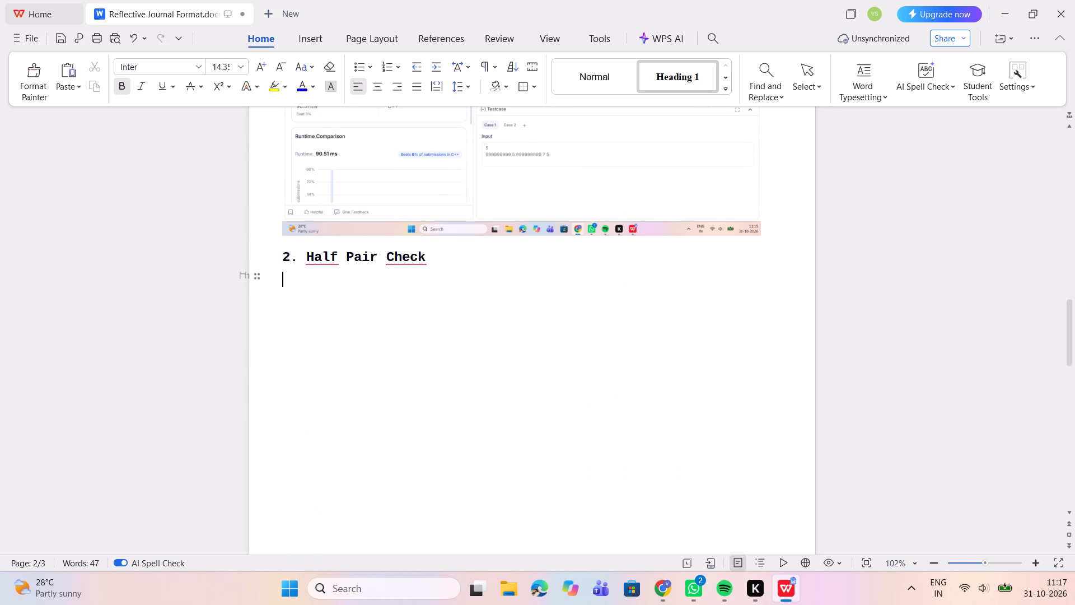
scroll(315, 377, "down", 1)
left_click(315, 377)
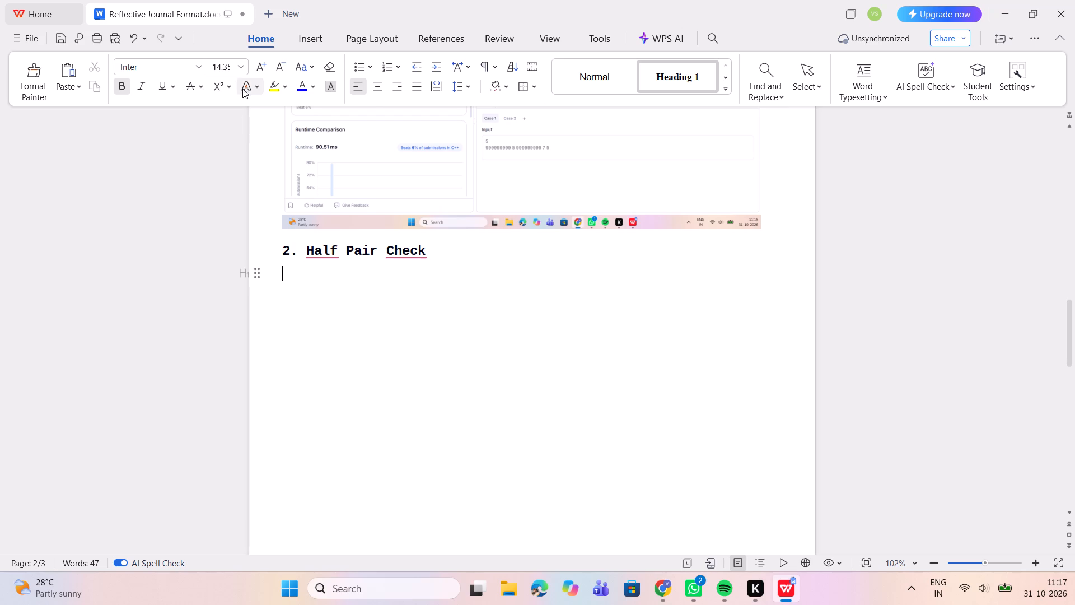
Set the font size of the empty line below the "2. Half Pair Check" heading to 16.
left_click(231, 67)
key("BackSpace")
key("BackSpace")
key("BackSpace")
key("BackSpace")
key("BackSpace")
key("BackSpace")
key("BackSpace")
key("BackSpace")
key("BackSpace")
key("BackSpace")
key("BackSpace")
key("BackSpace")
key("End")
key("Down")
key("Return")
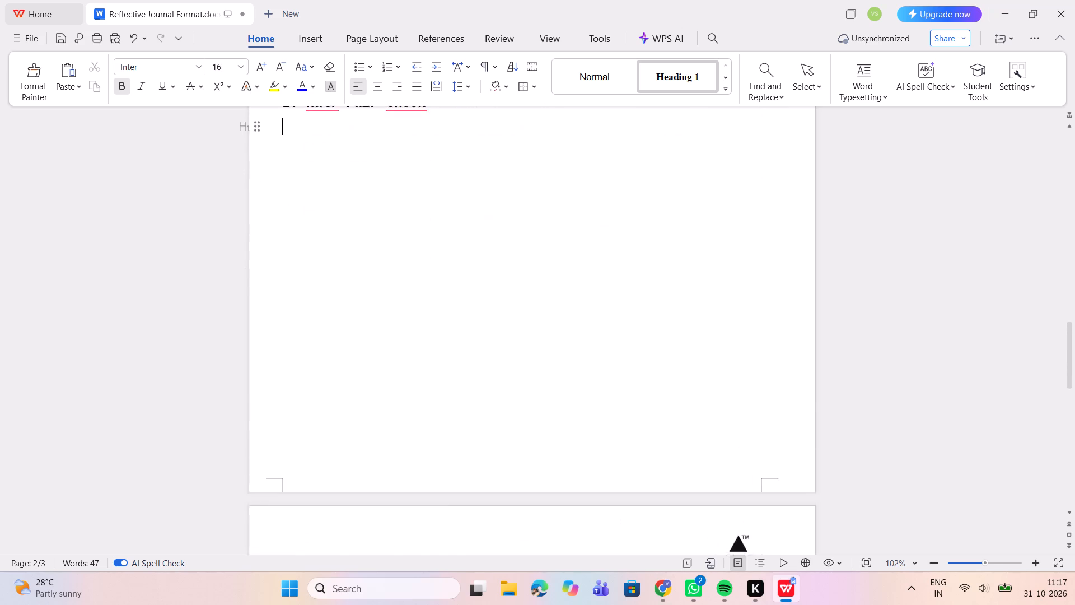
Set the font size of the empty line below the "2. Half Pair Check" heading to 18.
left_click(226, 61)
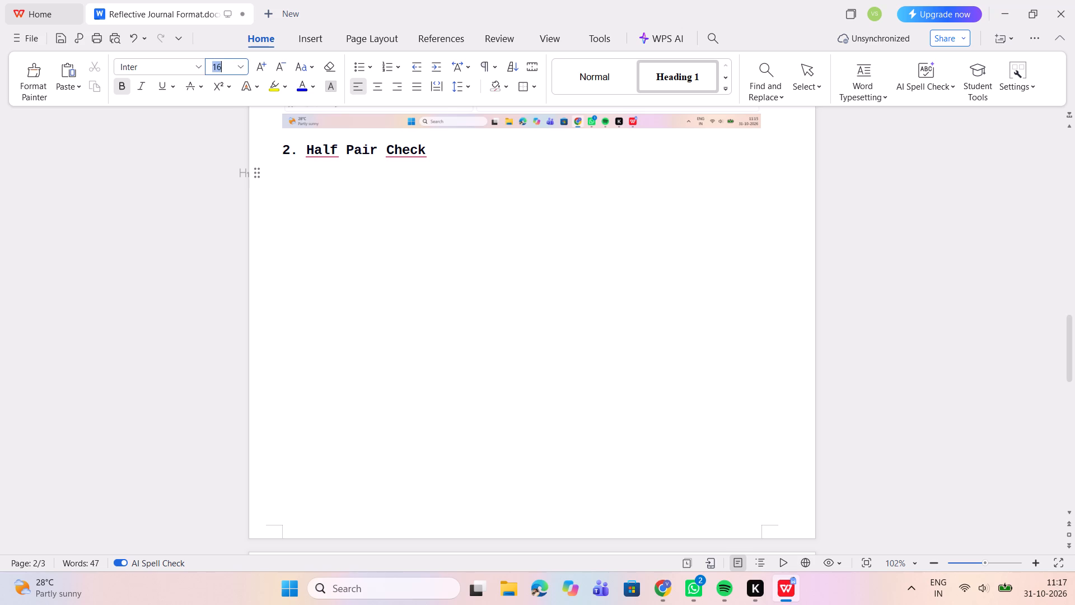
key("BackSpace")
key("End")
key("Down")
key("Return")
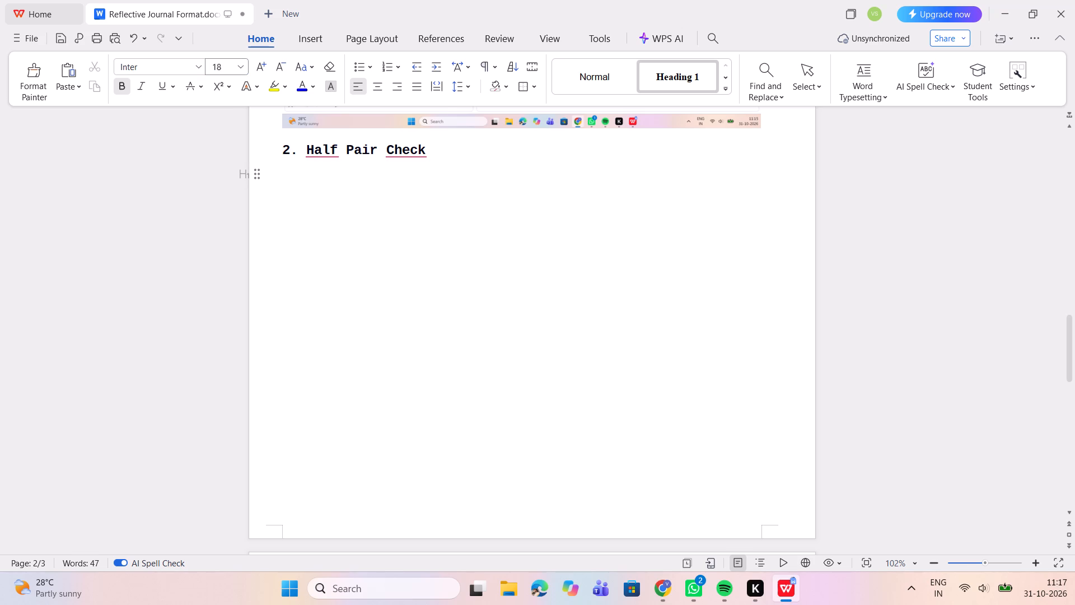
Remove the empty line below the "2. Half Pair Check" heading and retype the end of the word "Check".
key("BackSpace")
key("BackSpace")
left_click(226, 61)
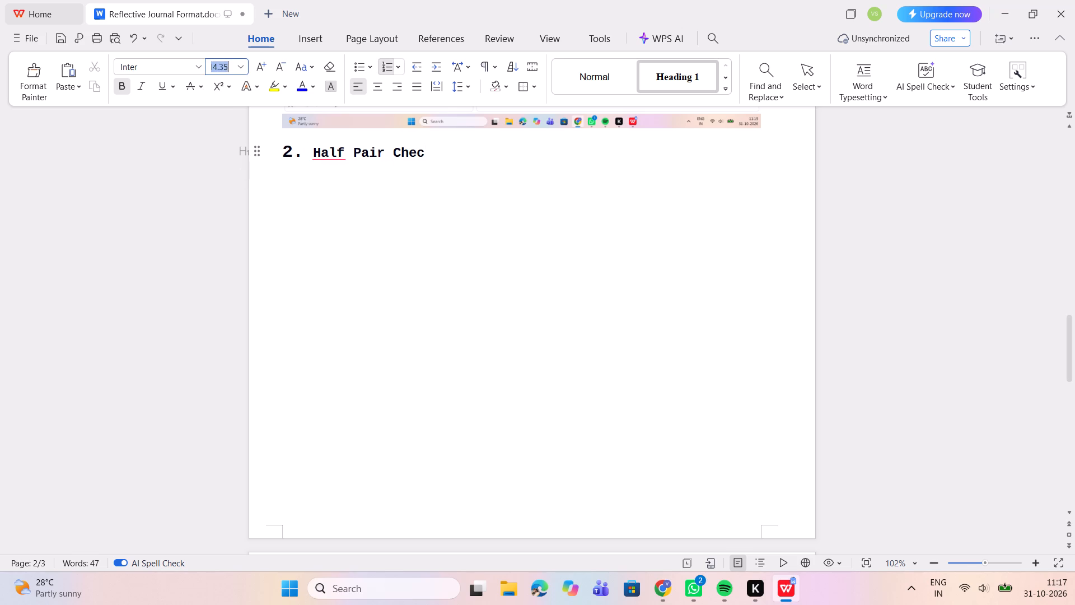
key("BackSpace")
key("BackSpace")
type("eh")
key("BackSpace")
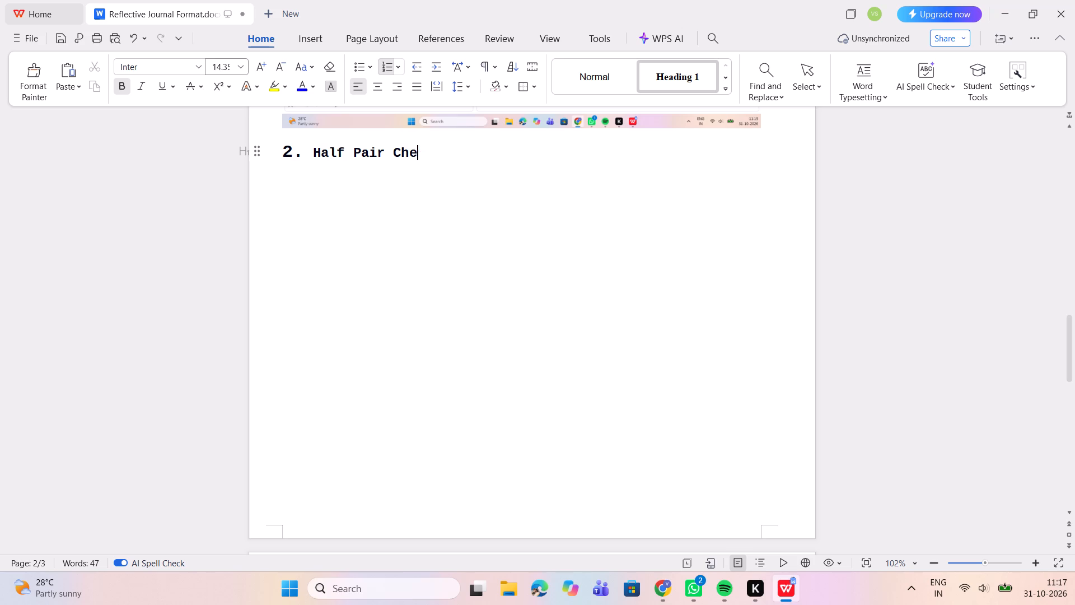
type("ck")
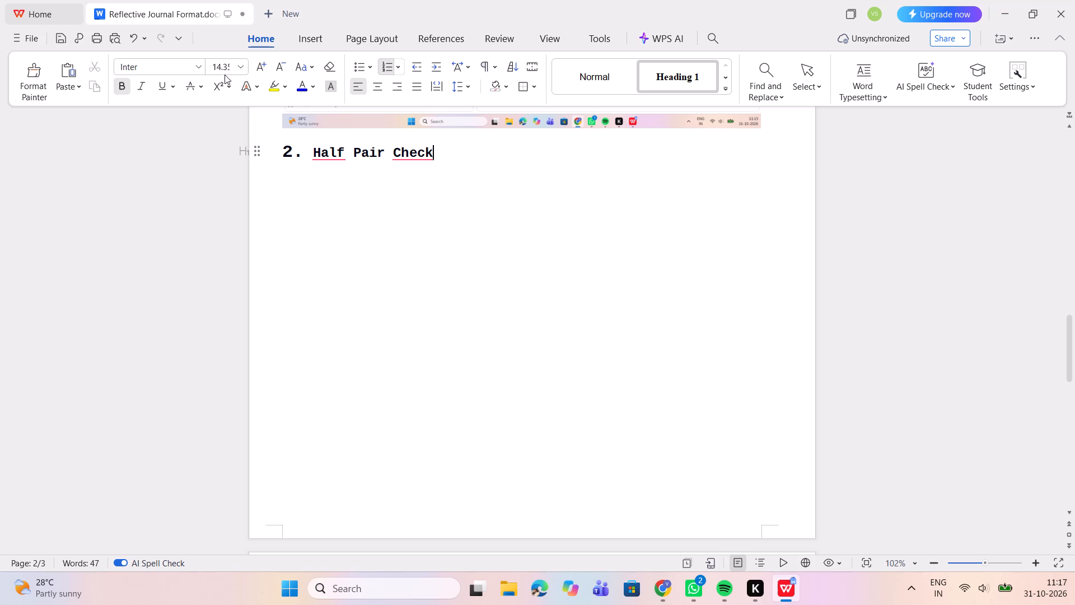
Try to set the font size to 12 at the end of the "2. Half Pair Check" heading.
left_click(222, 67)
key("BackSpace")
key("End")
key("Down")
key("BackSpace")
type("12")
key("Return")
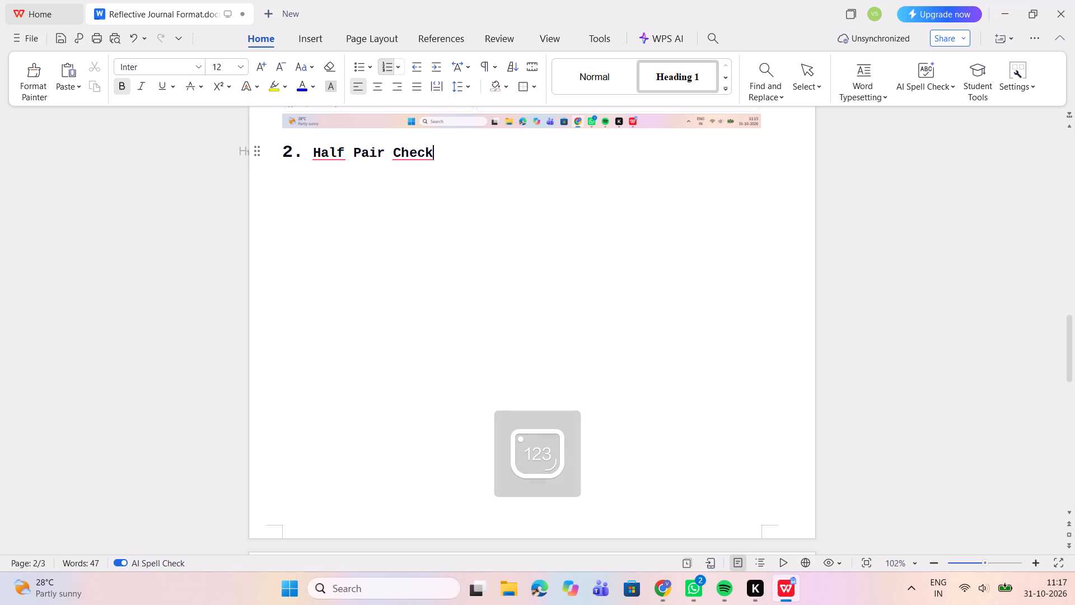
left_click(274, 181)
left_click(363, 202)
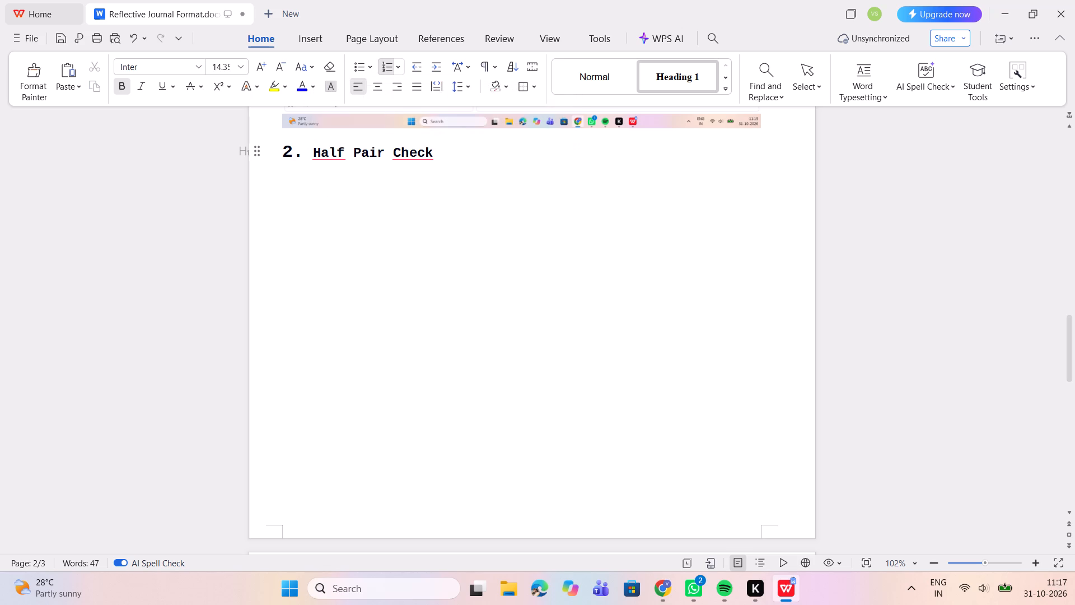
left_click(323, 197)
Add an empty, unnumbered line below the "2. Half Pair Check" heading with font size 12.
left_click(468, 153)
key("Return")
key("BackSpace")
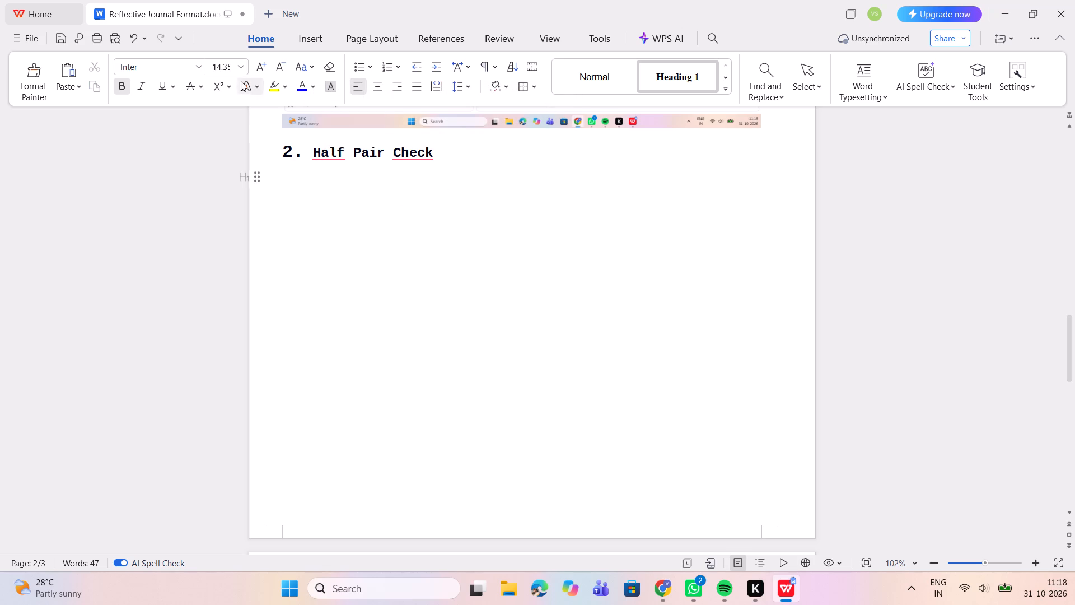
left_click(220, 66)
key("BackSpace")
type("12")
key("Return")
Examine the report's page layout, including the gap between the "2. Half Pair Check" heading and its screenshots.
scroll(364, 320, "down", 4)
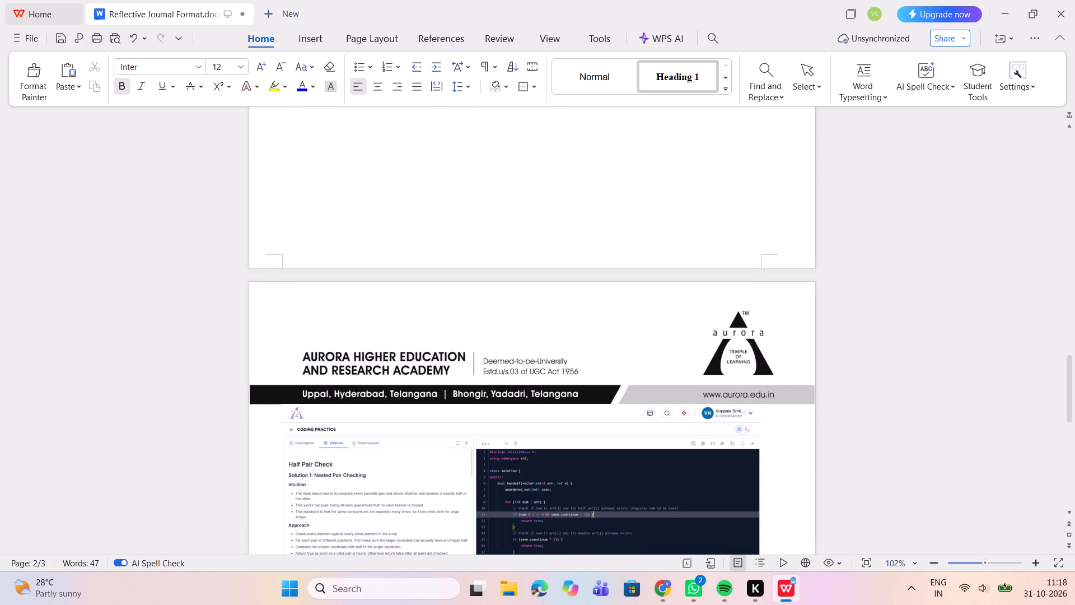
left_click(278, 417)
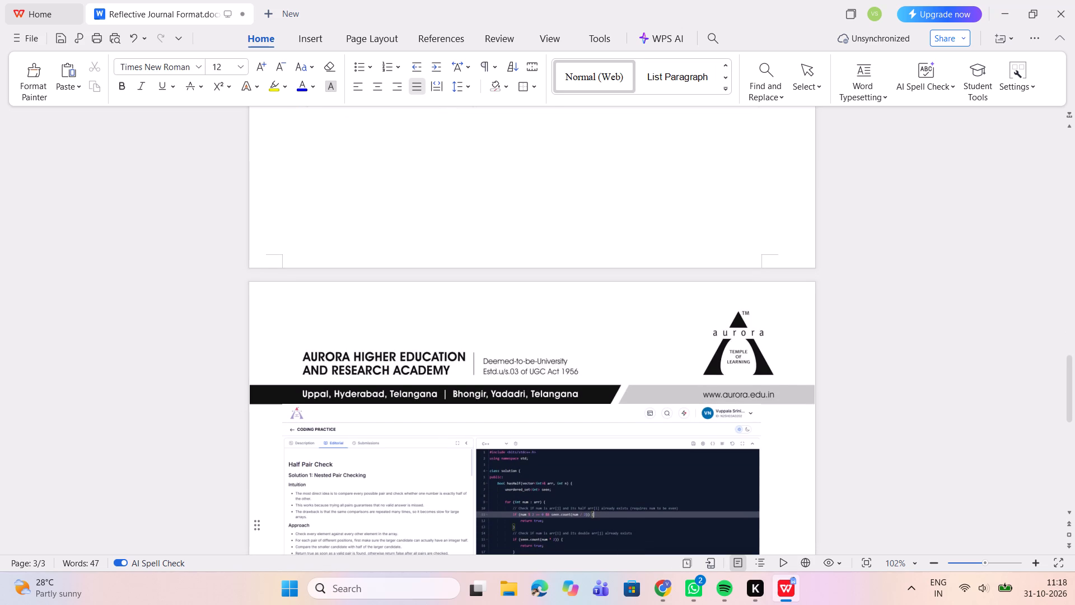
key("Up")
scroll(278, 417, "up", 1)
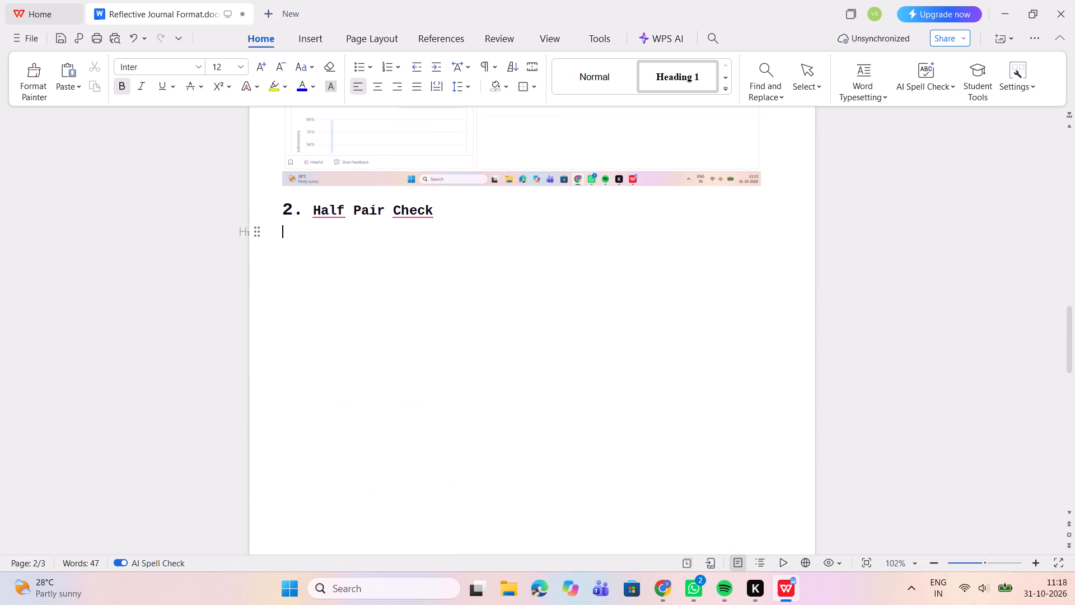
scroll(278, 417, "up", 1)
scroll(328, 249, "down", 10)
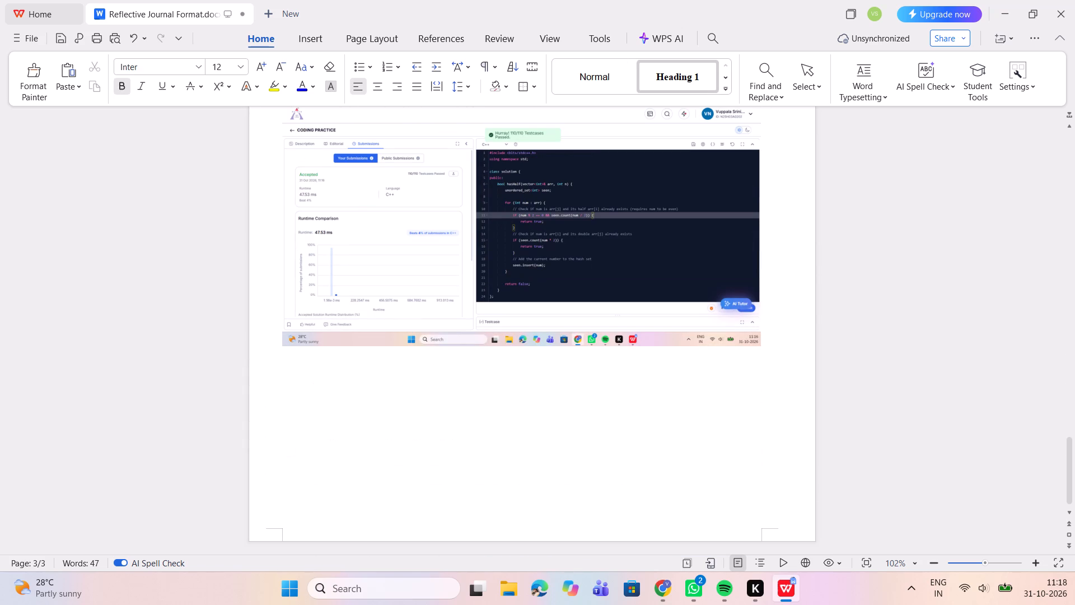
scroll(454, 408, "up", 8)
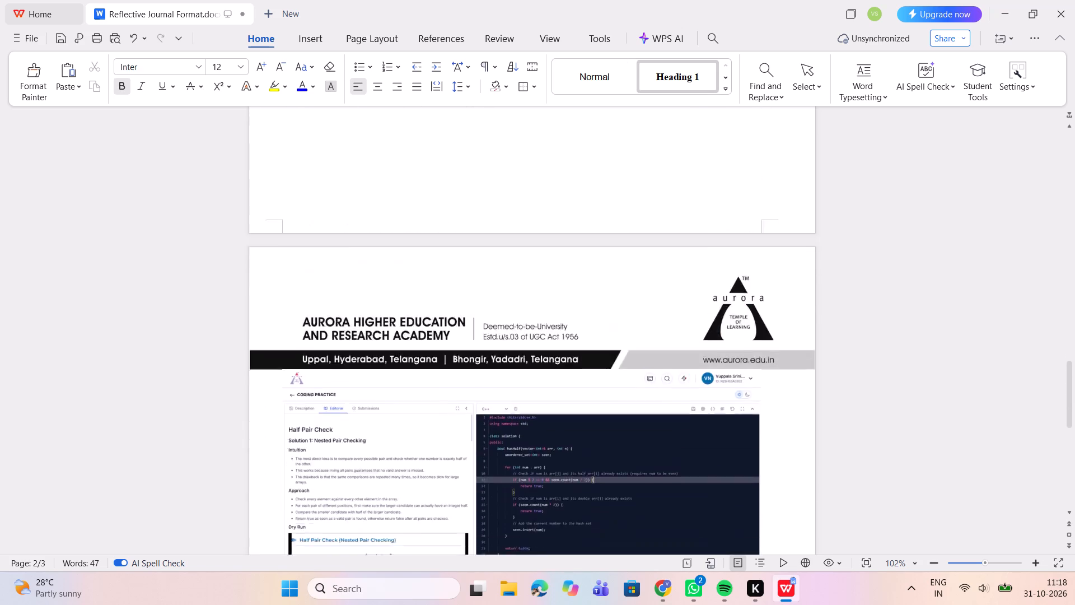
scroll(454, 408, "up", 9)
scroll(454, 408, "down", 1)
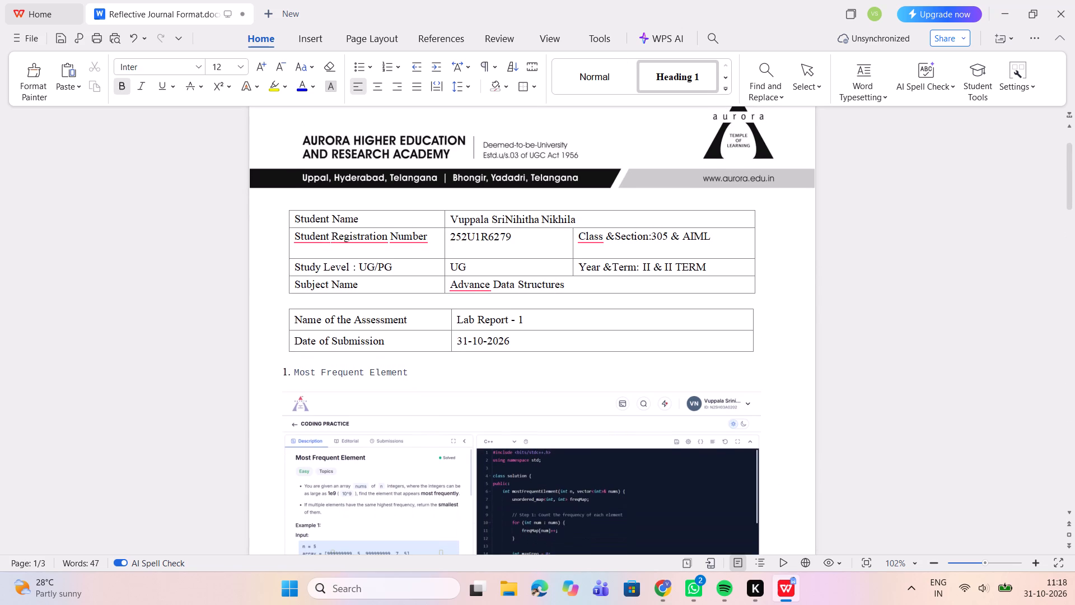
Make the first question's title "Most Frequent Element" bold.
left_click_drag(275, 374, 409, 377)
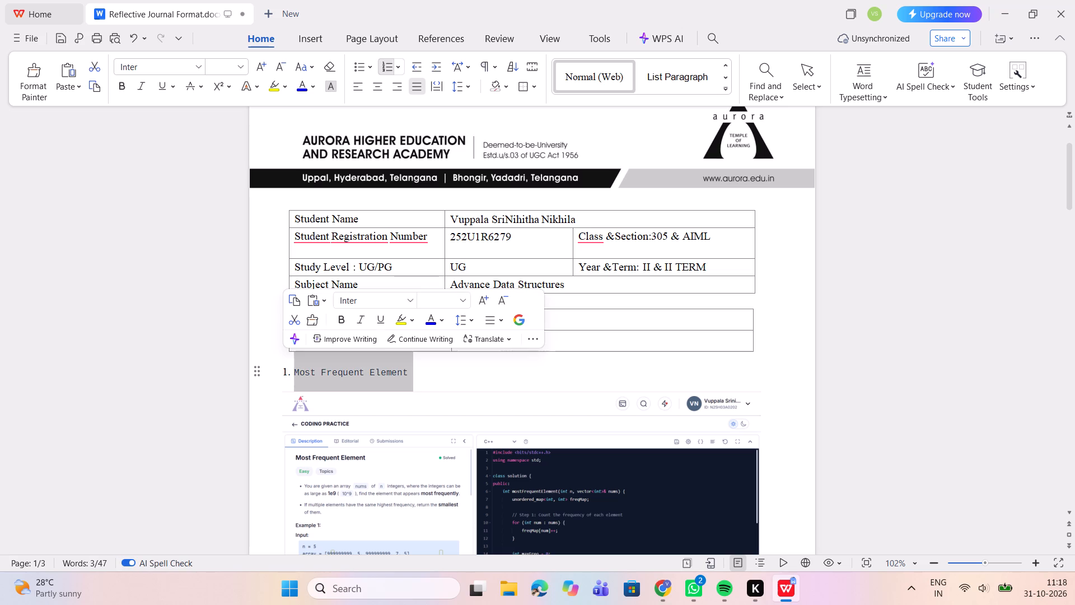
left_click(334, 319)
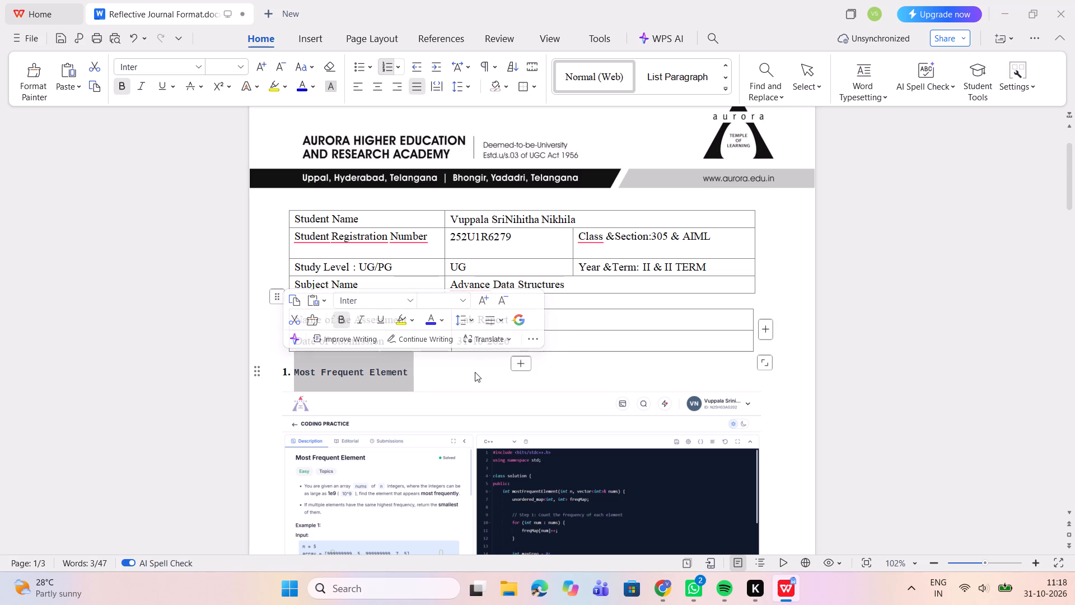
left_click(475, 372)
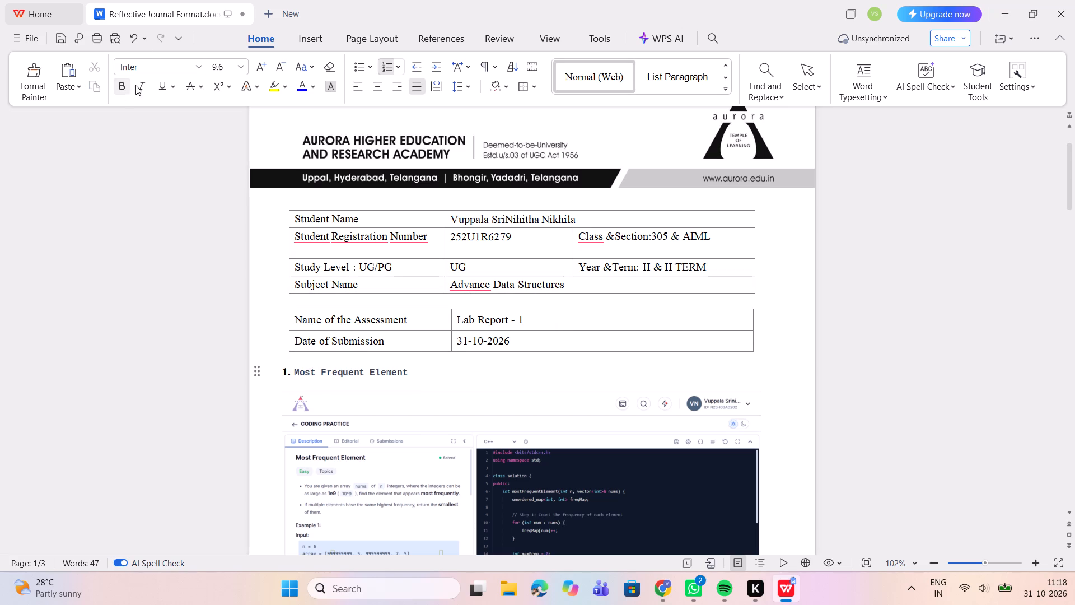
Set the font of the "Most Frequent Element" title to Times New Roman.
left_click(200, 73)
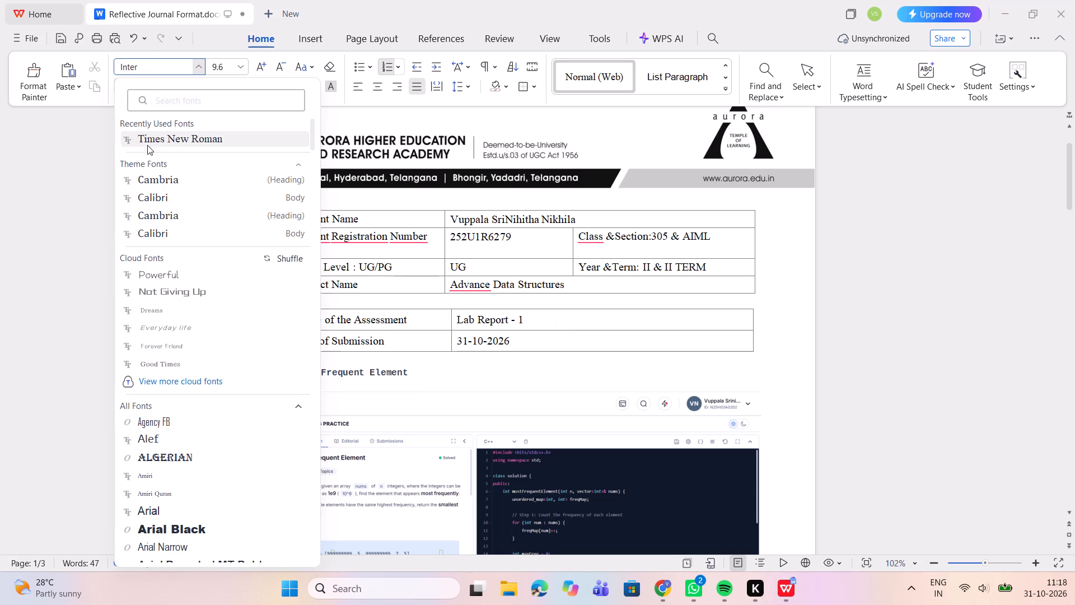
left_click(148, 142)
left_click_drag(293, 373, 297, 372)
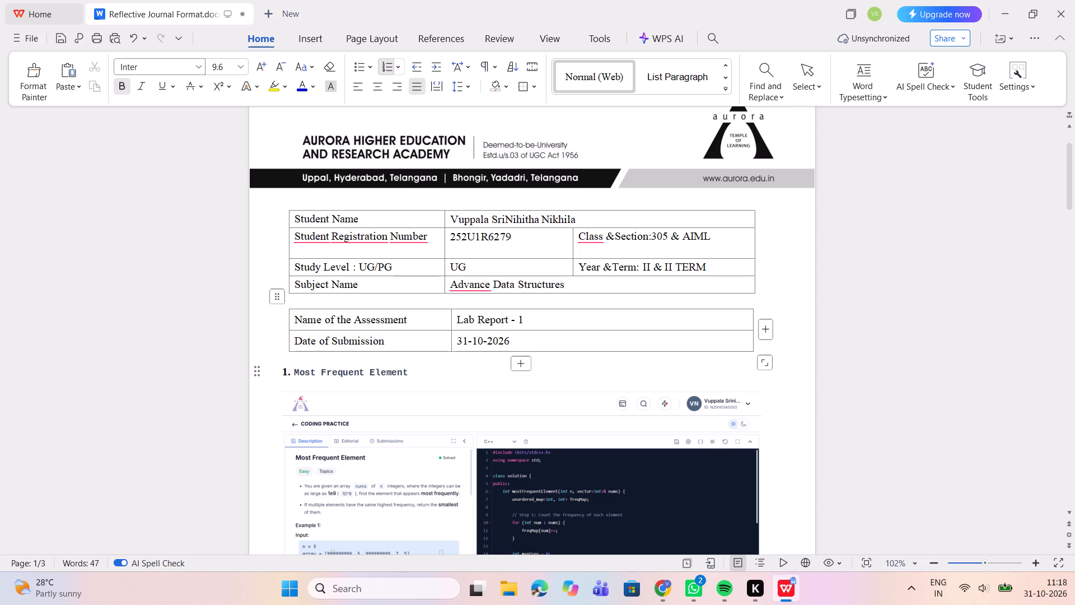
left_click_drag(297, 372, 458, 374)
left_click(366, 301)
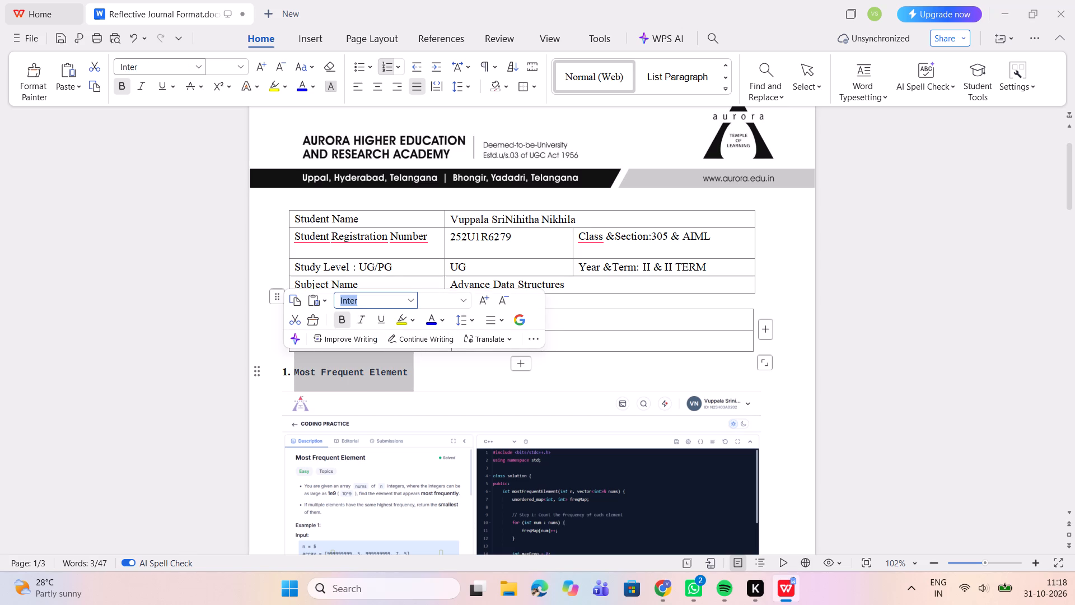
key("BackSpace")
type("times")
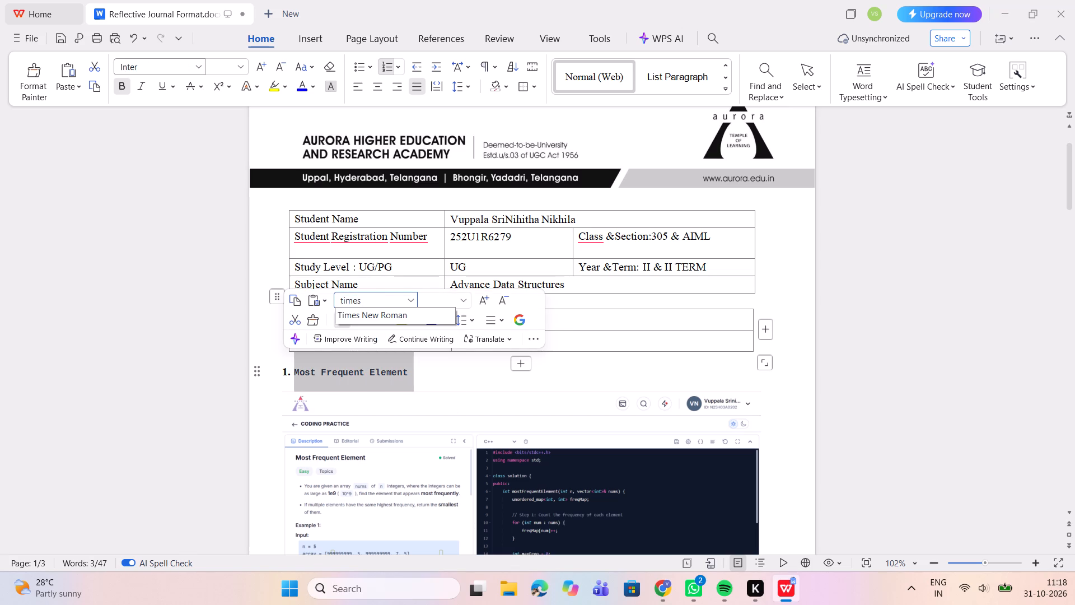
key("Return")
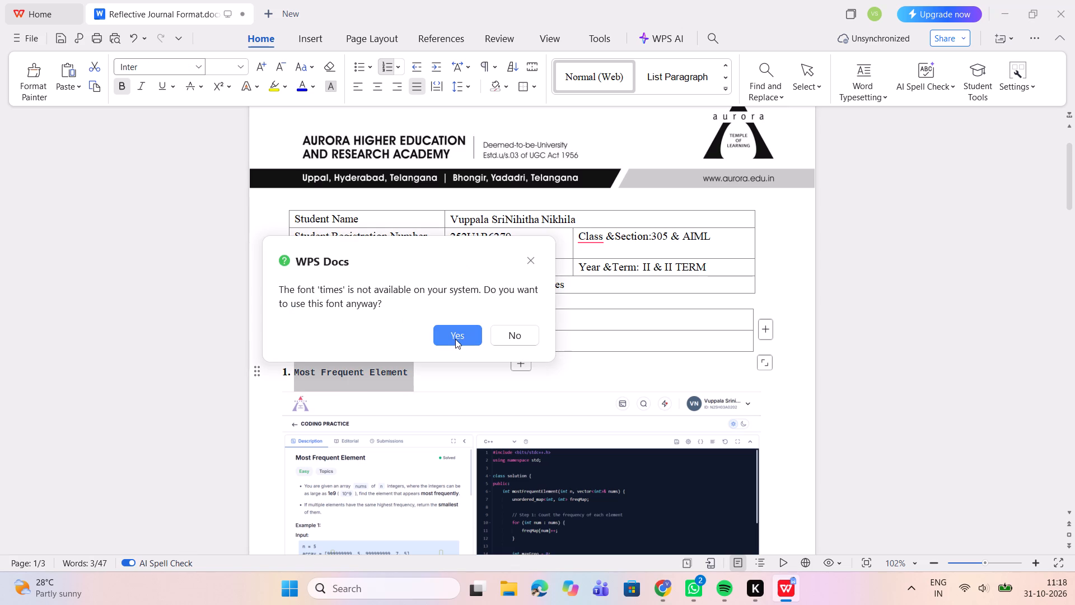
left_click(455, 339)
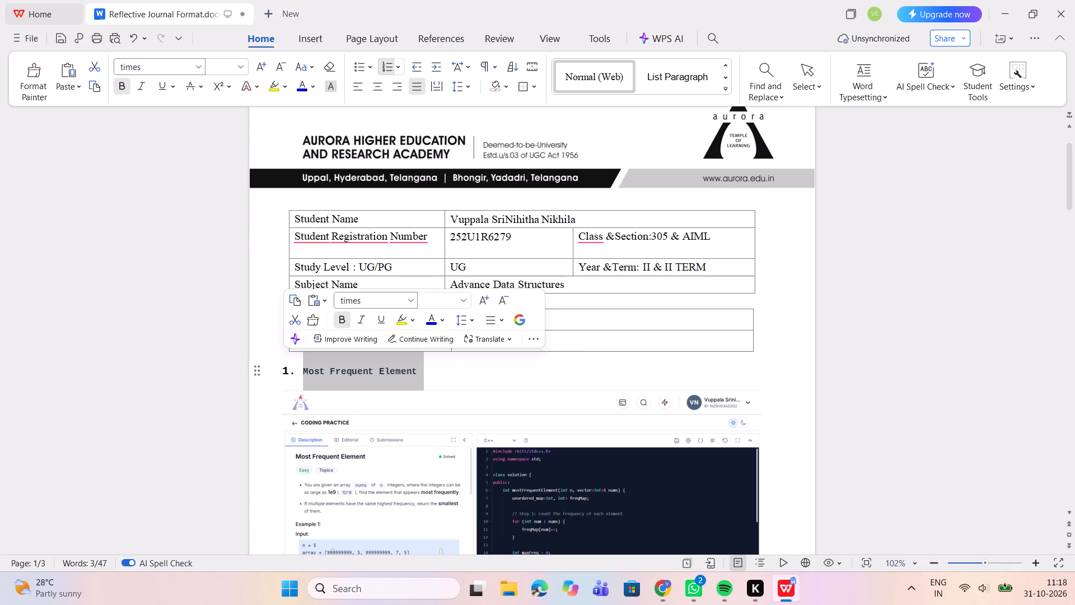
left_click(366, 303)
left_click(409, 299)
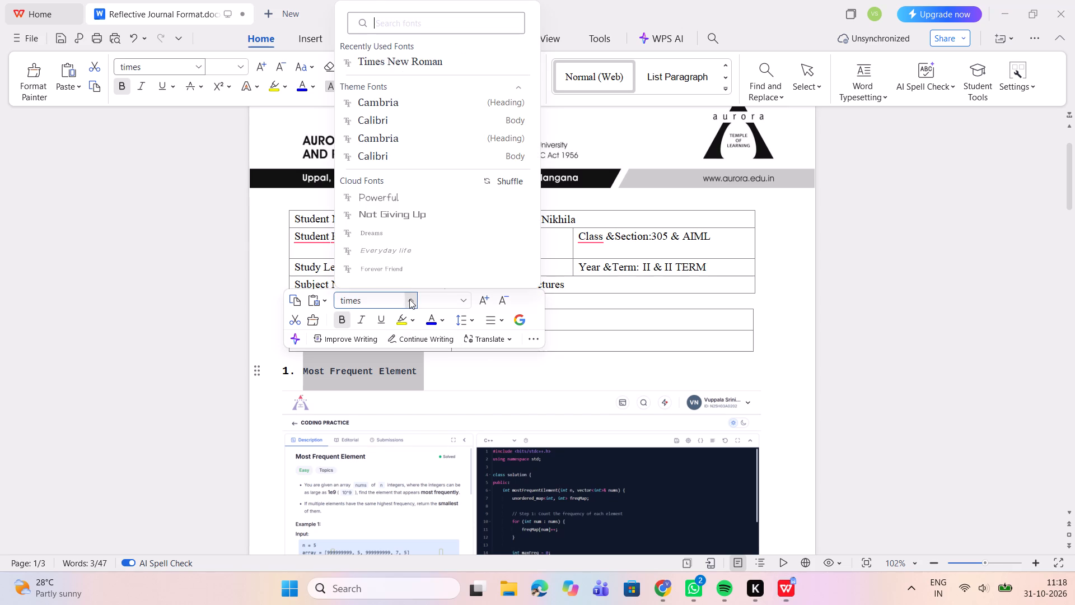
left_click(378, 61)
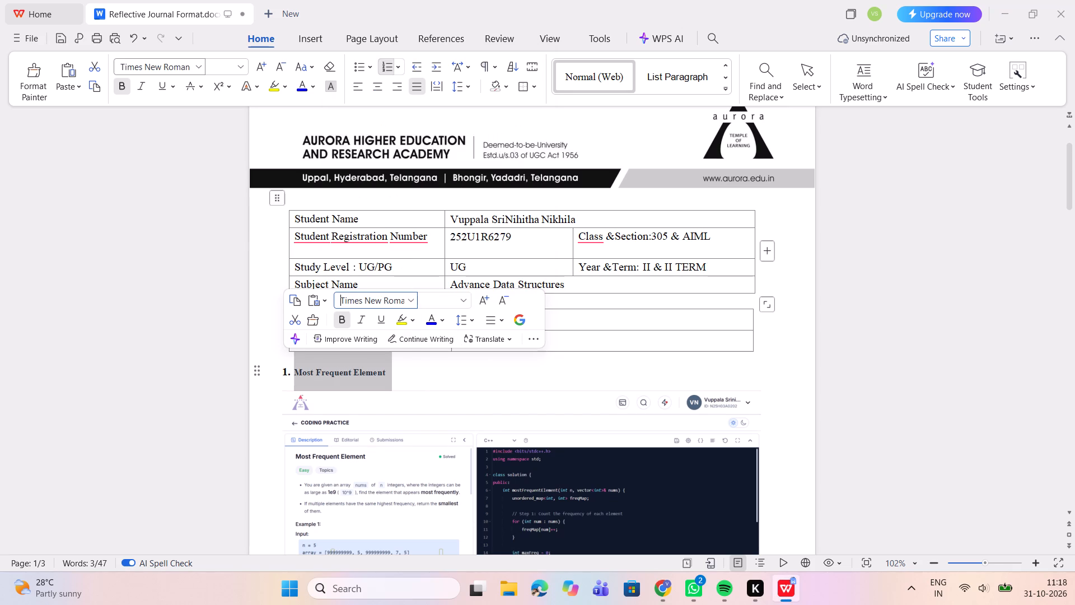
Set the font colour of the "Most Frequent Element" title to Automatic.
left_click(442, 320)
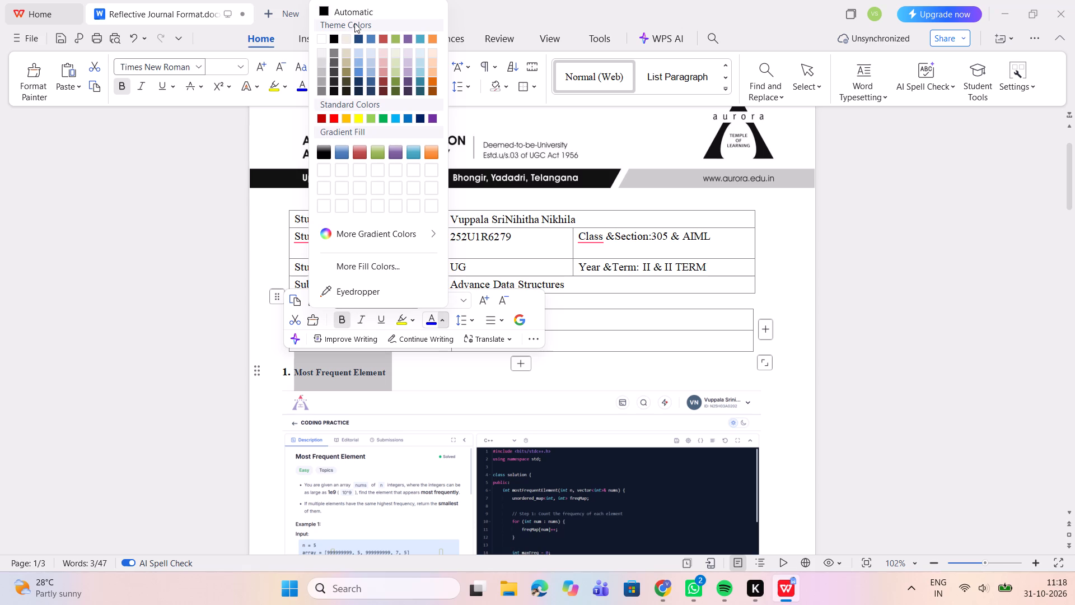
left_click(357, 8)
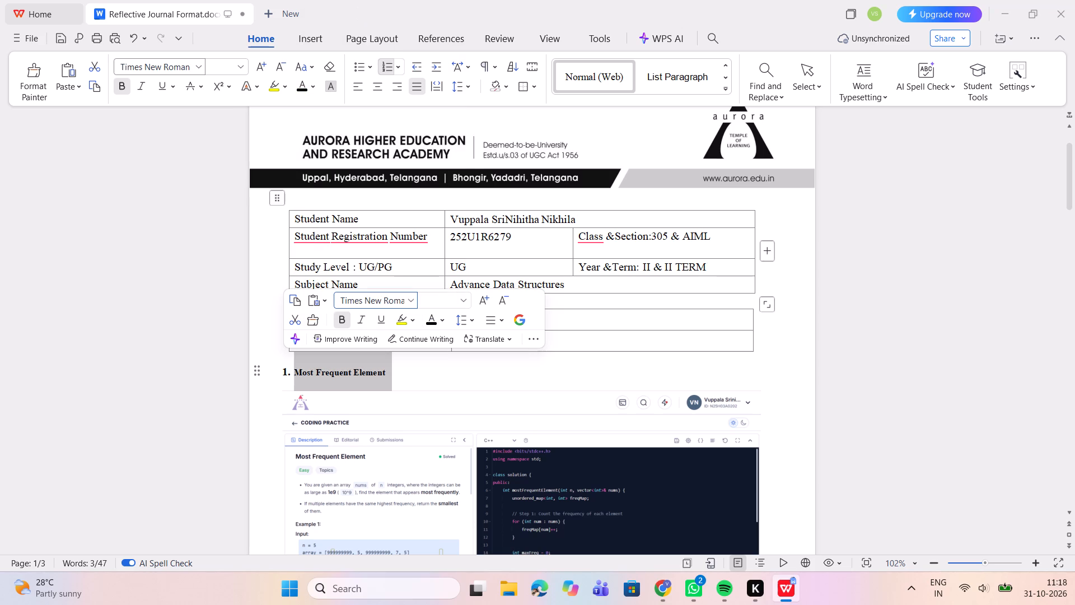
left_click(489, 366)
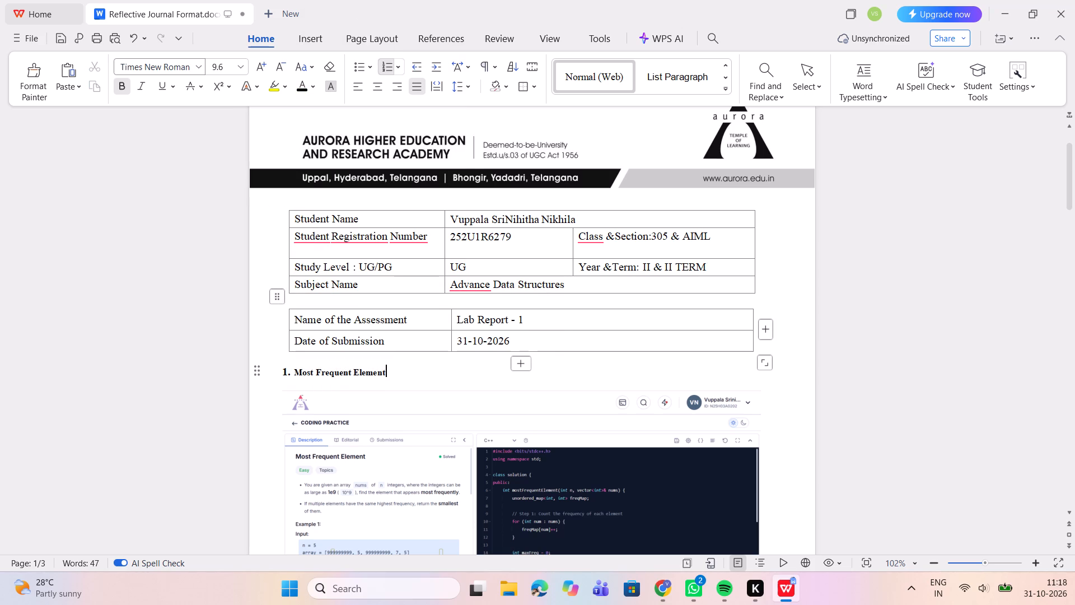
Set the font size of the "Most Frequent Element" title to 12.
left_click_drag(278, 371, 405, 359)
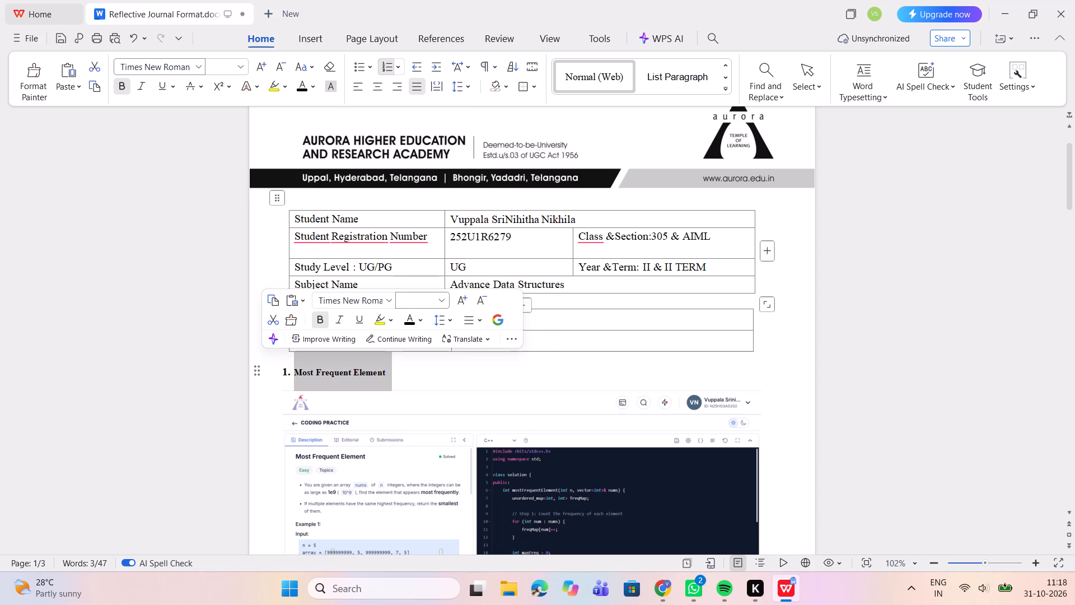
left_click(408, 305)
type("12")
key("Return")
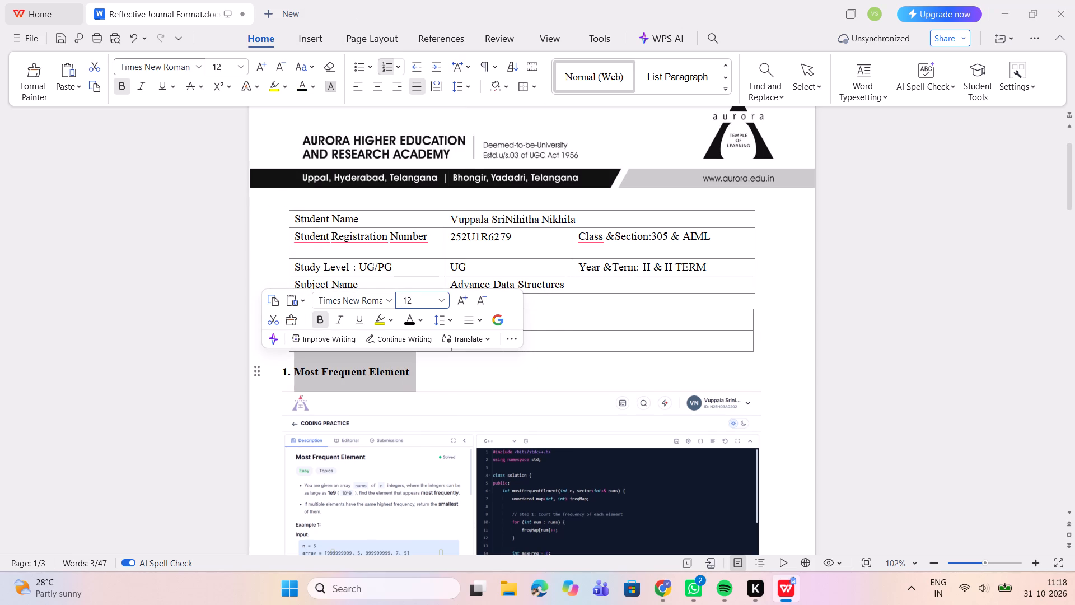
left_click(504, 458)
Add an "Output:" line above the first question's accepted-submission screenshot at the top of page 2.
scroll(504, 458, "down", 5)
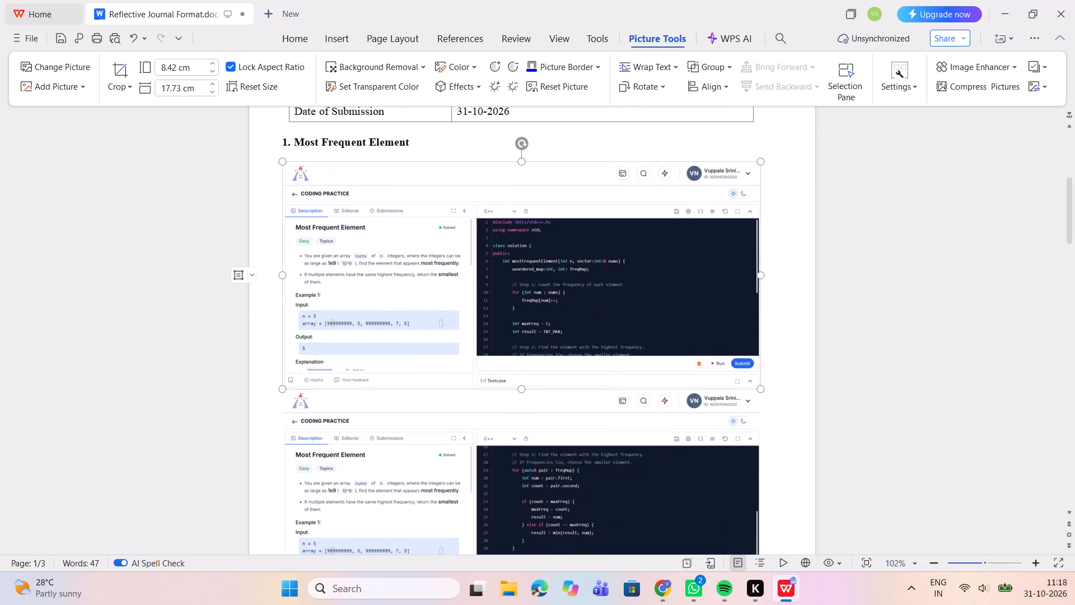
scroll(504, 458, "down", 7)
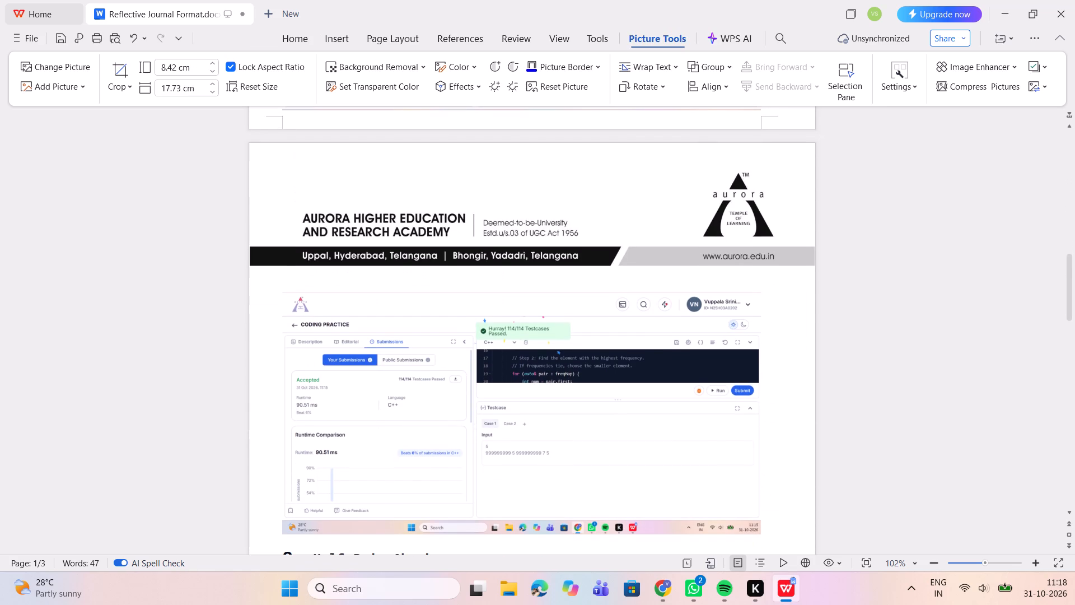
left_click(328, 285)
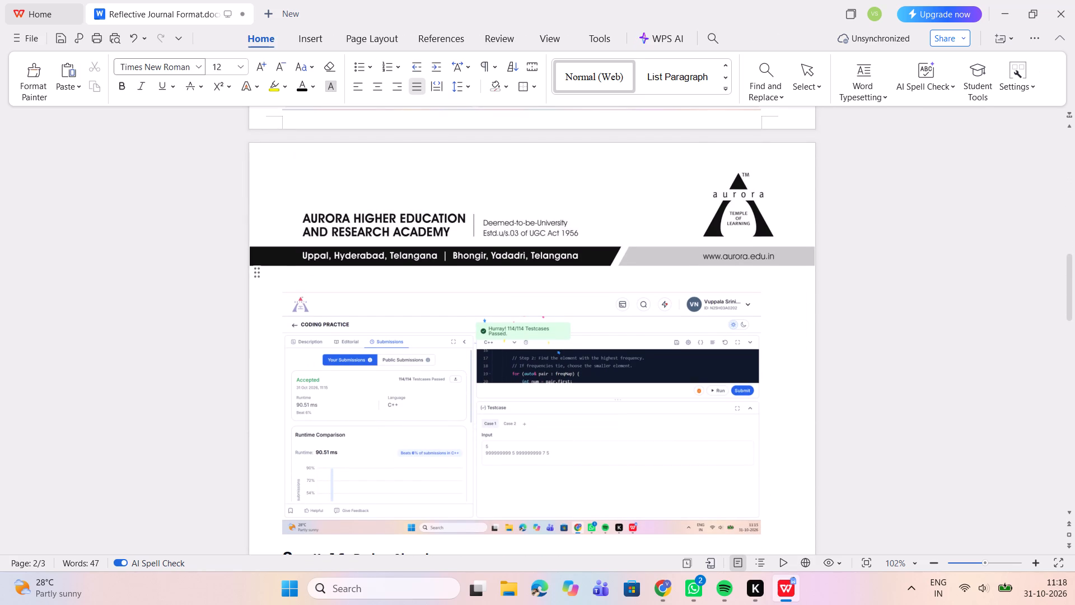
key("Return")
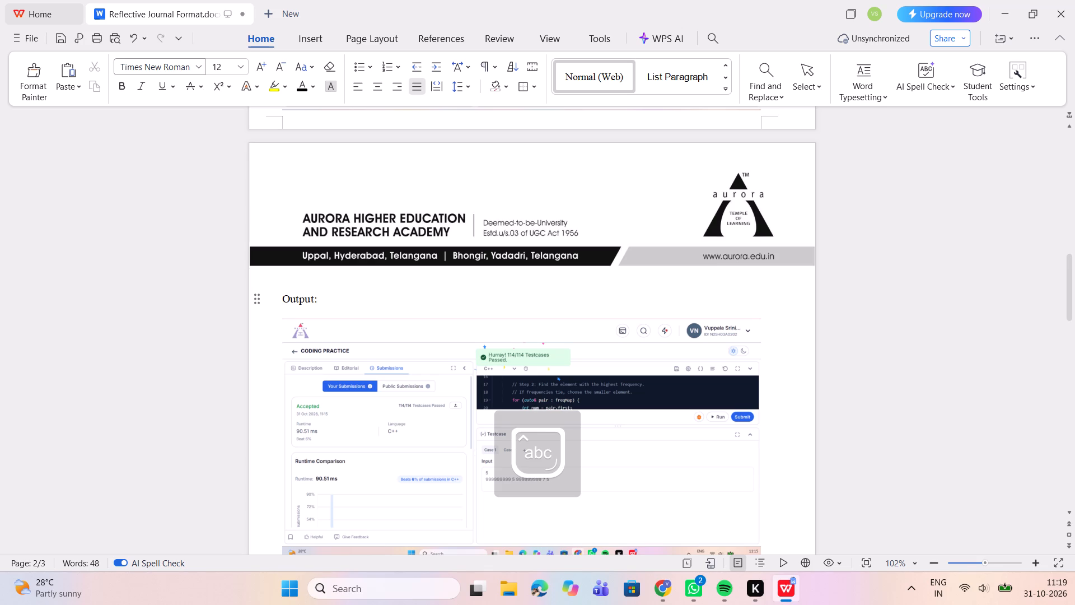
Make the "Output:" label above the submission screenshot bold.
left_click_drag(282, 297, 335, 297)
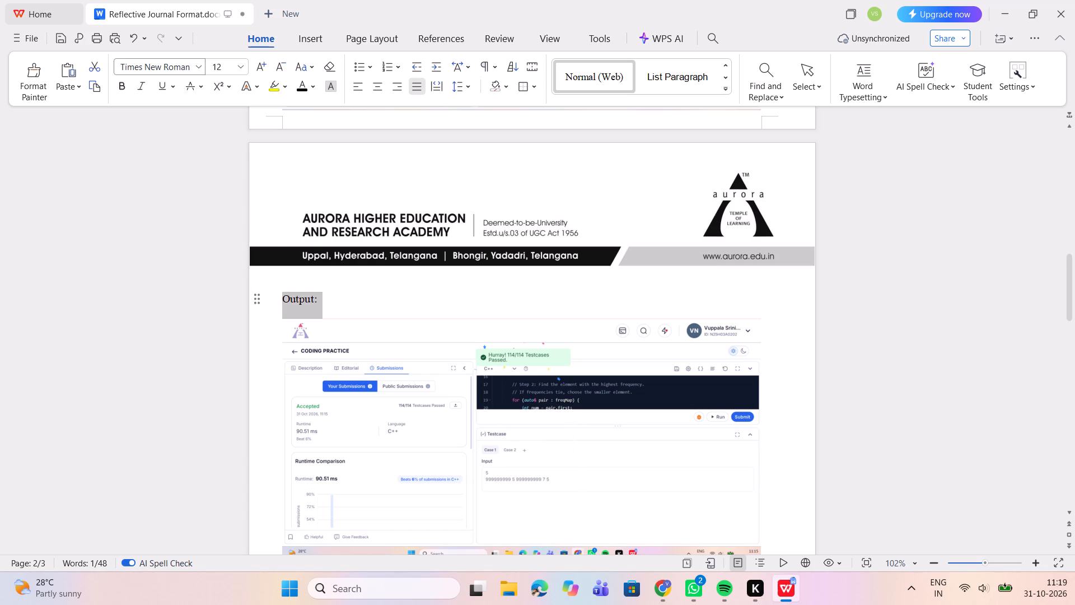
left_click_drag(335, 297, 336, 297)
left_click(251, 265)
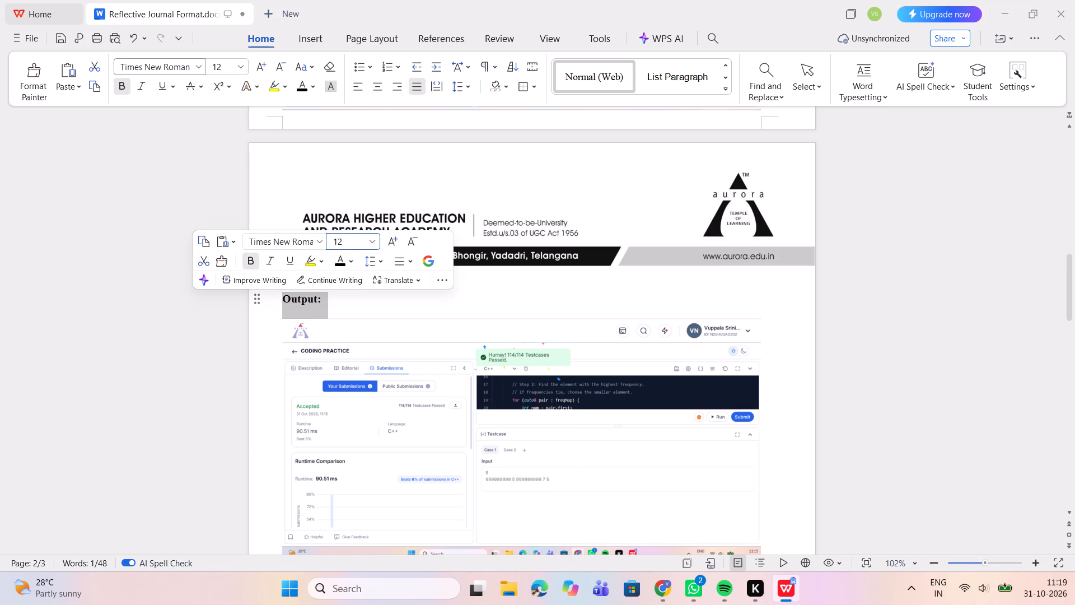
left_click(413, 373)
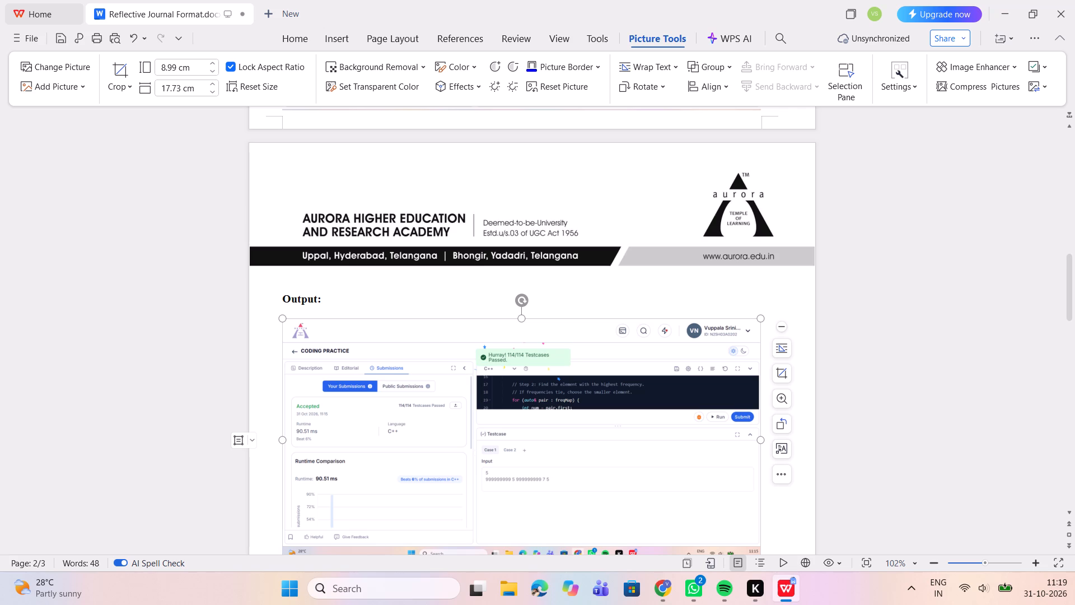
Set the text of the "Half Pair Check" heading to Times New Roman, size 12.
scroll(413, 373, "down", 2)
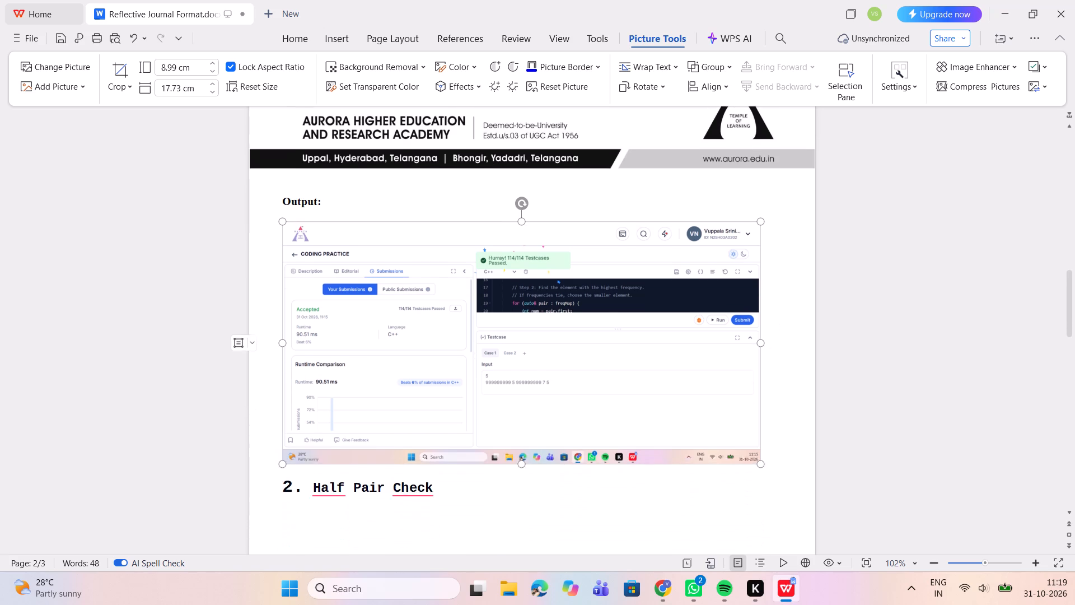
scroll(413, 373, "down", 3)
left_click_drag(282, 332, 437, 341)
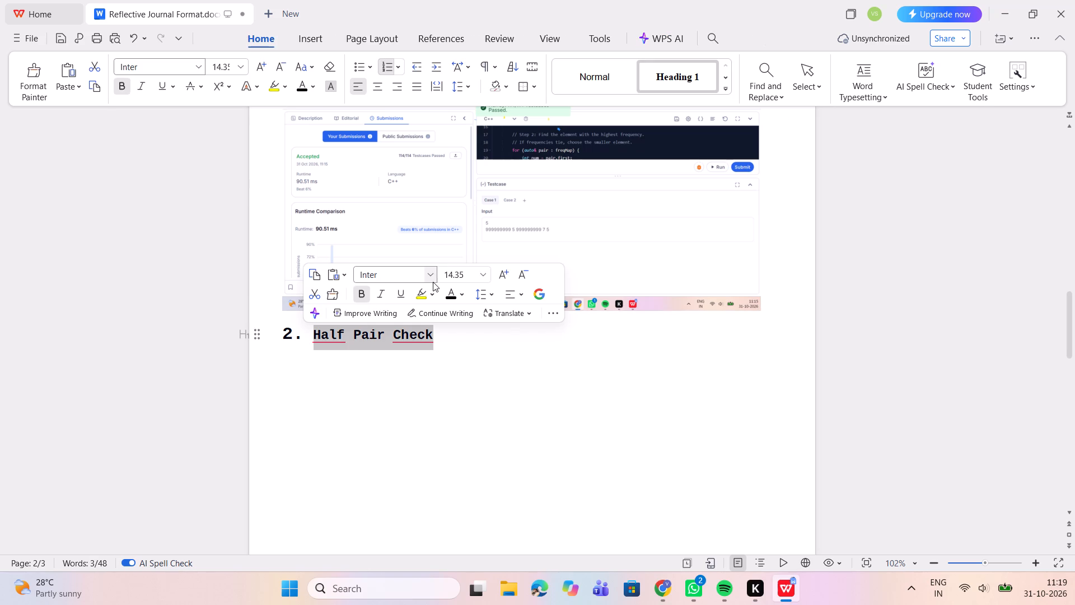
left_click(432, 276)
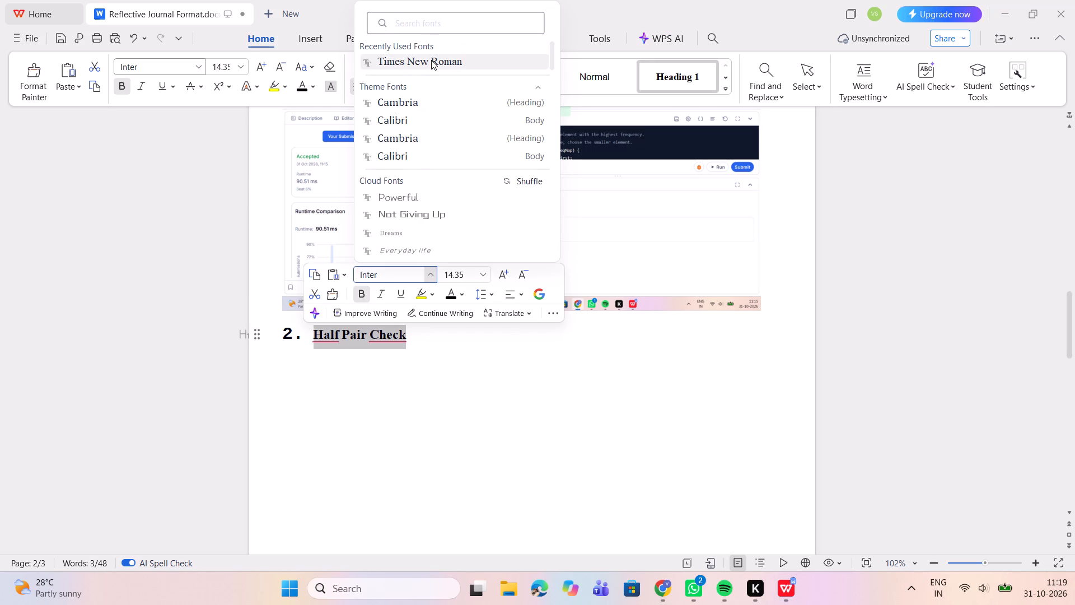
left_click(431, 60)
key("ctrl+a")
key("BackSpace")
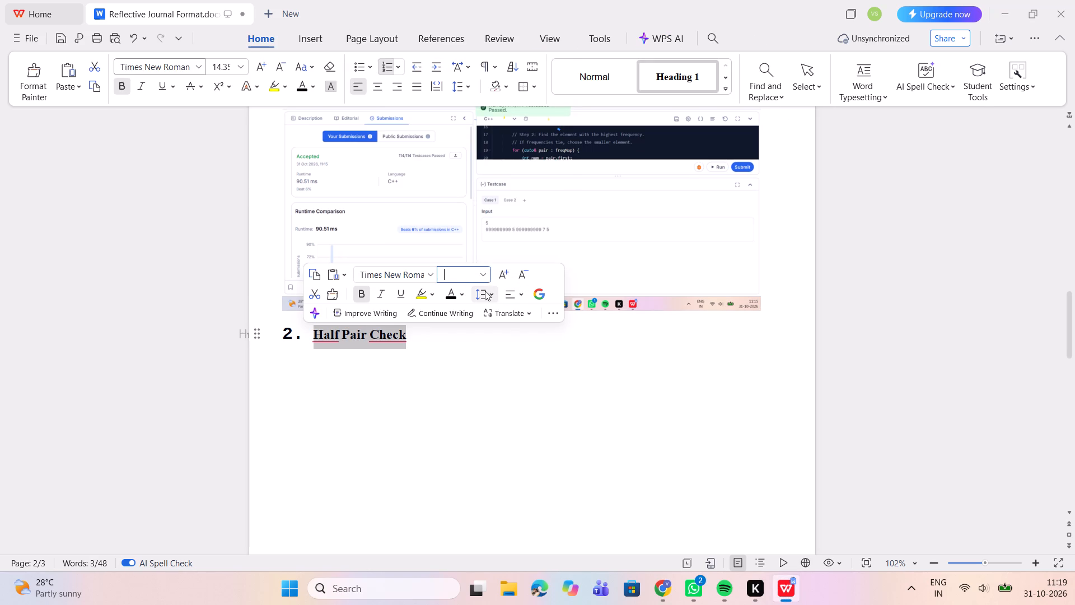
type("12")
key("Return")
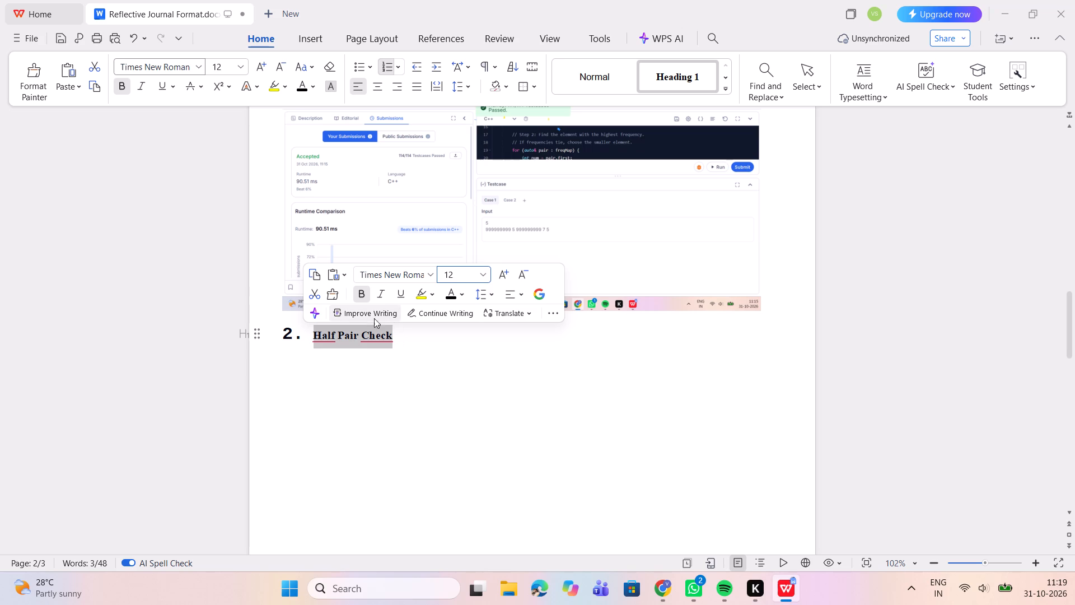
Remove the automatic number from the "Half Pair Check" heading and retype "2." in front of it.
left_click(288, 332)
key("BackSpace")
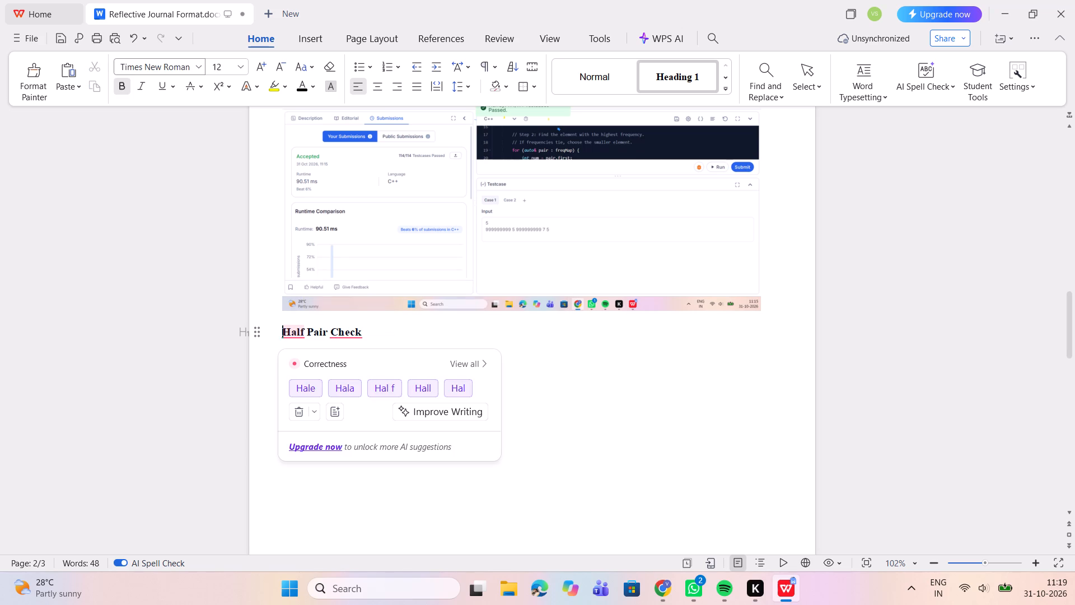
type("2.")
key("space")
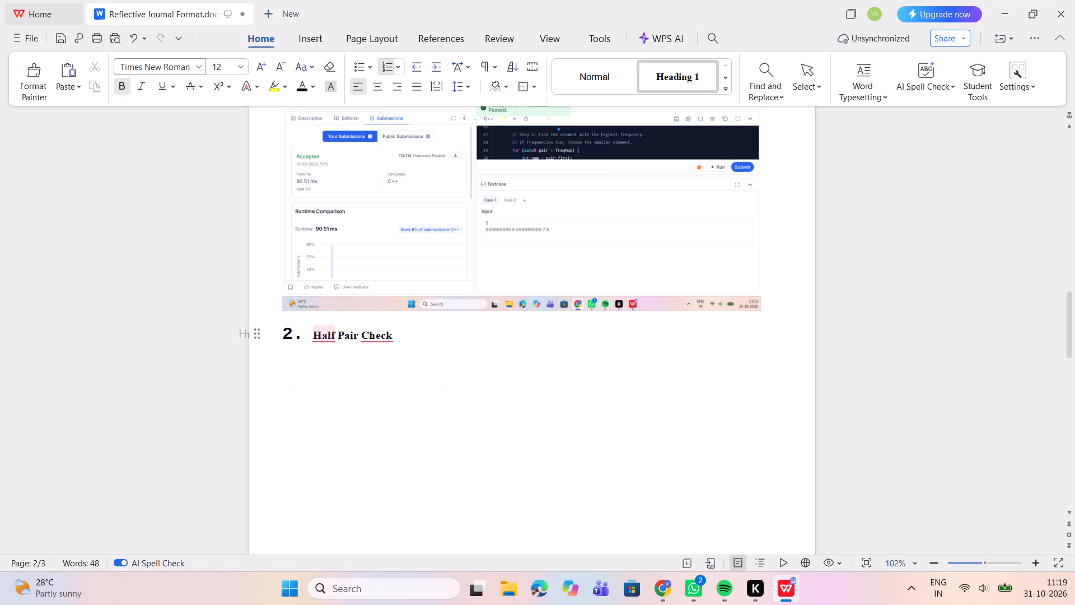
Replace the number before "Half Pair Check" with a newly typed "2.", adding an extra space after "Half".
left_click_drag(284, 332, 300, 332)
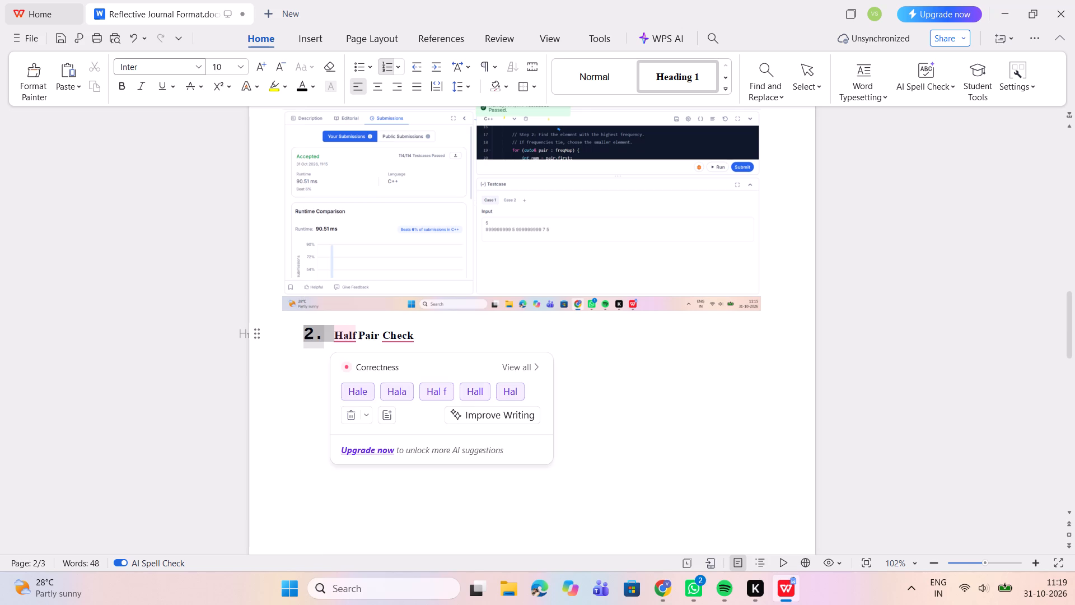
left_click_drag(300, 332, 325, 332)
key("BackSpace")
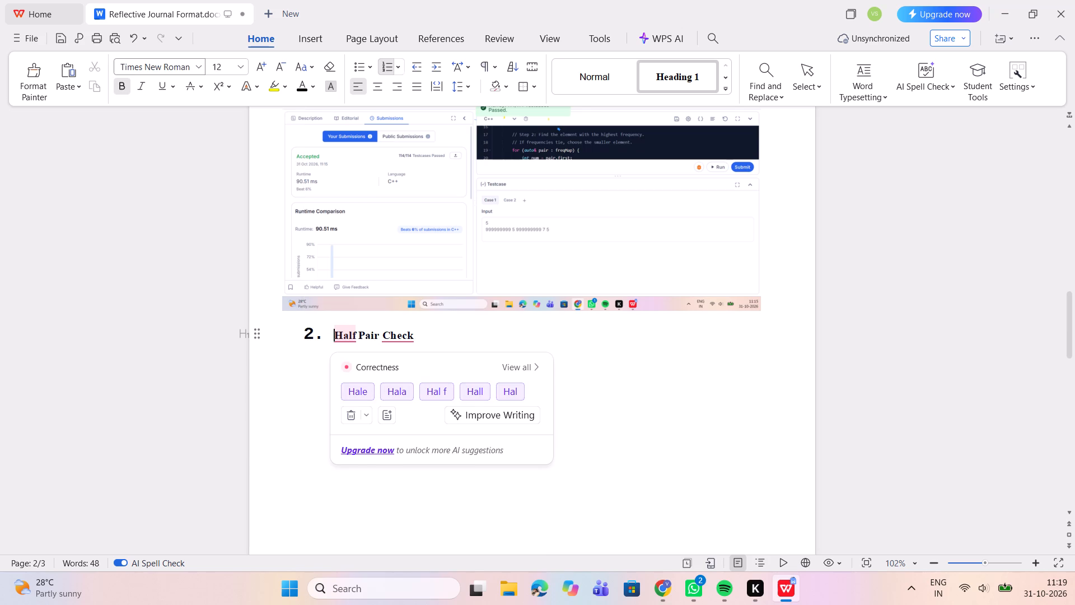
left_click(325, 332)
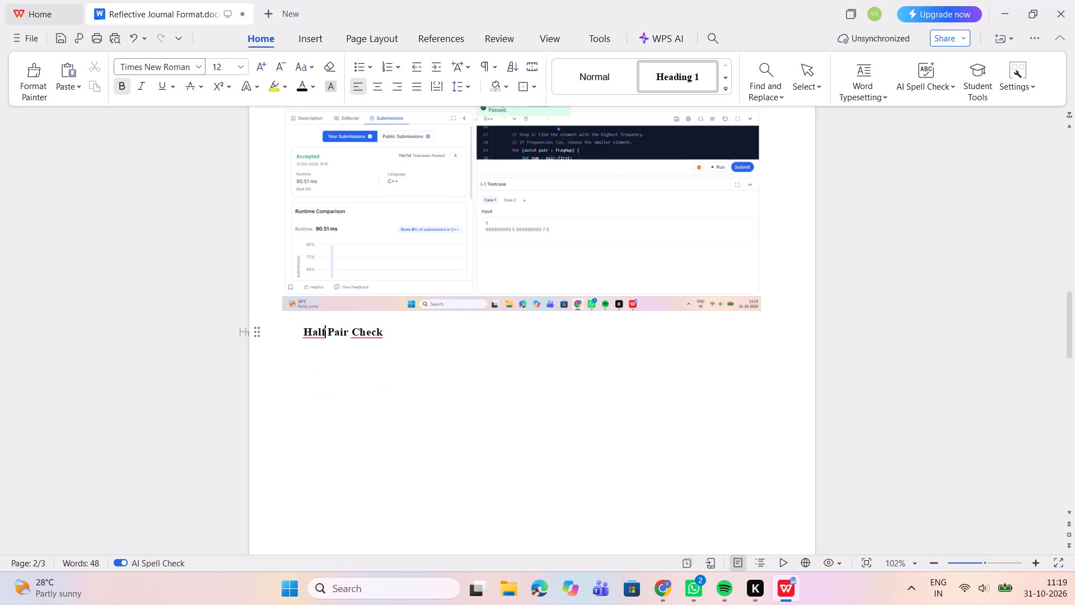
key("space")
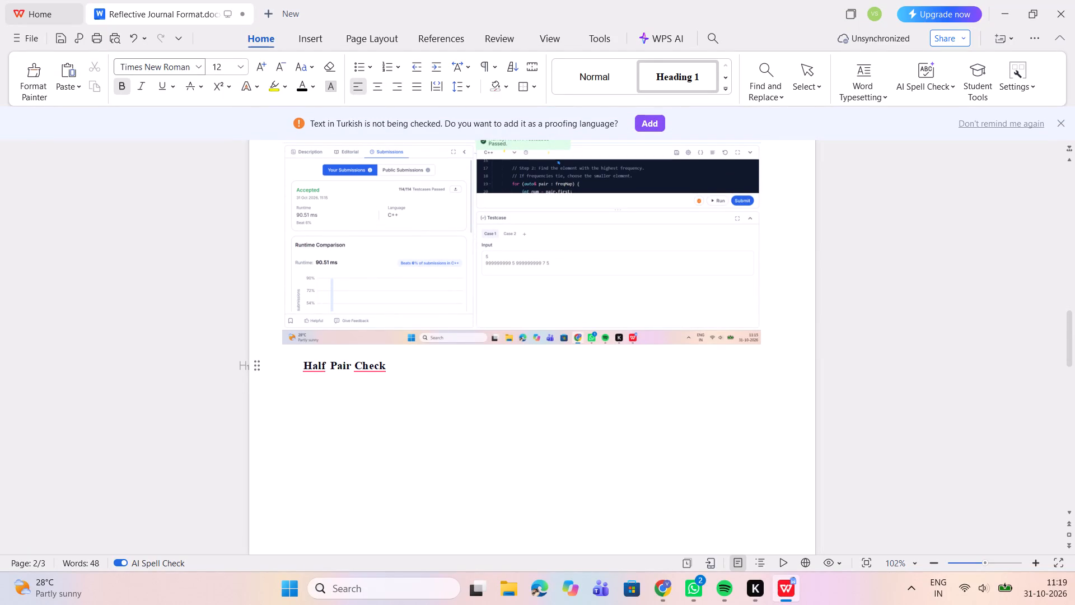
left_click(302, 371)
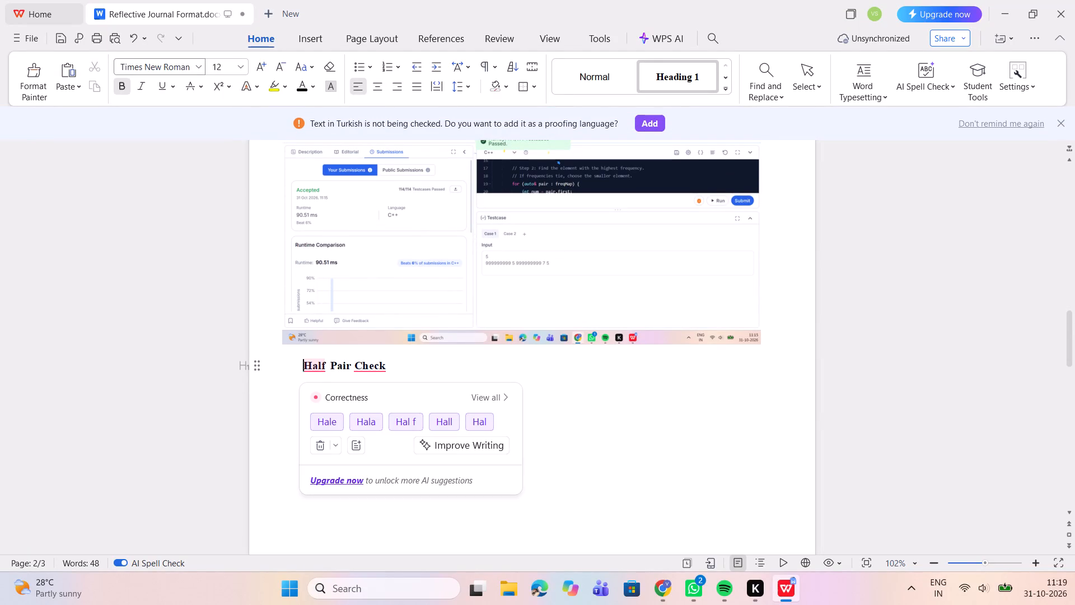
type("2.")
key("space")
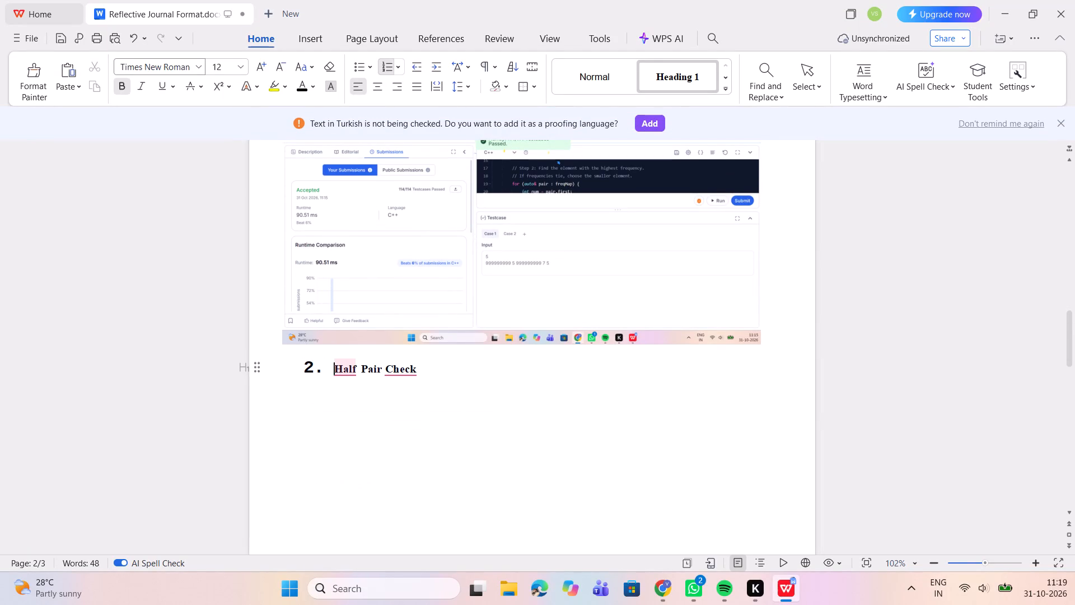
Set the "2." number of the "Half Pair Check" heading to Times New Roman, size 12.
left_click(329, 368)
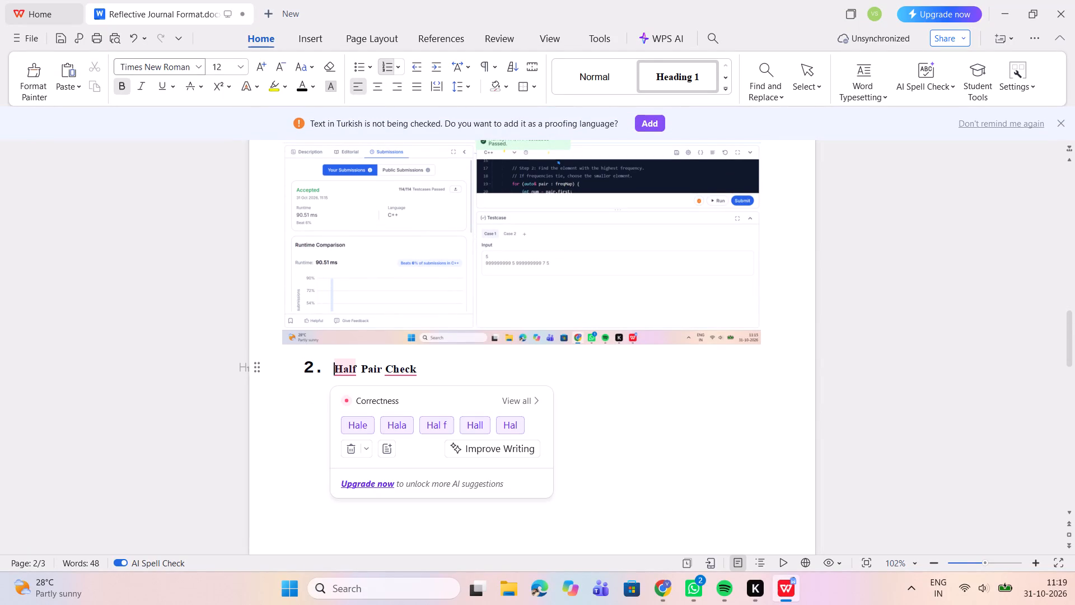
double_click(311, 366)
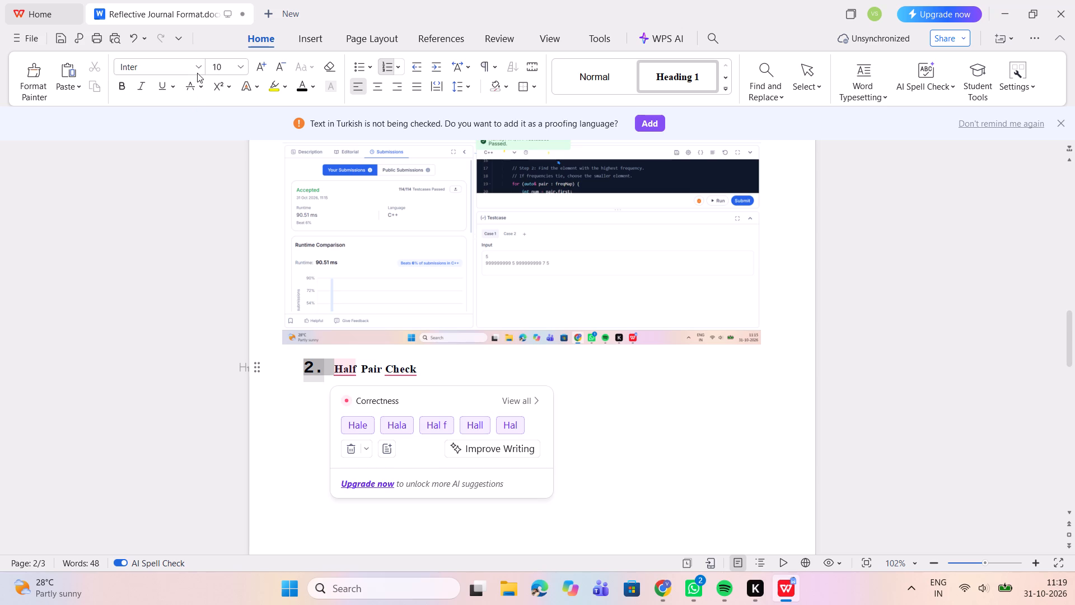
left_click(196, 72)
left_click(175, 136)
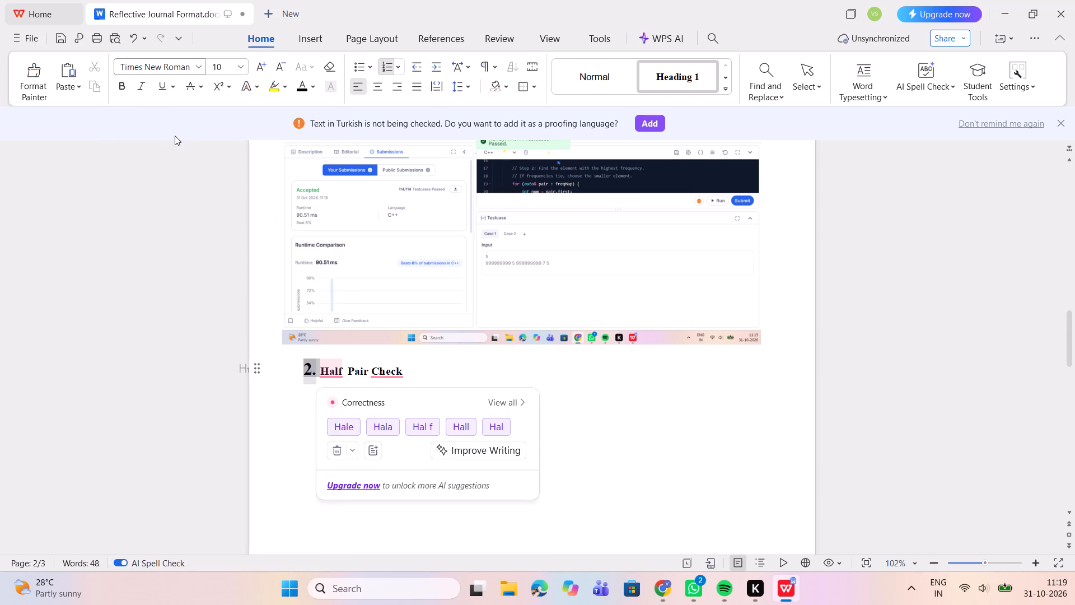
left_click(231, 67)
key("BackSpace")
key("2")
key("Return")
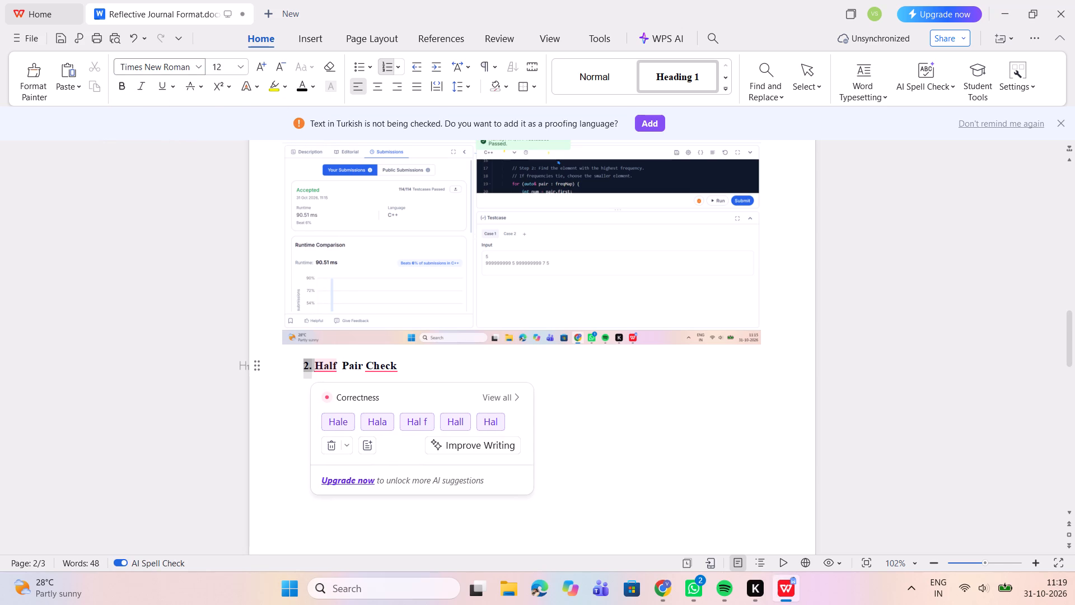
left_click(431, 369)
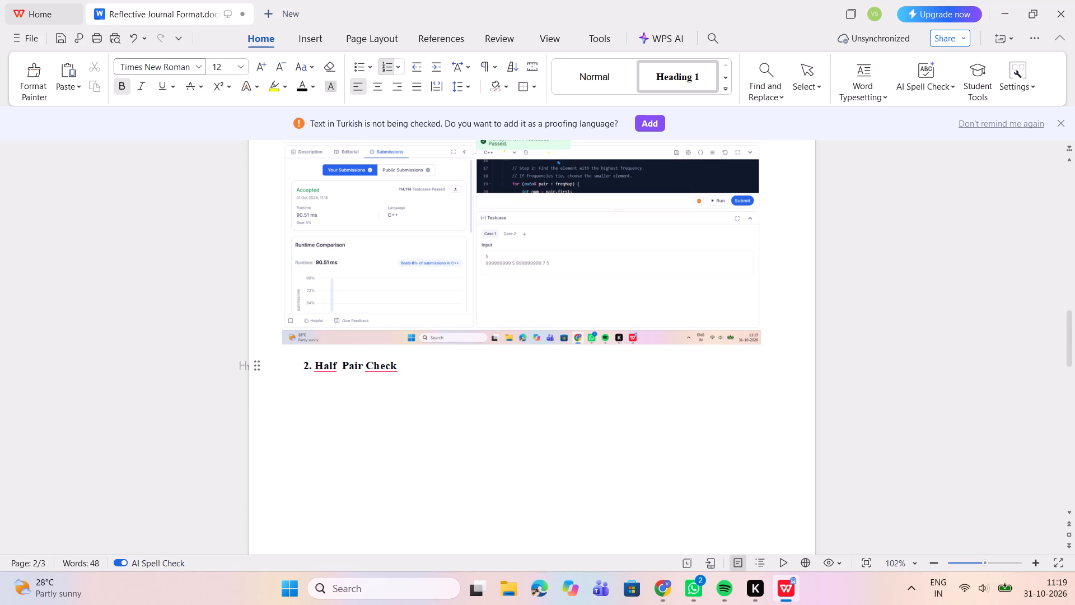
Insert a blank line between the first question's output screenshot and the "2. Half Pair Check" heading.
scroll(431, 369, "down", 1)
left_click(293, 354)
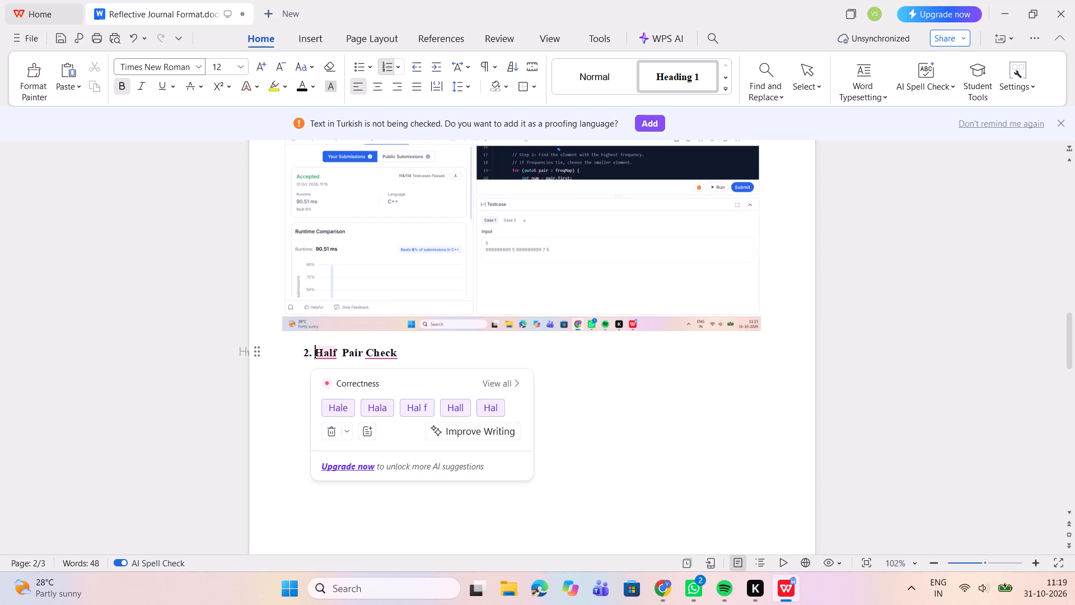
left_click(772, 326)
key("Return")
Try to close the gap between the "2. Half Pair Check" heading and its screenshots by deleting the break below it.
scroll(593, 488, "down", 3)
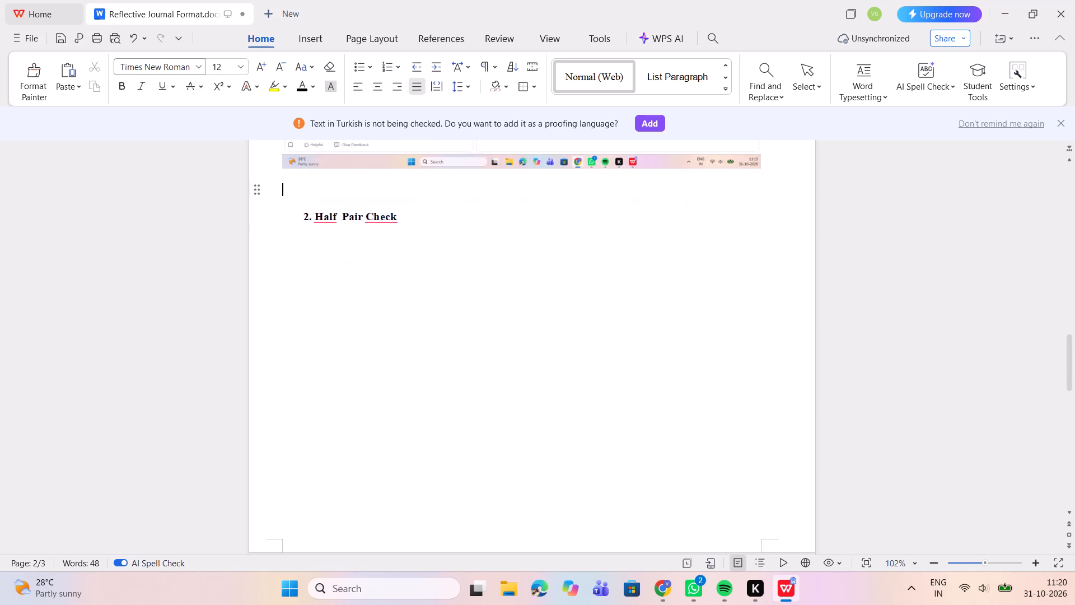
scroll(593, 488, "down", 3)
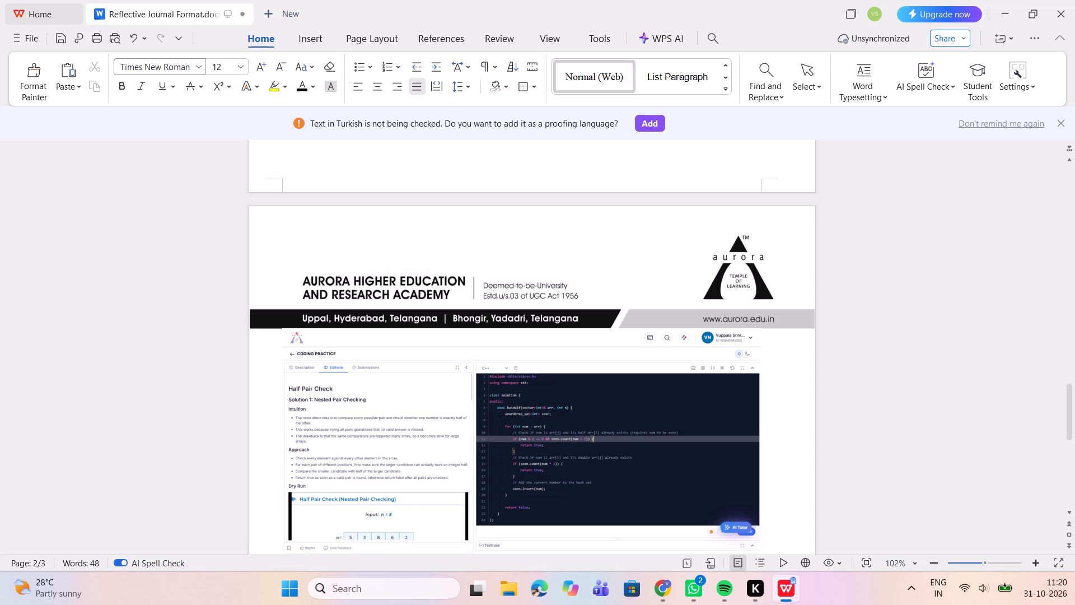
scroll(343, 224, "up", 4)
scroll(316, 341, "up", 2)
left_click(316, 341)
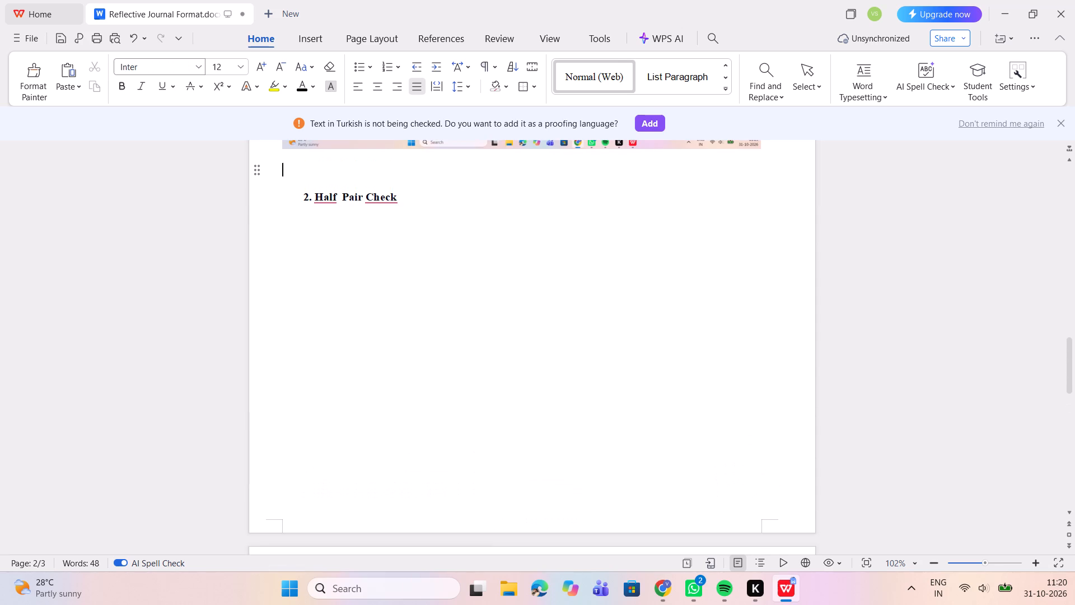
left_click(316, 341)
key("BackSpace")
scroll(316, 341, "down", 9)
scroll(316, 341, "up", 1)
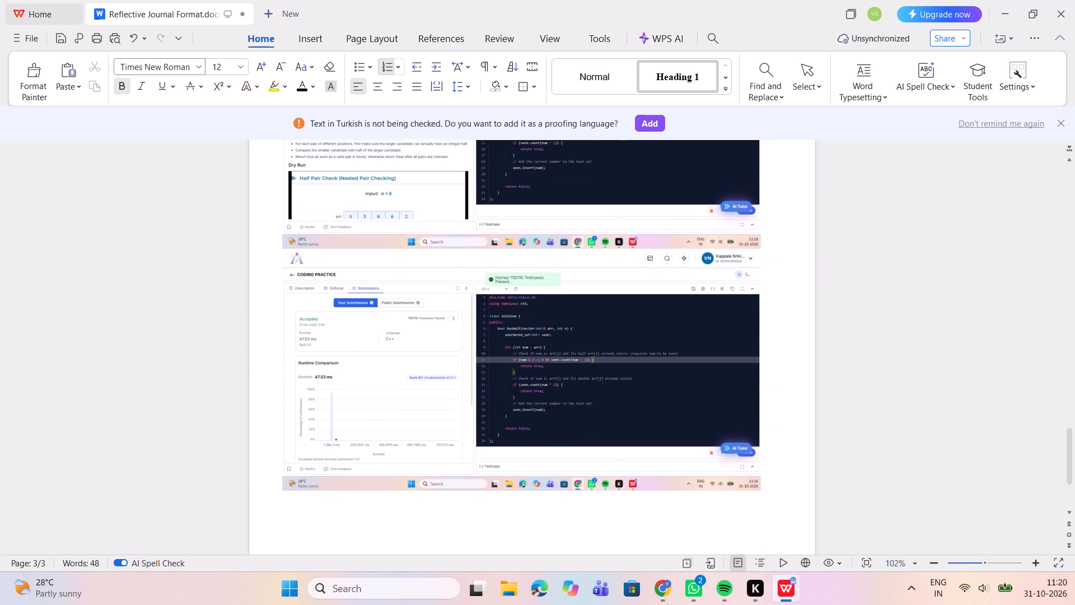
Insert blank lines after the first question's output screenshot so the "2. Half Pair Check" heading starts one line below the third page's header.
scroll(316, 341, "up", 1)
left_click(311, 197)
key("Return")
key("Return")
key("Return")
key("Return")
key("Return")
key("Return")
key("Return")
key("Return")
key("Return")
key("Return")
key("Return")
key("Return")
key("Return")
key("Return")
key("Return")
key("Return")
key("Return")
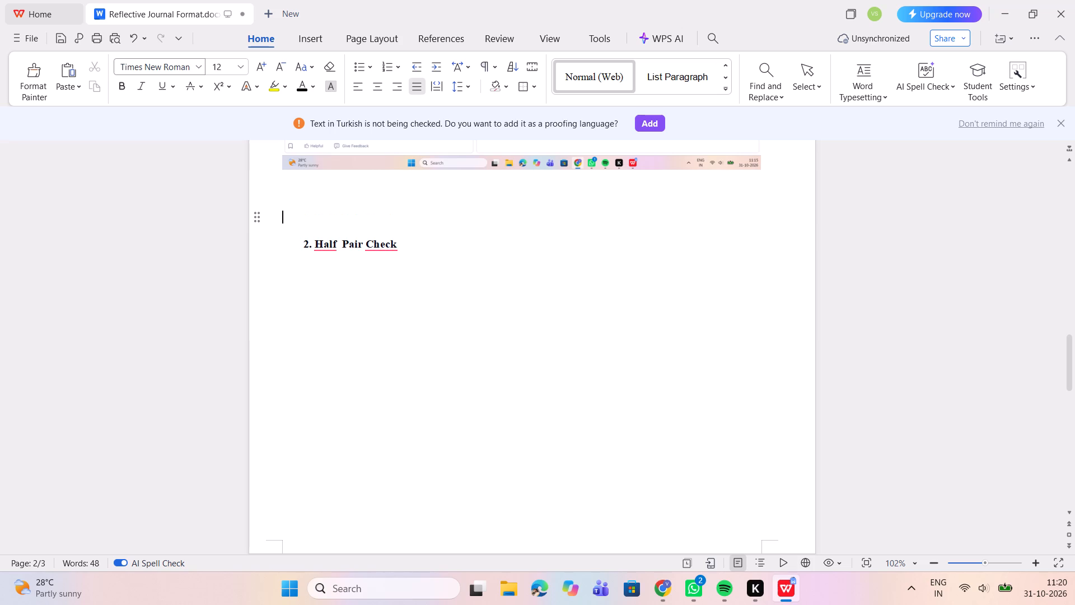
key("BackSpace")
key("BackSpace")
key("BackSpace")
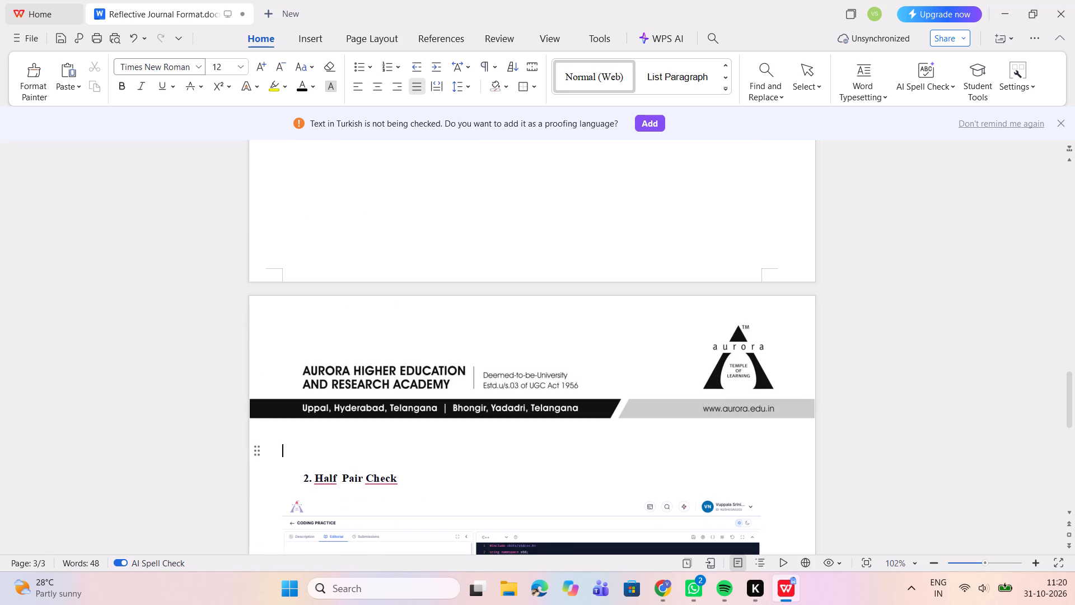
key("BackSpace")
key("BackSpace")
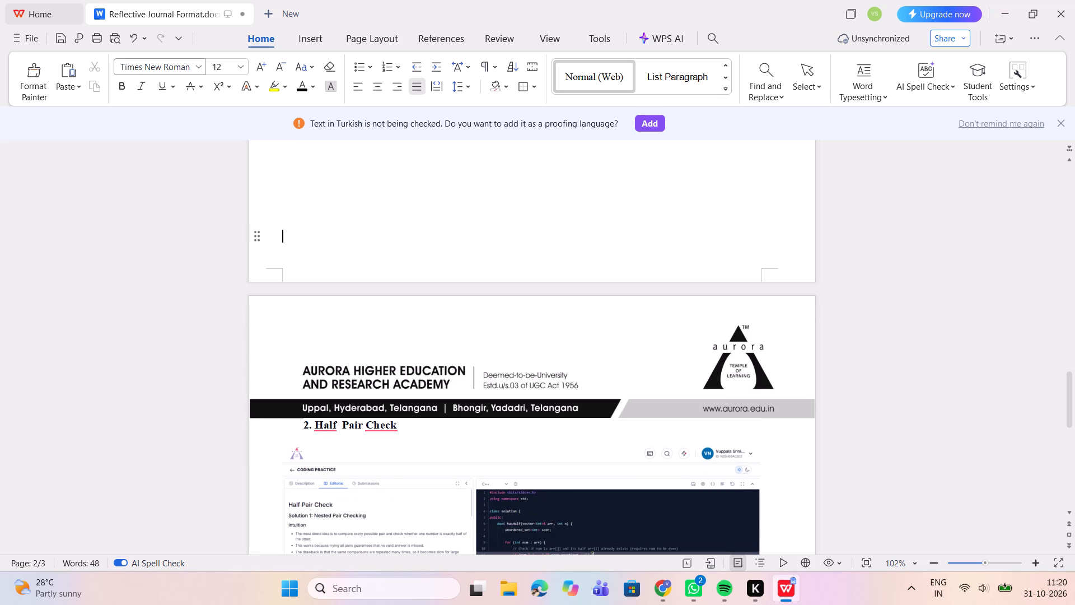
key("Return")
scroll(424, 245, "down", 2)
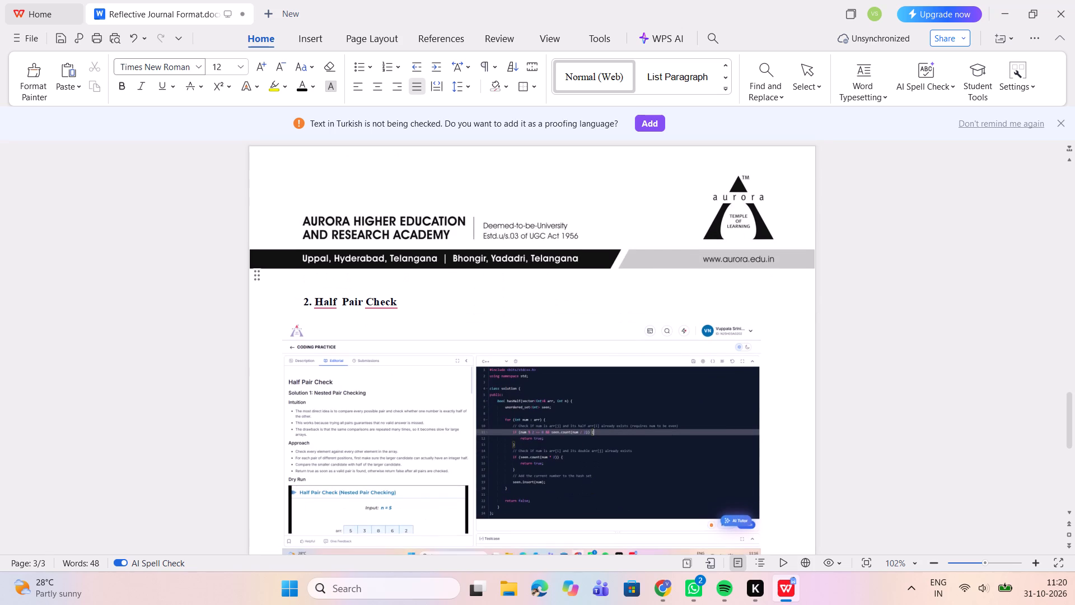
Insert an unnumbered blank line between the "2. Half Pair Check" heading and its first screenshot.
left_click(409, 307)
key("Return")
key("BackSpace")
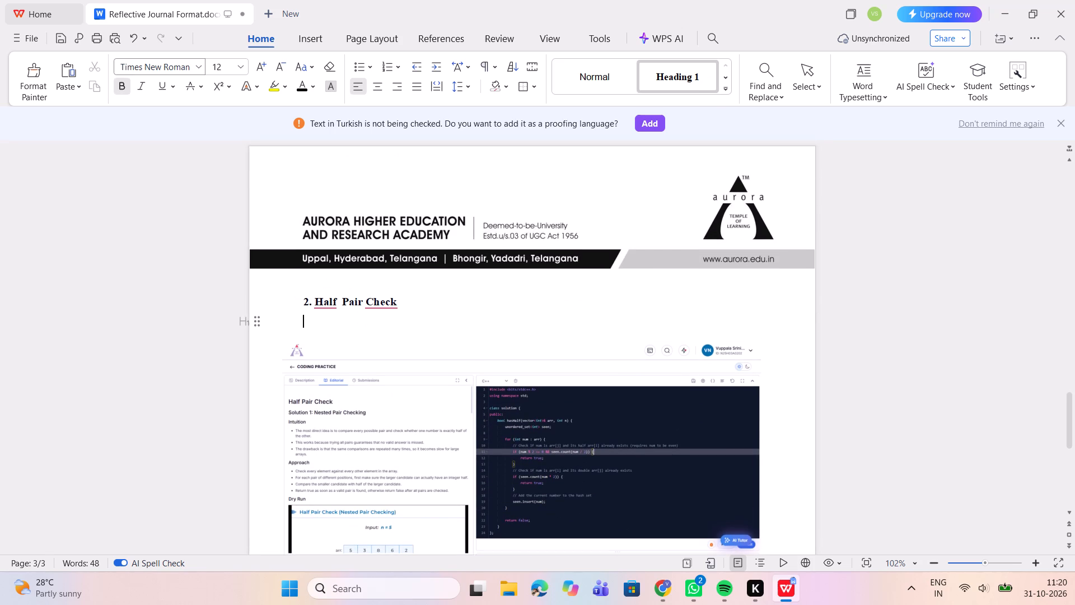
key("BackSpace")
key("BackSpace")
key("Return")
key("BackSpace")
key("BackSpace")
Add the label "Output:" on its own line between the two Half Pair Check screenshots.
scroll(409, 307, "down", 5)
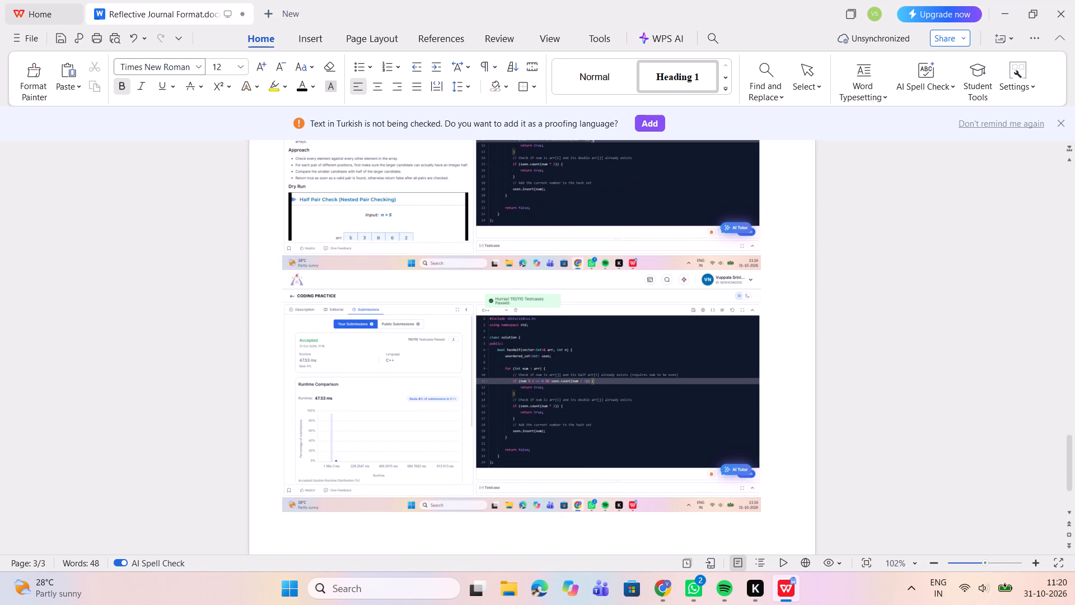
left_click(779, 240)
key("Return")
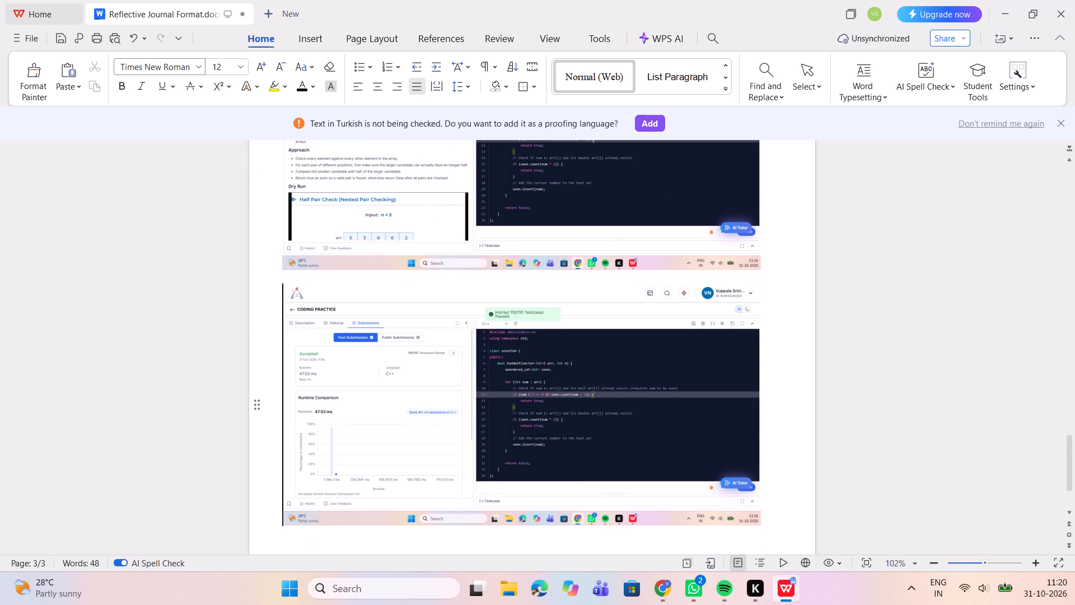
key("Return")
key("Up")
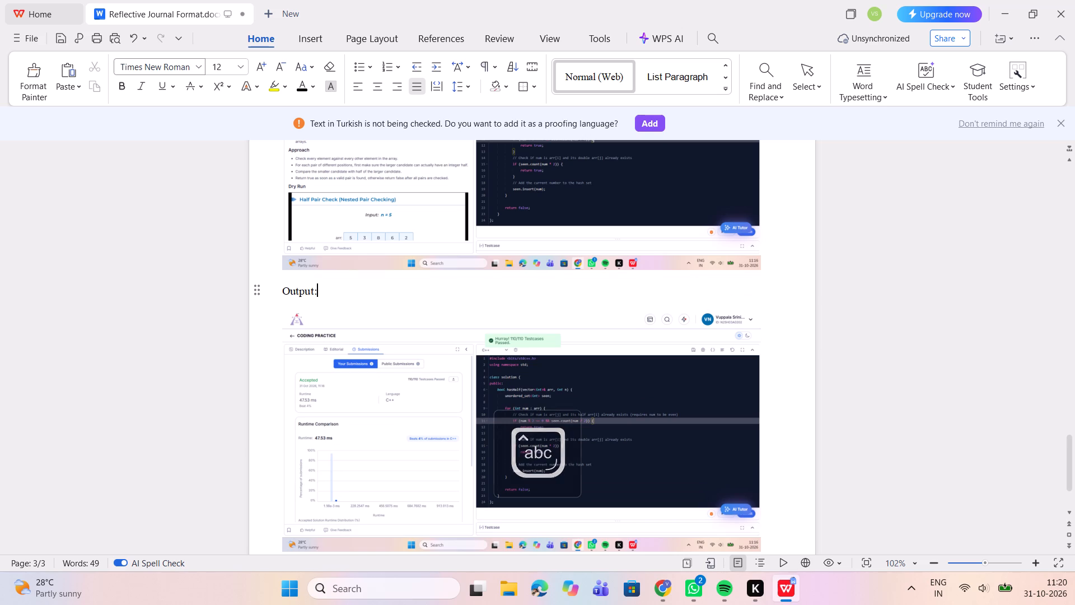
Make the "Output:" label of the Half Pair Check question bold.
key("ctrl+a")
key("ctrl+a")
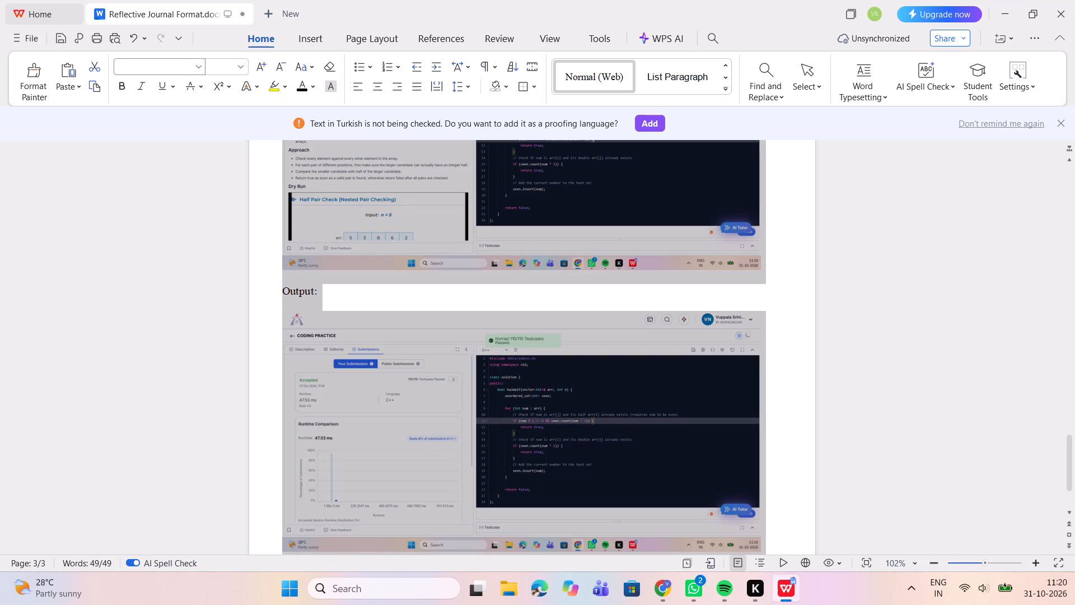
left_click(384, 301)
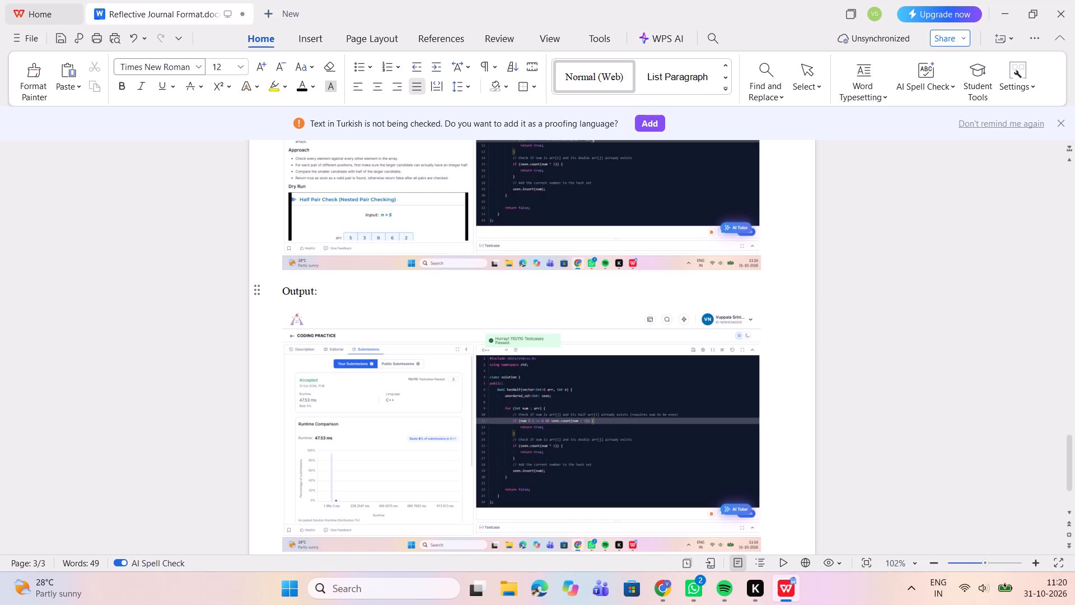
key("ctrl+m")
left_click_drag(282, 293, 322, 292)
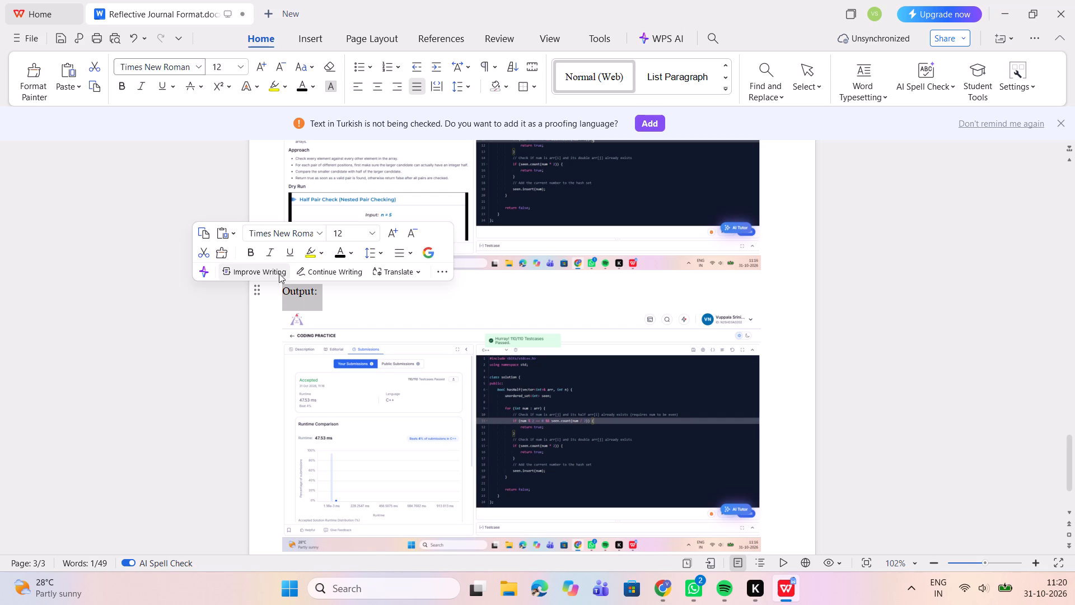
left_click(249, 252)
left_click(382, 295)
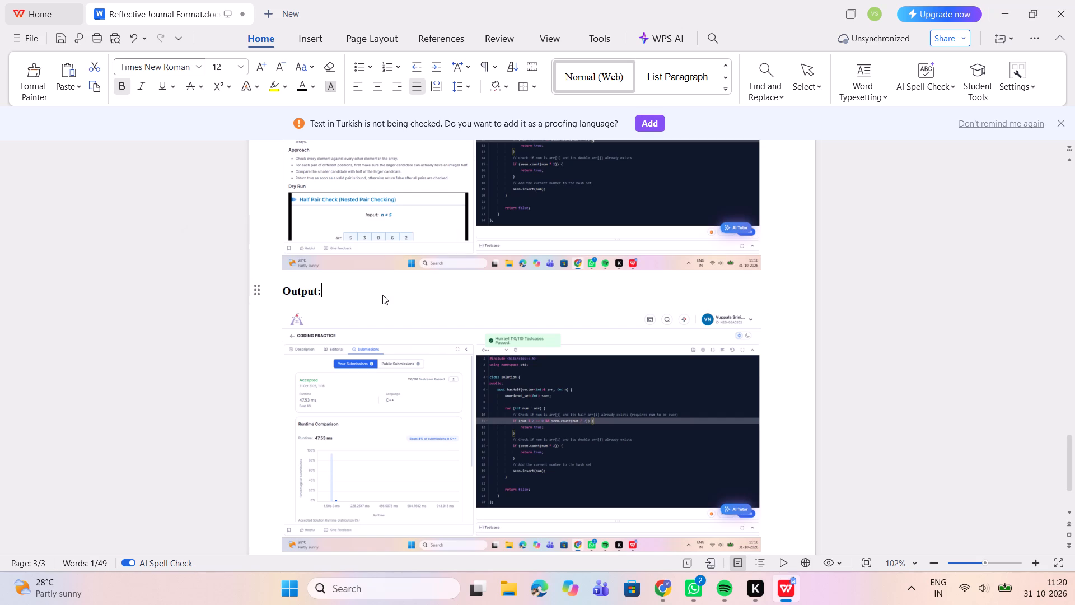
Add blank lines after the Half Pair Check output screenshot and start a numbered "3." item on the following page.
scroll(382, 295, "down", 8)
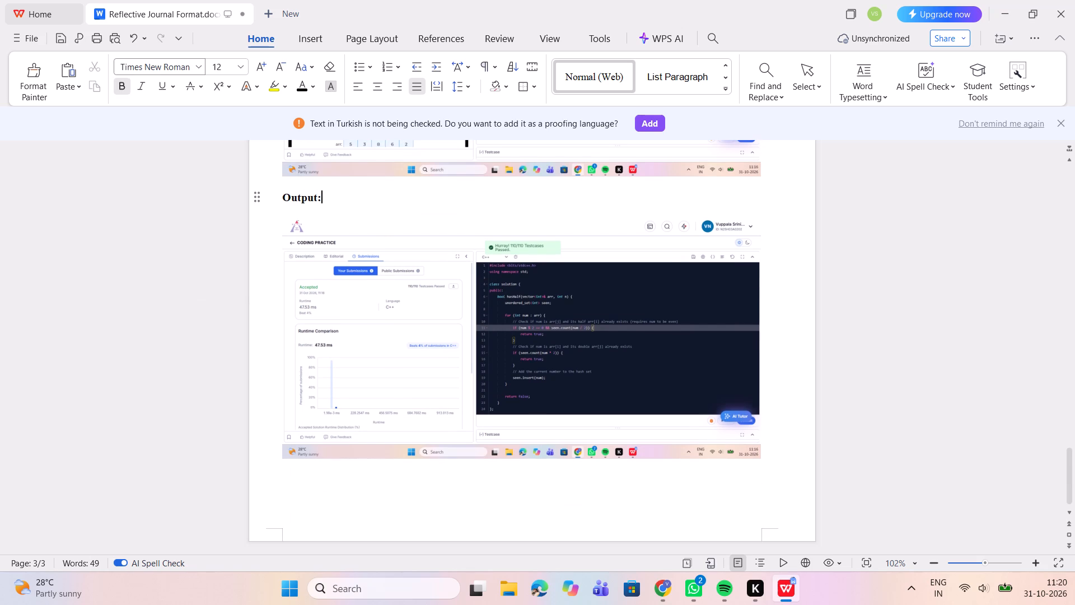
left_click(780, 455)
key("Return")
key("Return")
key("Return")
key("Return")
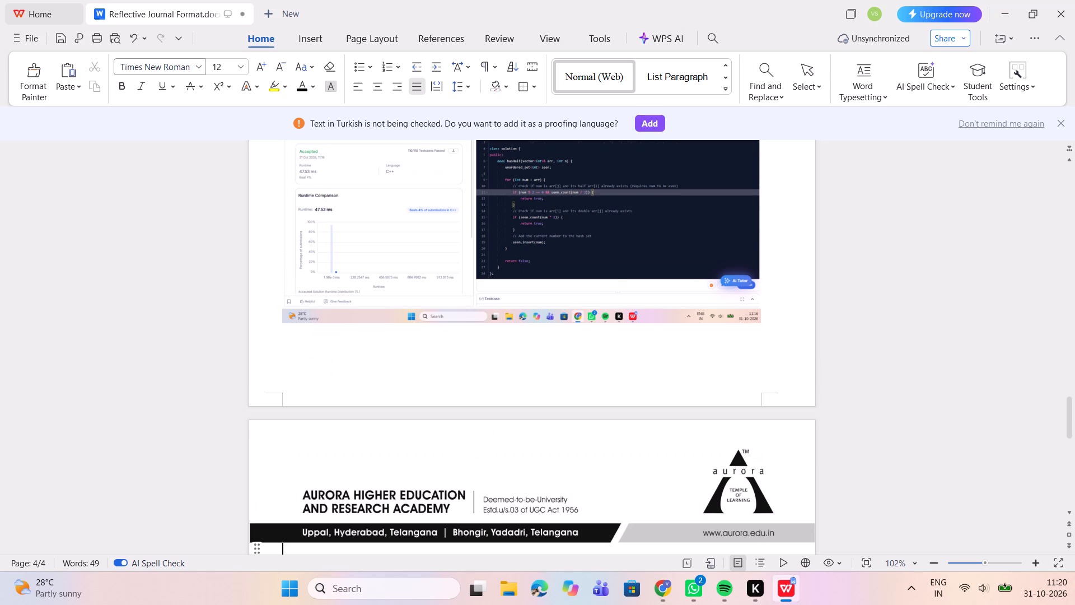
type("3.")
key("space")
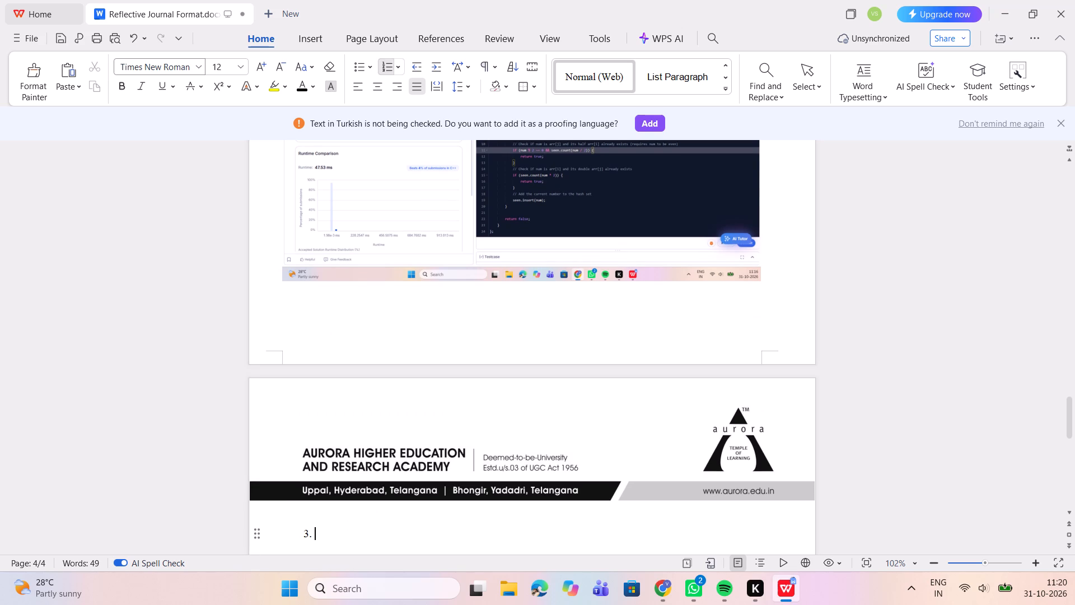
Switch to Chrome and open the "Pattern Word Matching with Bijection" question from the Coding Practice list.
key("alt+Tab")
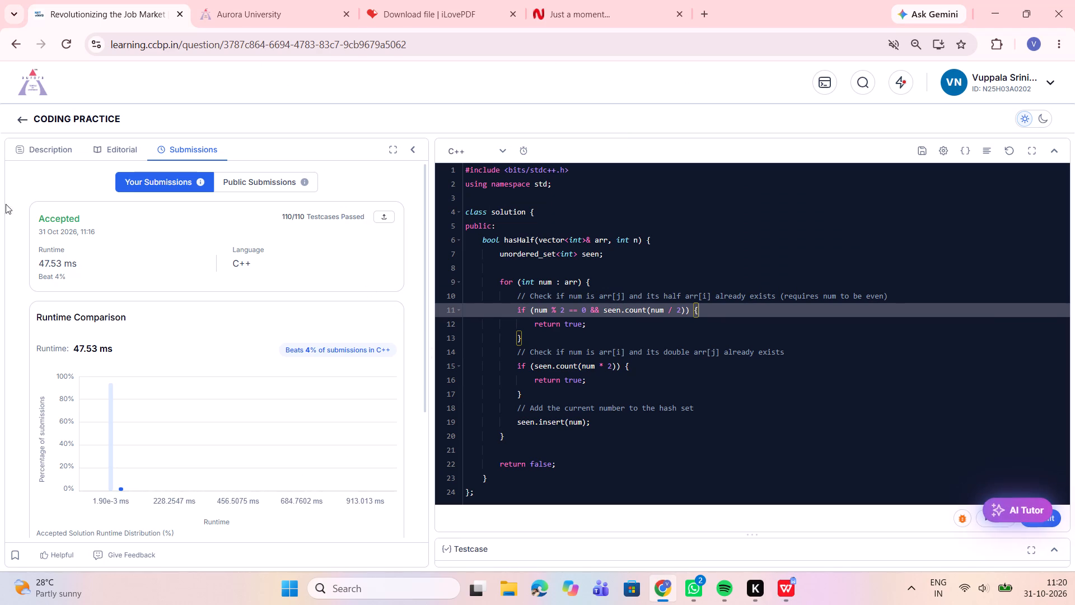
scroll(4, 199, "right", 10)
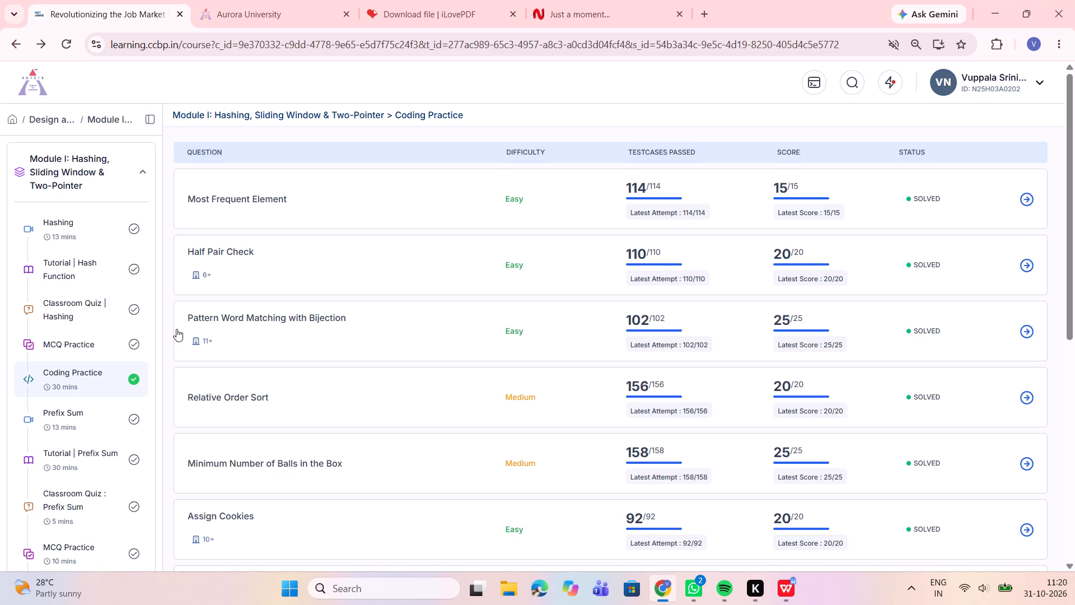
left_click(303, 329)
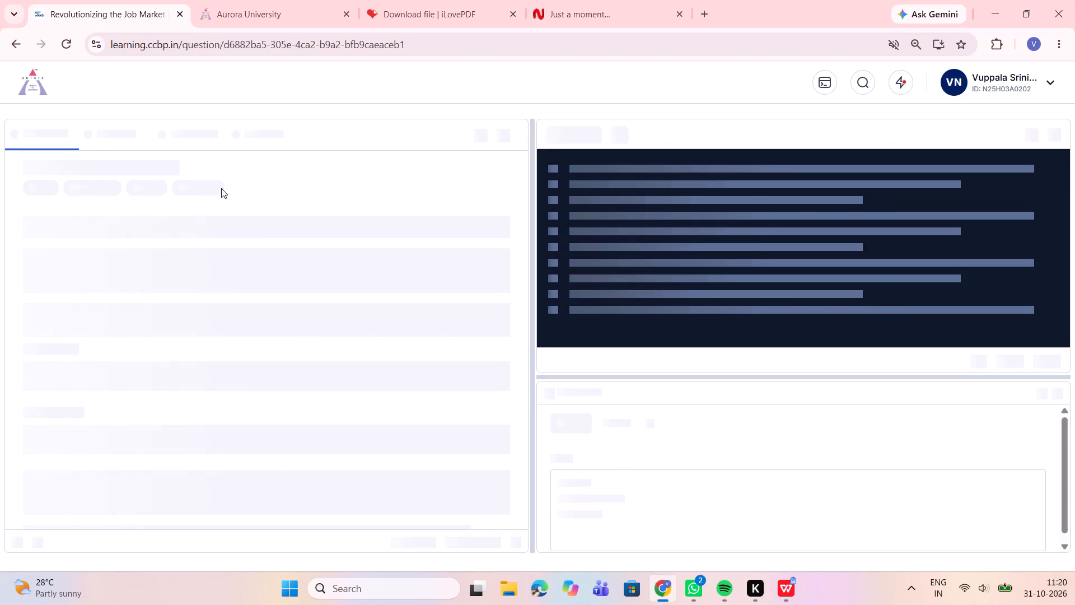
left_click_drag(21, 175, 297, 179)
Return to the WPS document and enter "Pattern Word Matching with Bijection" as the title of item 3.
key("alt+Tab")
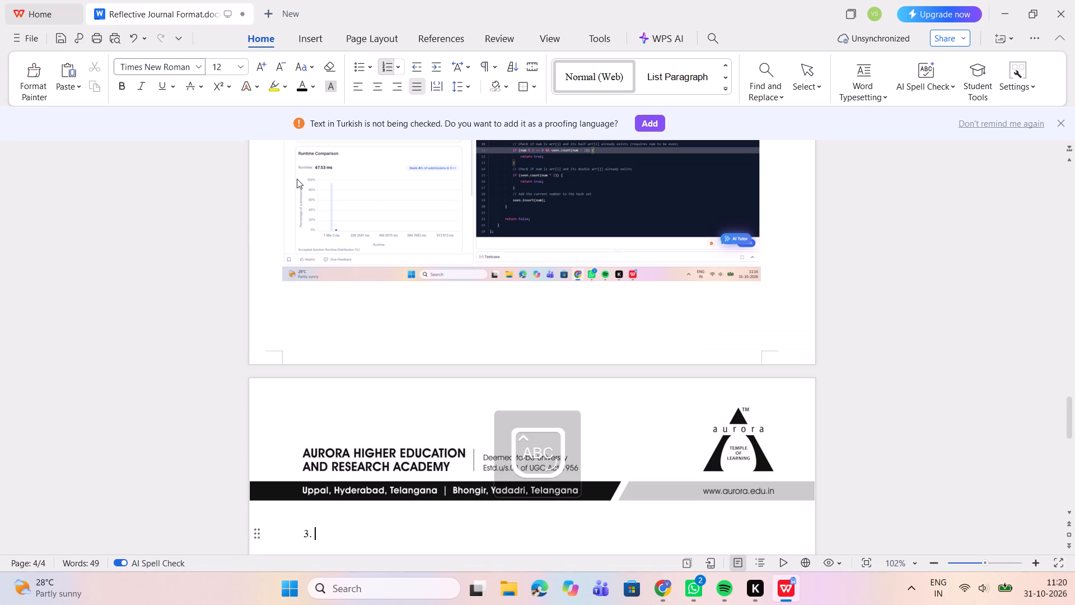
key("a")
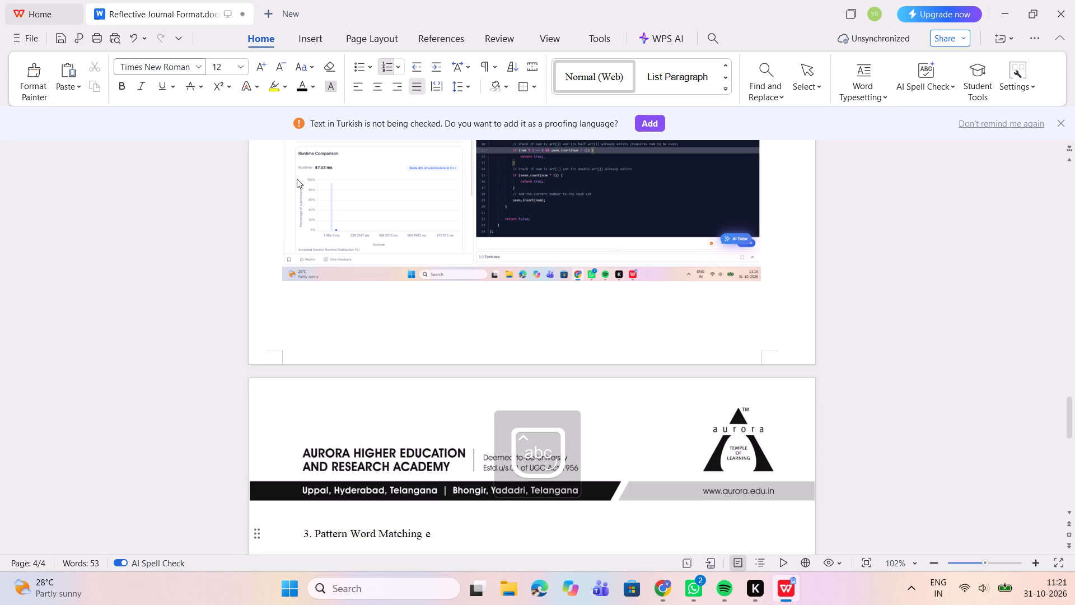
key("BackSpace")
key("BackSpace")
key("BackSpace")
key("BackSpace")
type("wir")
key("BackSpace")
type("th")
key("space")
Make the "3. Pattern Word Matching with Bijection" heading bold.
scroll(297, 179, "down", 3)
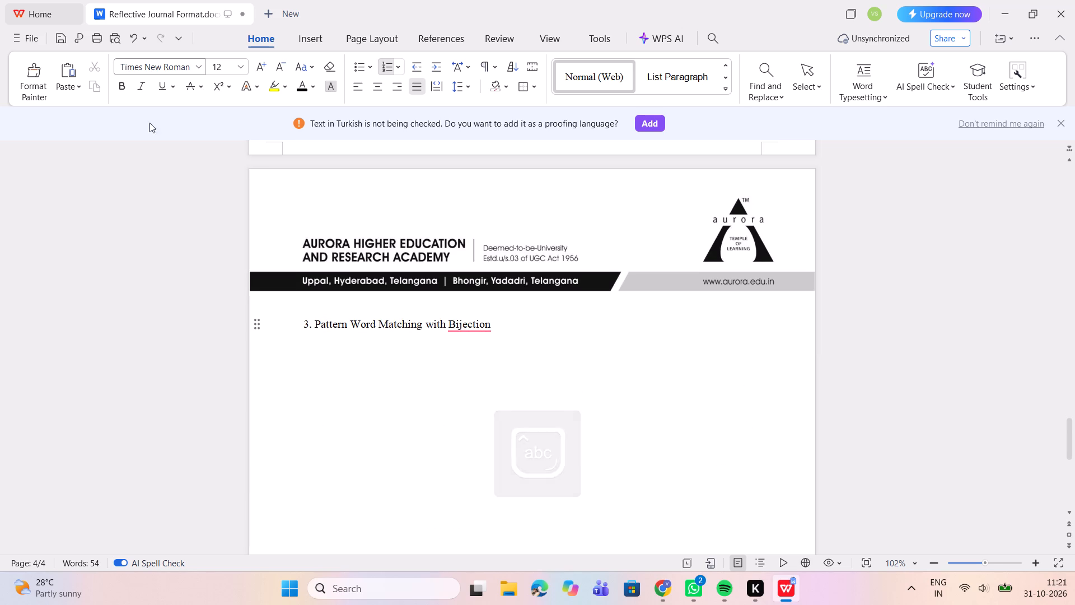
left_click_drag(296, 327, 537, 340)
left_click(421, 284)
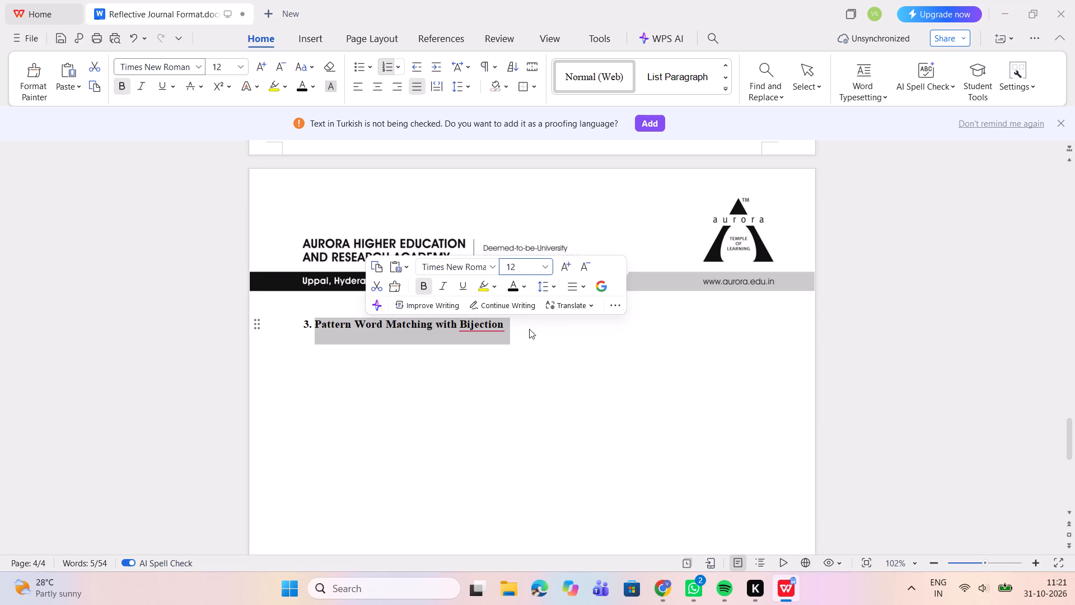
Start an unnumbered line below the "3. Pattern Word Matching with Bijection" heading.
left_click(534, 342)
key("Return")
key("BackSpace")
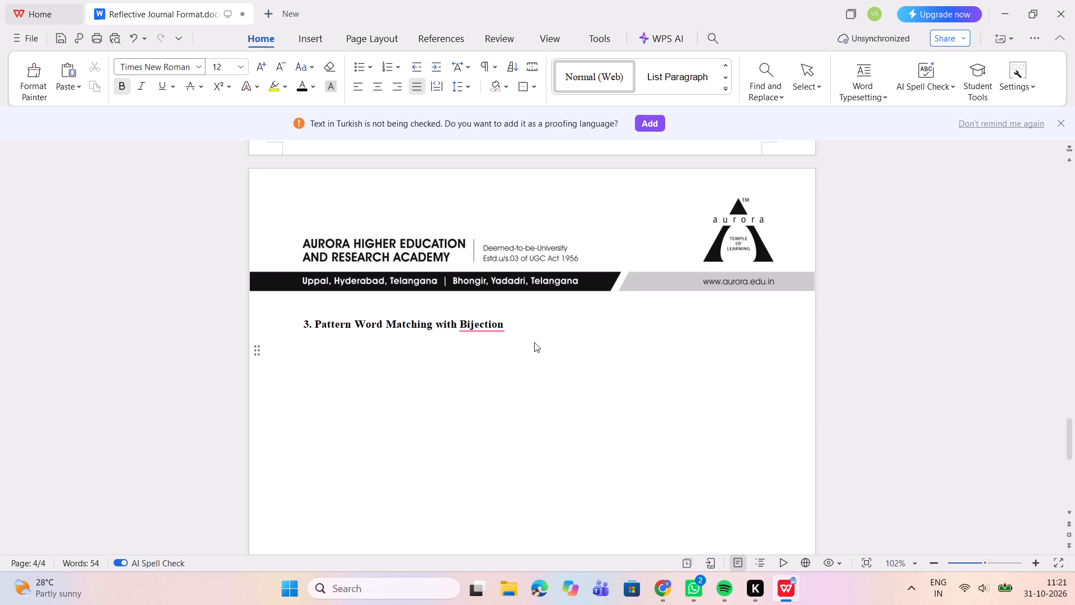
key("BackSpace")
Snip the Pattern Word Matching question in Chrome at 50% zoom with its whole C++ solution, and paste it under heading 3 in WPS.
key("alt+Tab")
scroll(580, 286, "down", 7)
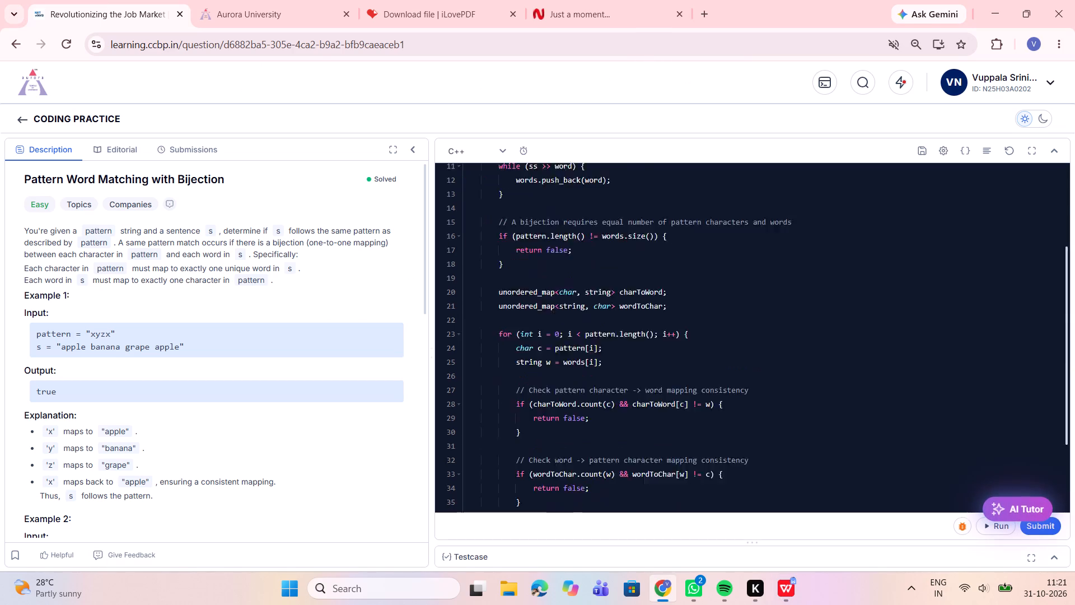
scroll(580, 286, "up", 7)
key("ctrl+minus")
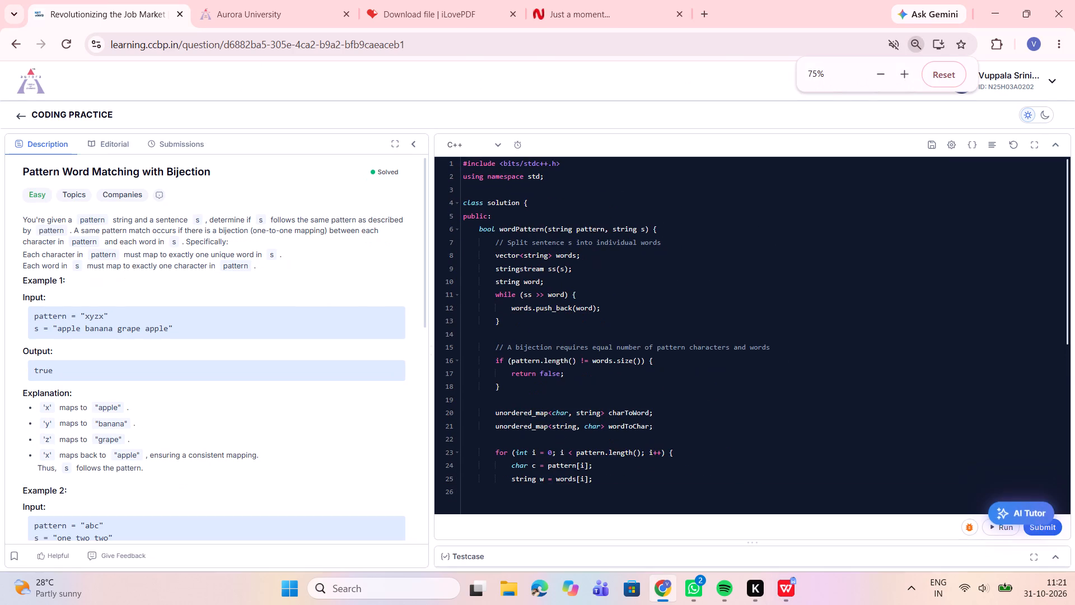
key("ctrl+minus")
scroll(733, 350, "down", 7)
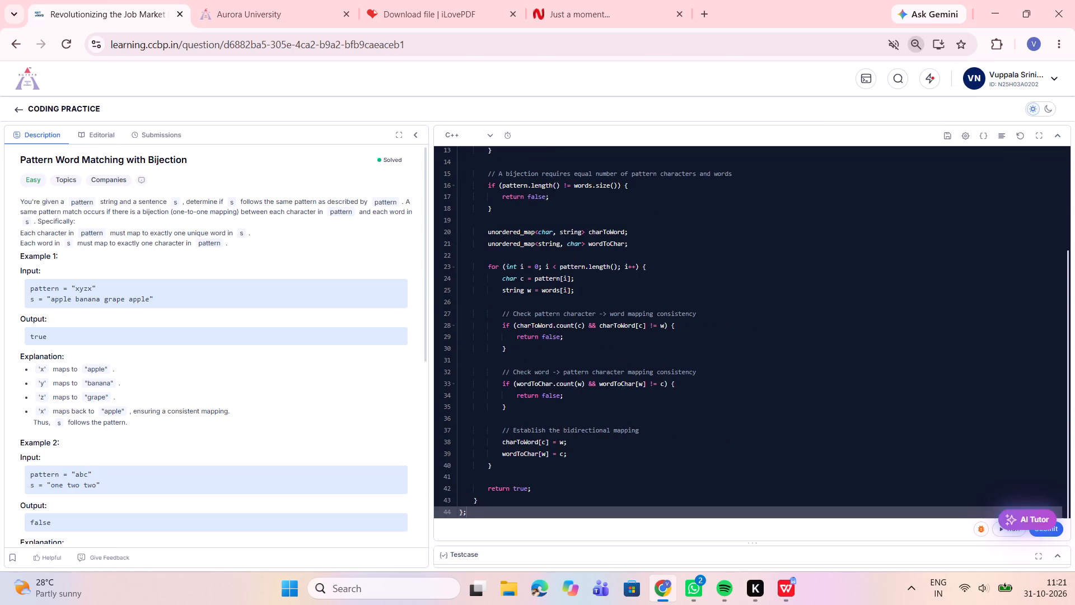
scroll(733, 350, "up", 7)
key("ctrl+minus")
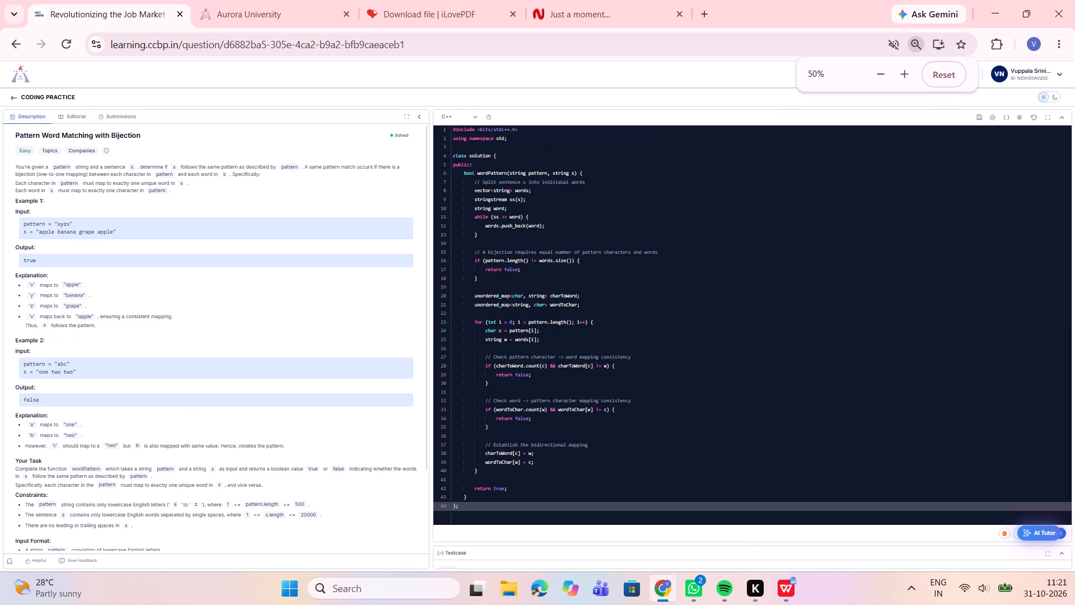
scroll(733, 350, "down", 2)
scroll(733, 350, "up", 1)
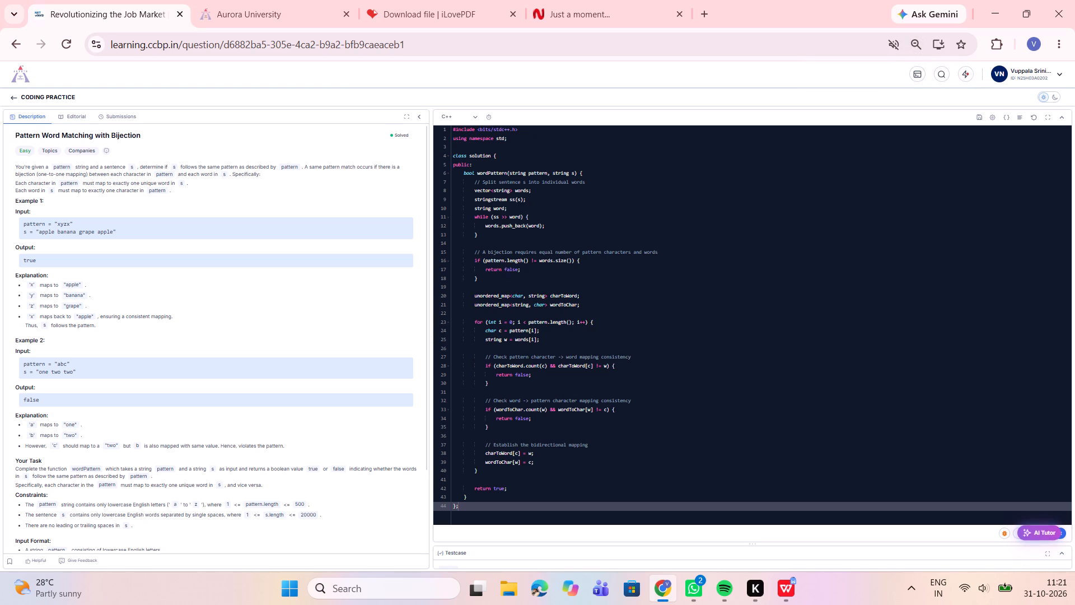
key("shift+super+s")
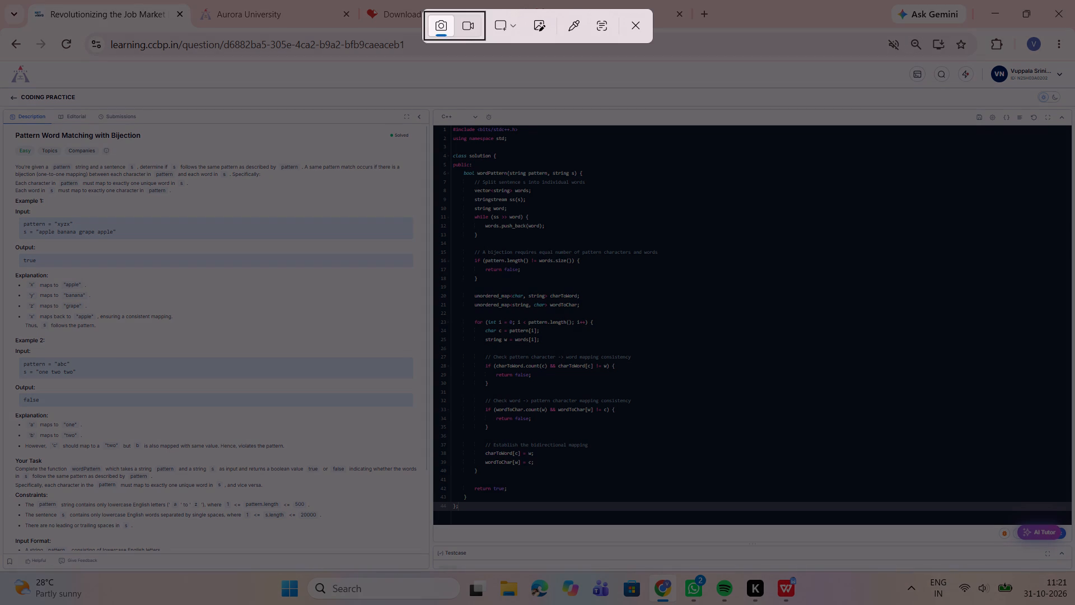
left_click_drag(0, 29, 1074, 604)
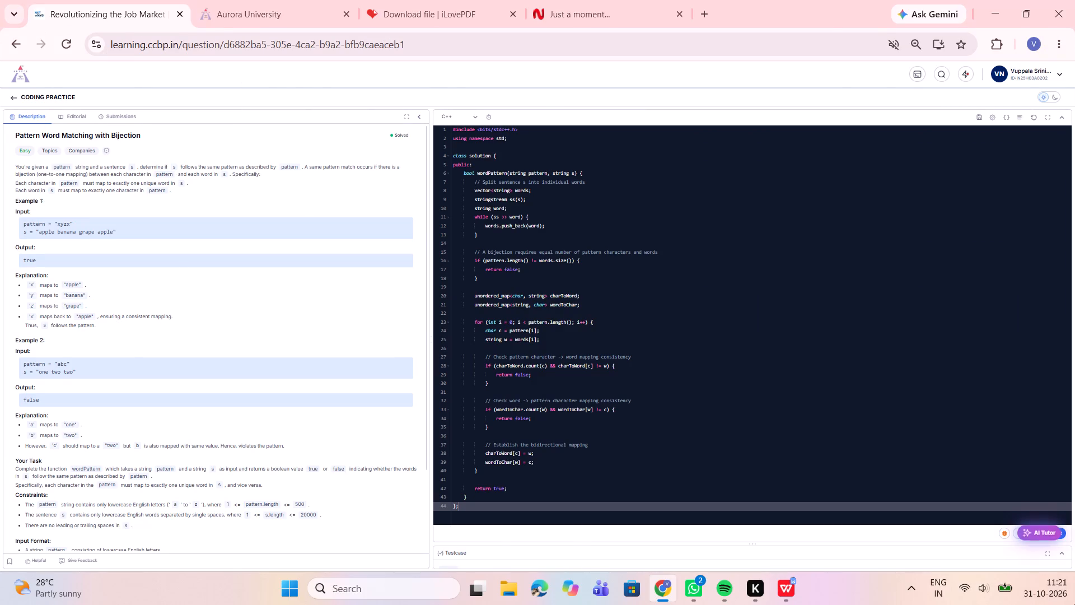
key("alt+Tab")
key("ctrl+v")
Switch to Chrome, enlarge the page zoom again, and submit the Pattern Word Matching with Bijection C++ solution.
key("alt+Tab")
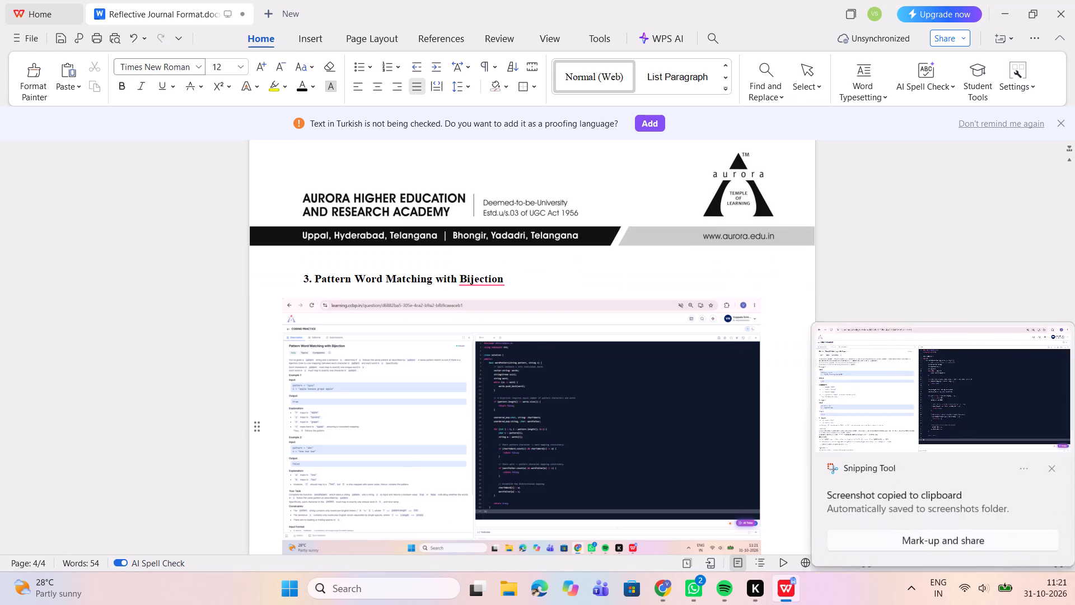
key("ctrl+plus")
key("ctrl+plus")
key("ctrl+plus")
key("ctrl+plus")
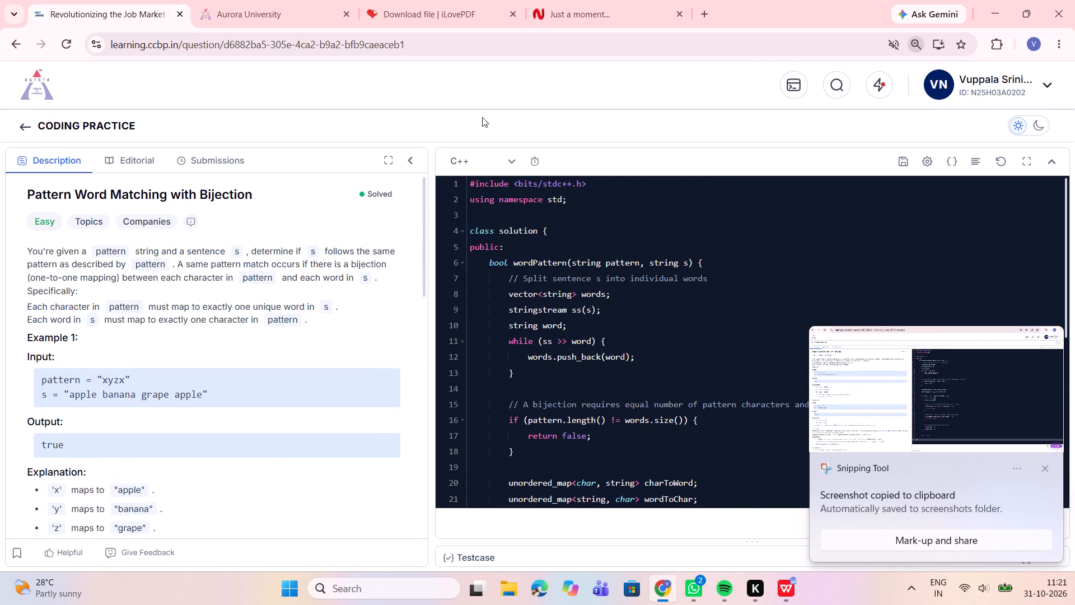
scroll(624, 460, "down", 5)
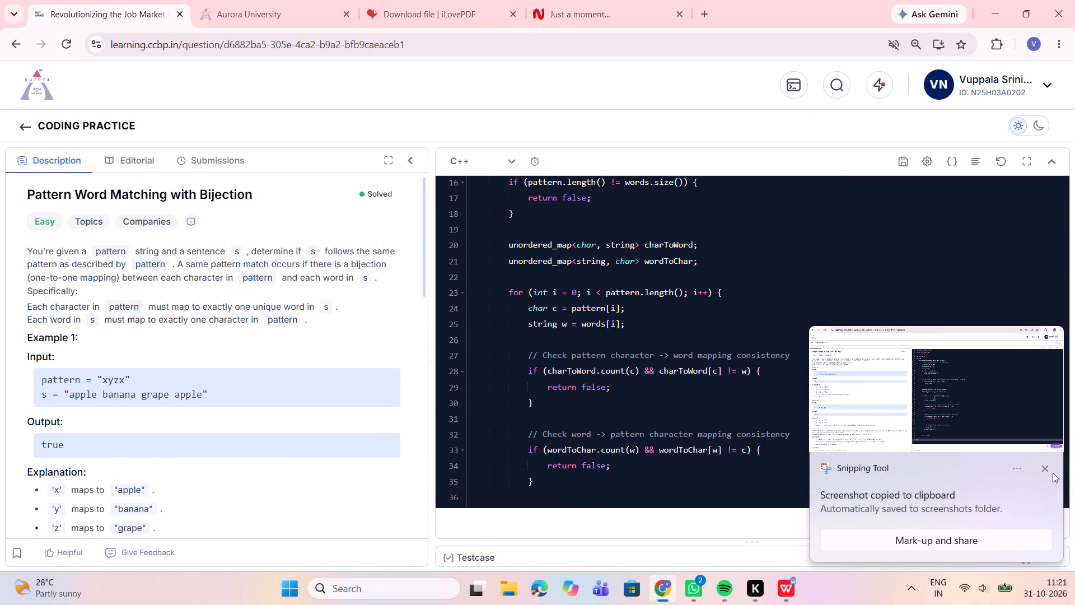
left_click(1046, 466)
left_click(1036, 516)
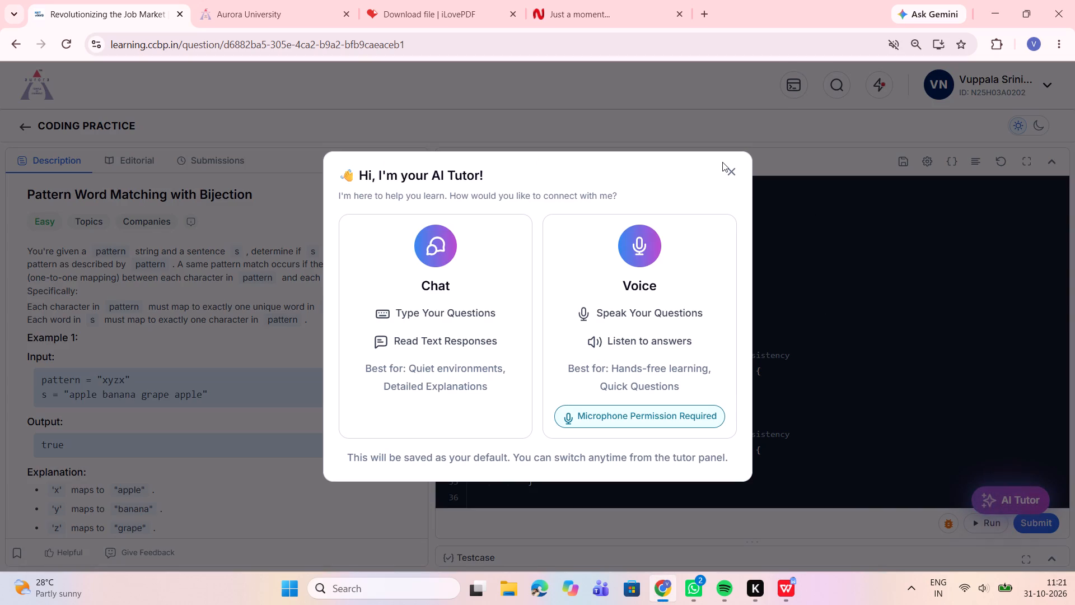
left_click(726, 168)
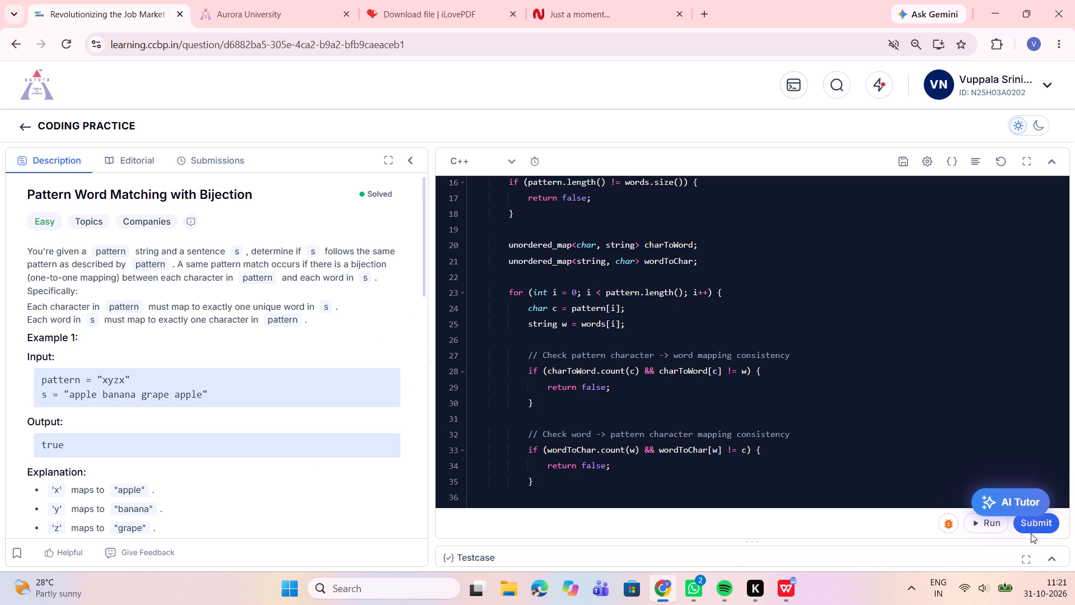
left_click(1038, 523)
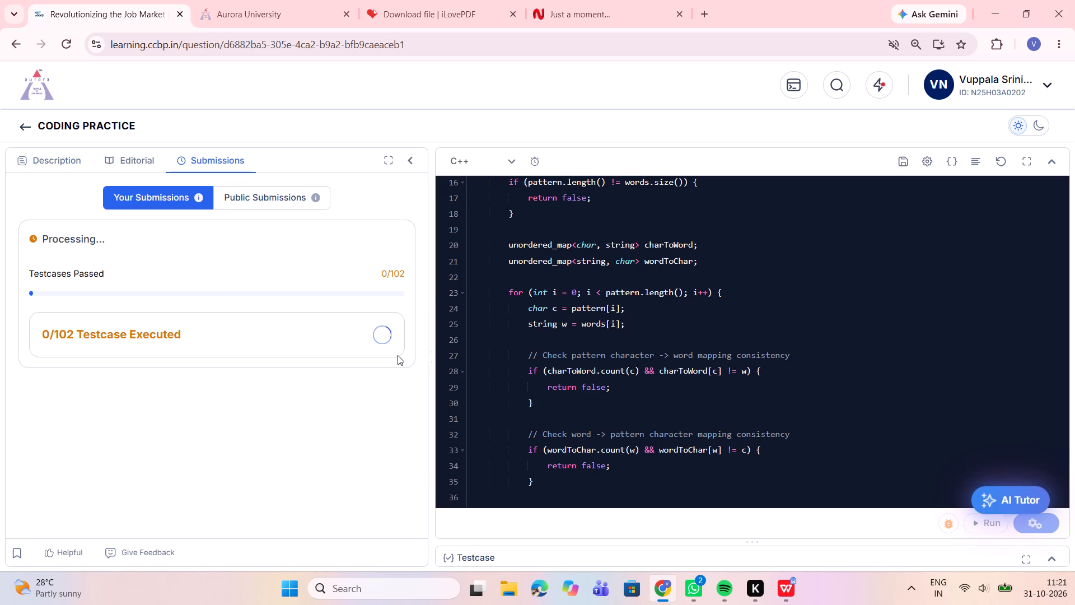
Snip the submission result page with its code, from below the address bar down through the taskbar.
key("shift+super+s")
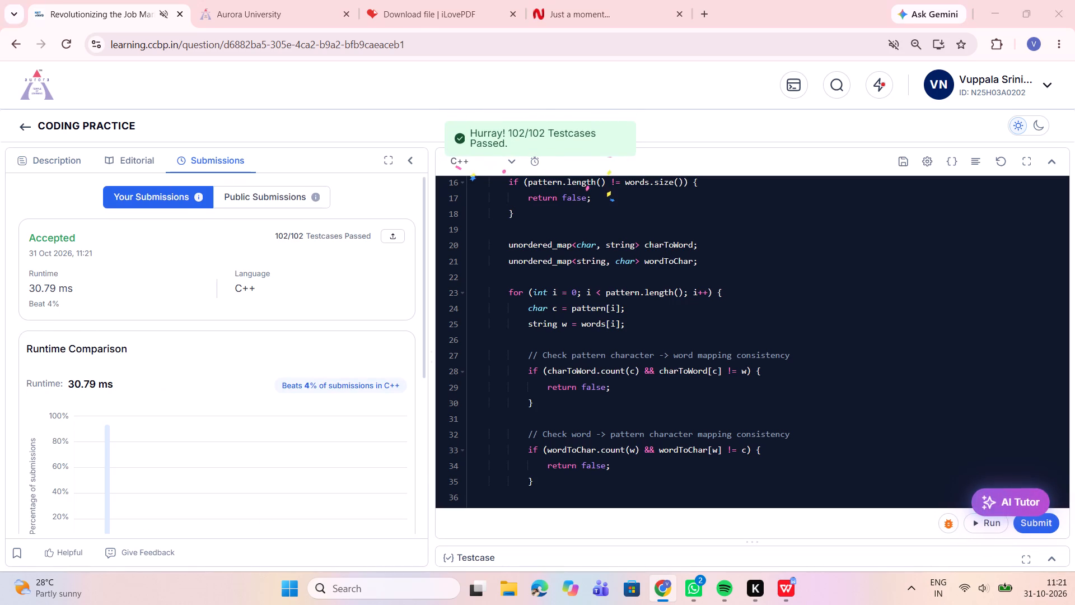
left_click_drag(0, 61, 1074, 604)
In the WPS document, add an "Output:" line below the Pattern Word Matching solution screenshot and paste the result snip under it.
key("alt+Tab")
key("ctrl+v")
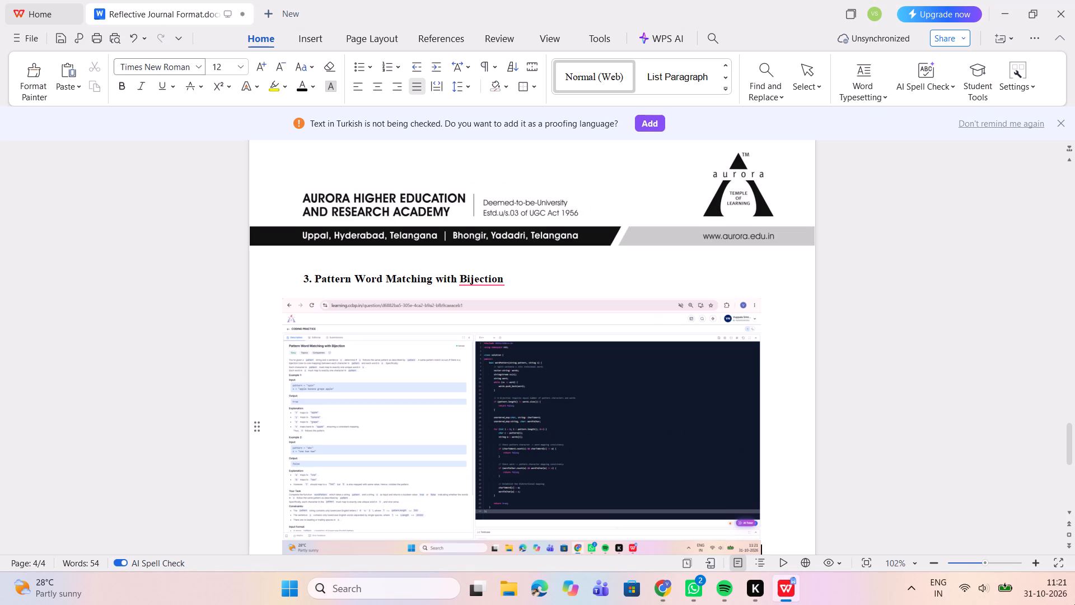
scroll(751, 480, "down", 3)
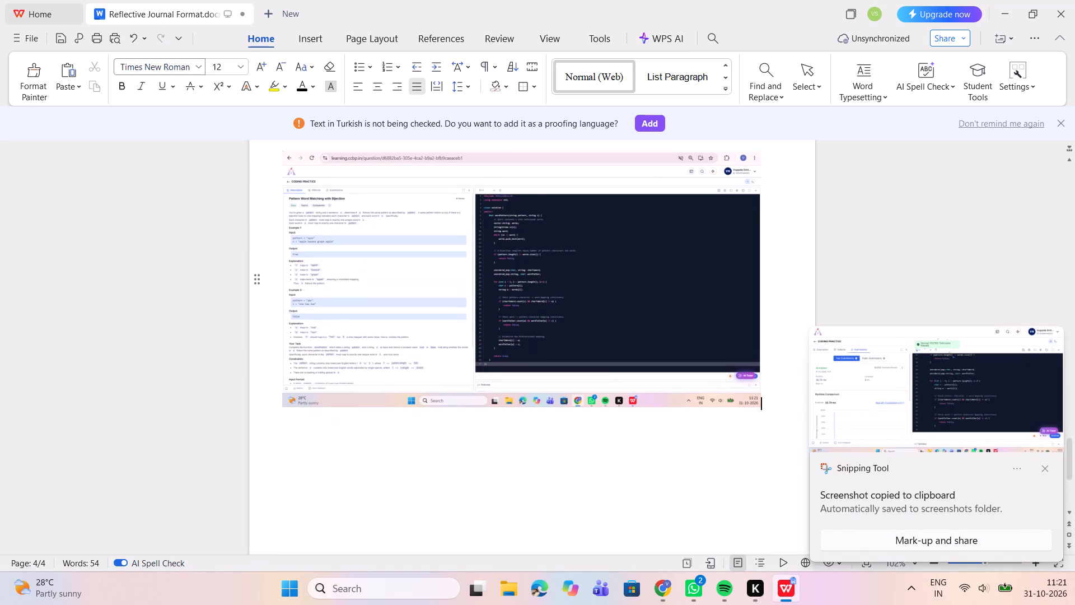
key("Return")
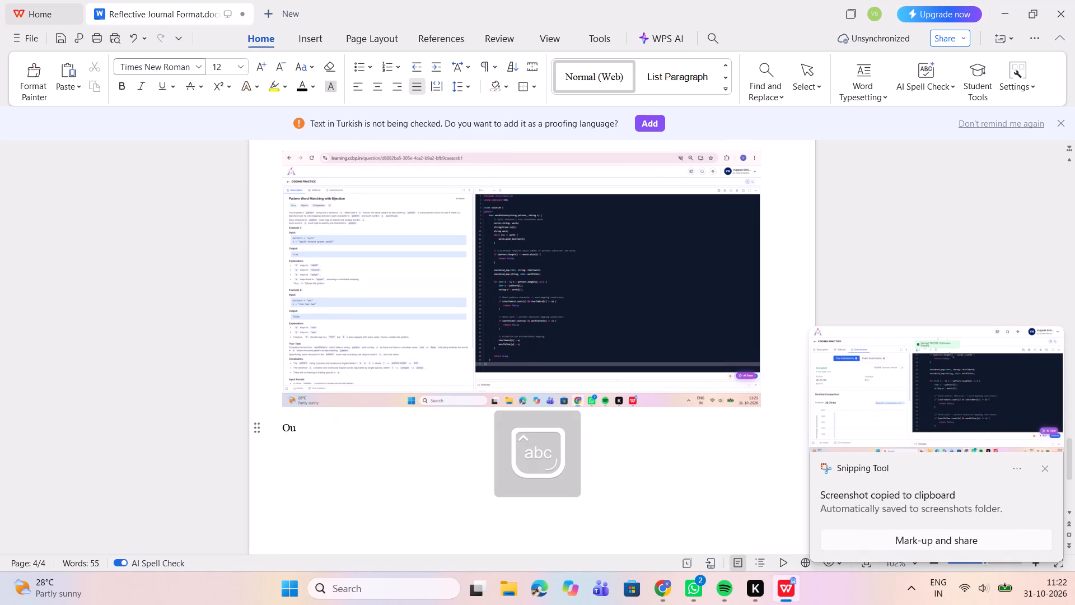
key("BackSpace")
key("BackSpace")
type("put:")
key("Return")
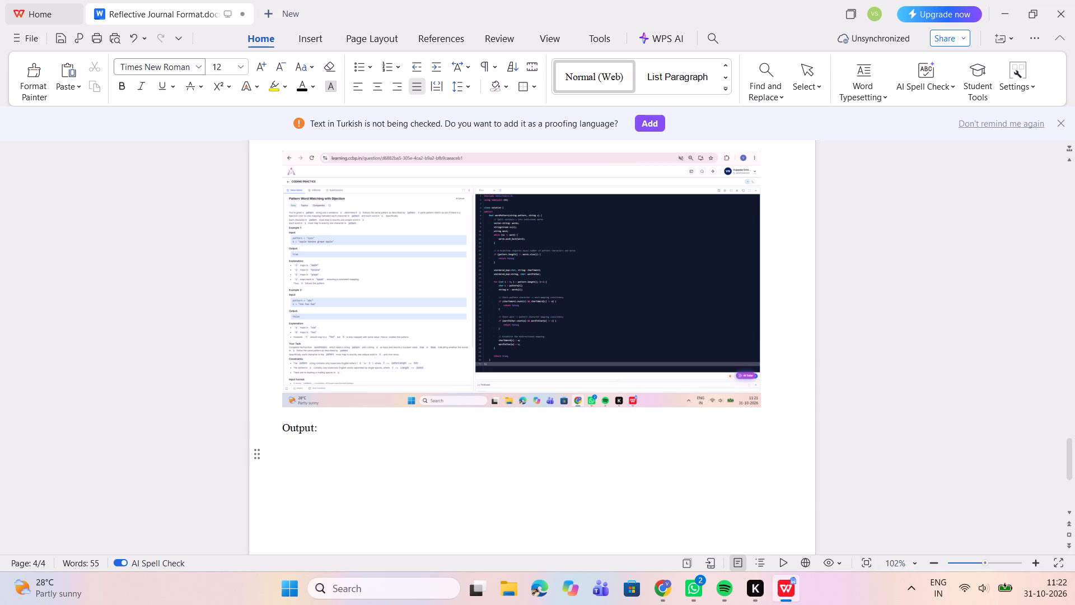
key("ctrl+v")
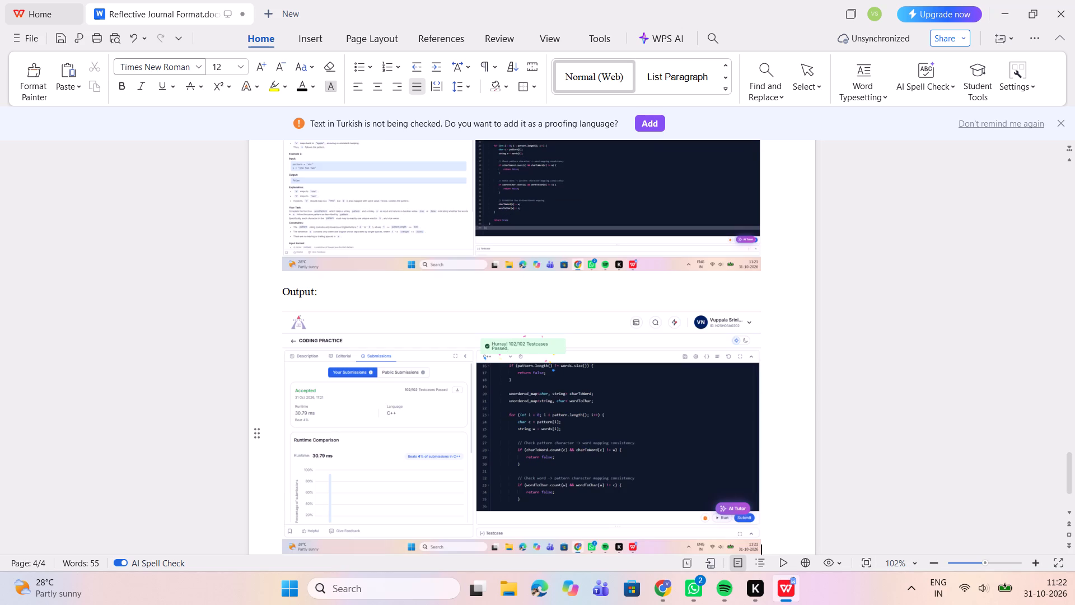
Make the "Output:" label above the Pattern Word Matching result screenshot bold.
left_click_drag(284, 296, 321, 297)
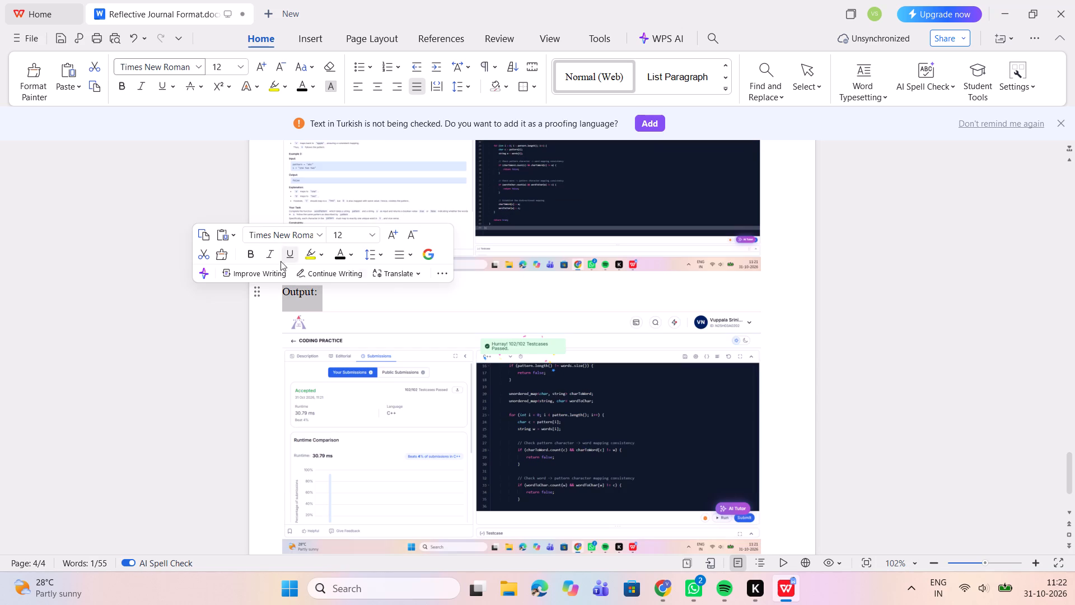
left_click(245, 256)
left_click(499, 362)
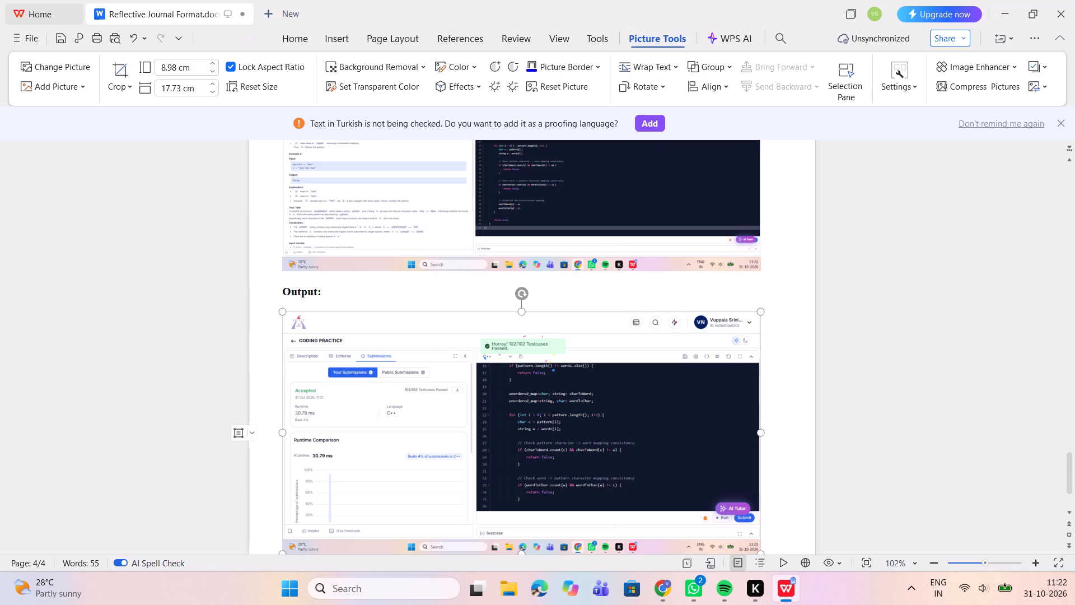
Start numbered item 4 on a new page after the Pattern Word Matching output screenshot.
scroll(499, 362, "down", 4)
left_click(791, 453)
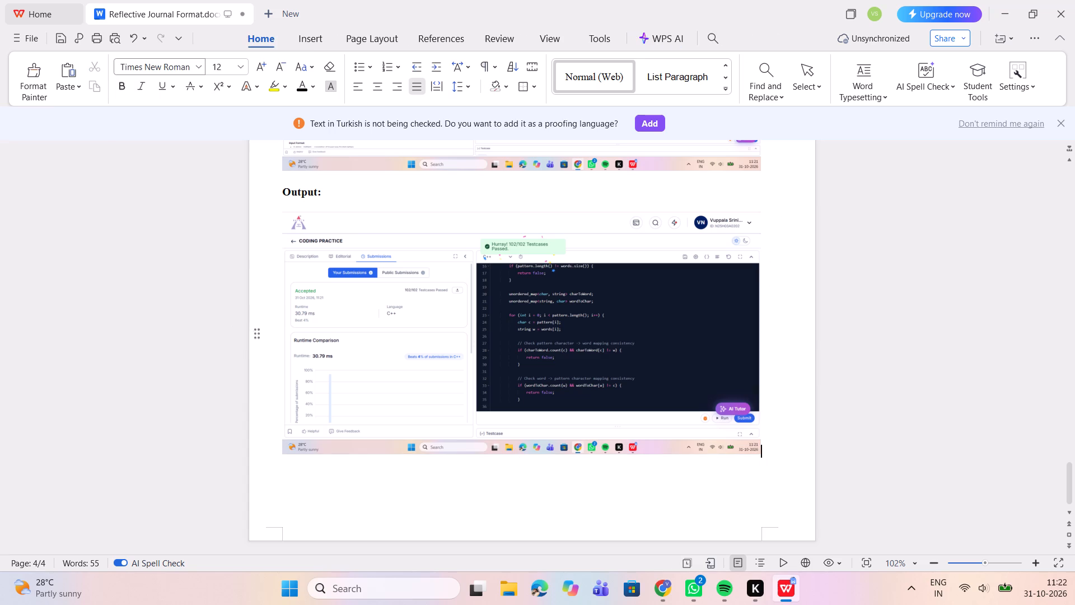
key("Return")
key("Return")
key("Return")
key("Return")
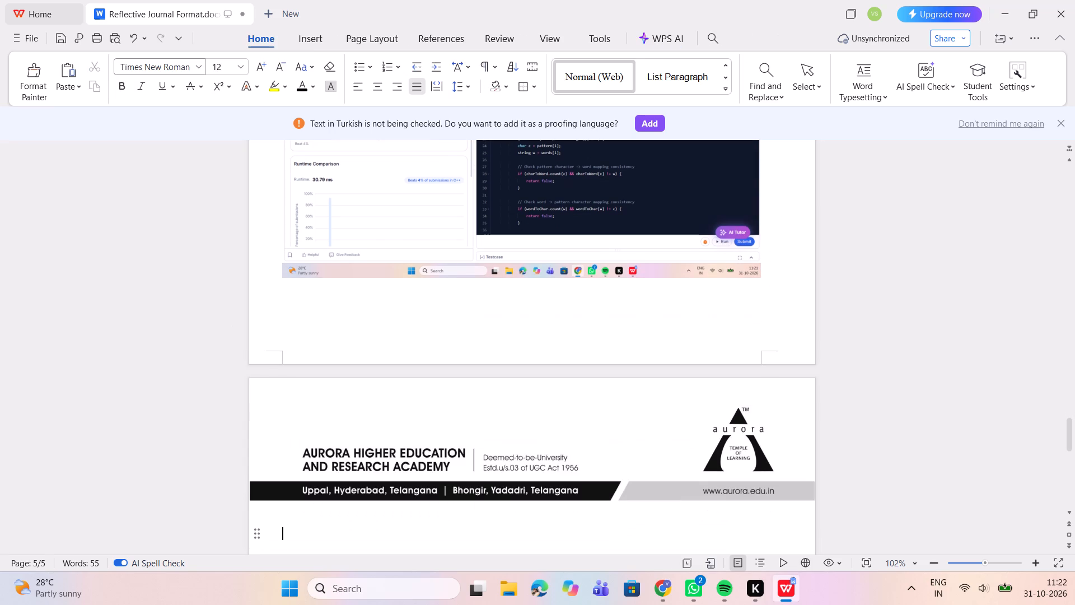
key("4")
type(".")
key("space")
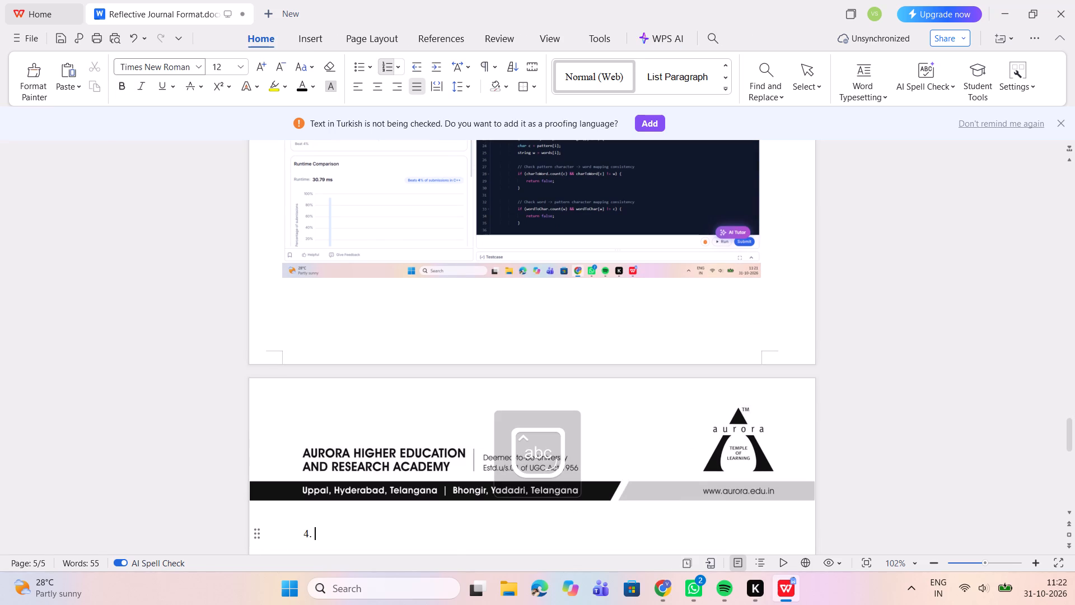
Return to the Coding Practice list in Chrome and open the Relative Order Sort question.
key("alt+Tab")
scroll(404, 308, "right", 10)
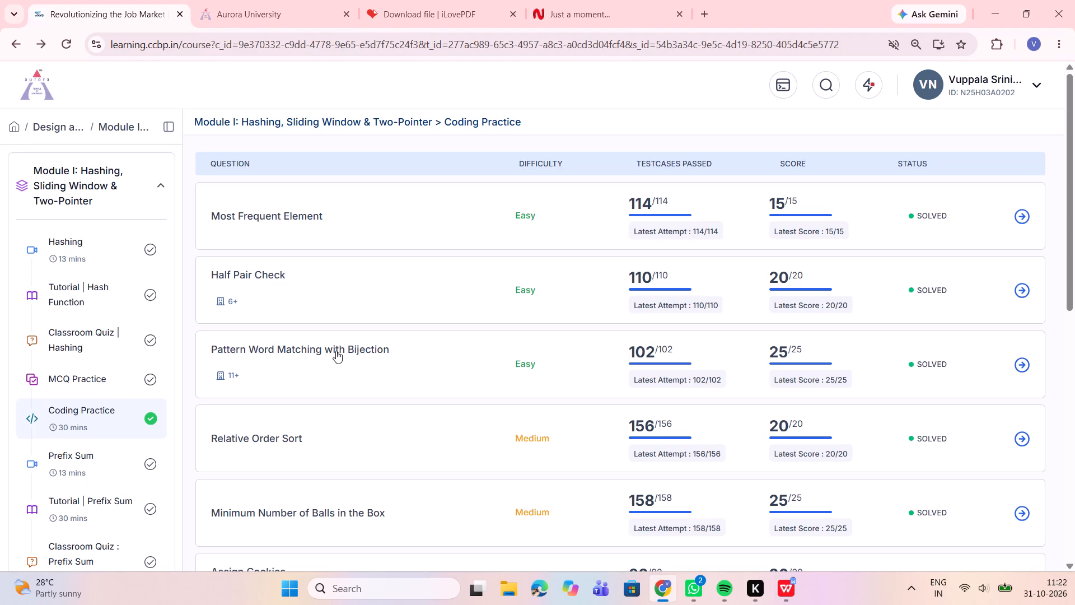
left_click(316, 432)
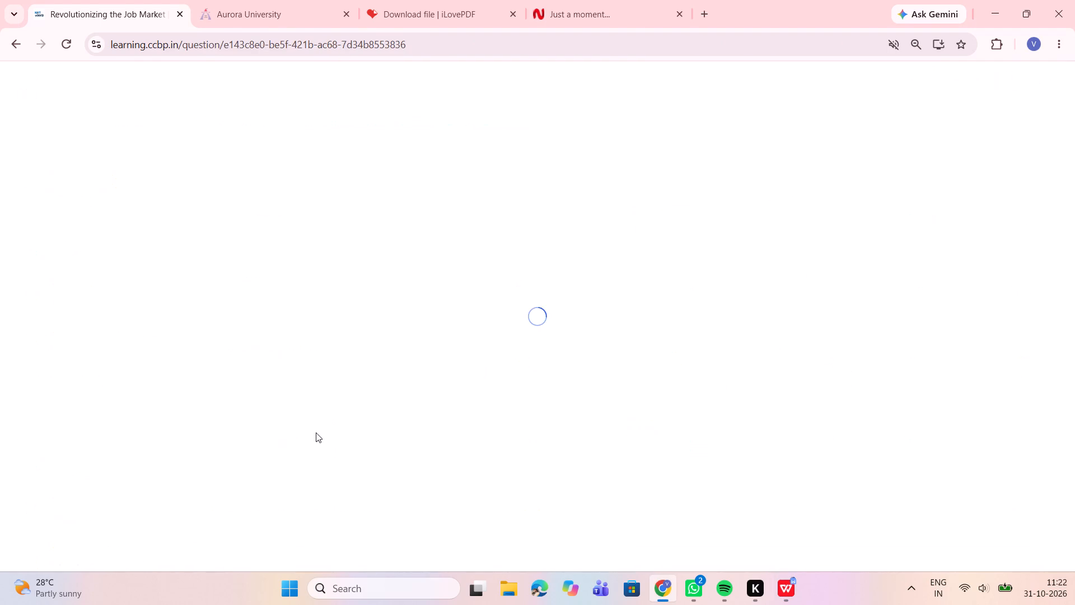
Return to the WPS document and enter "Relative Order Sort" as the title of item 4.
key("alt+Tab")
type("elative a")
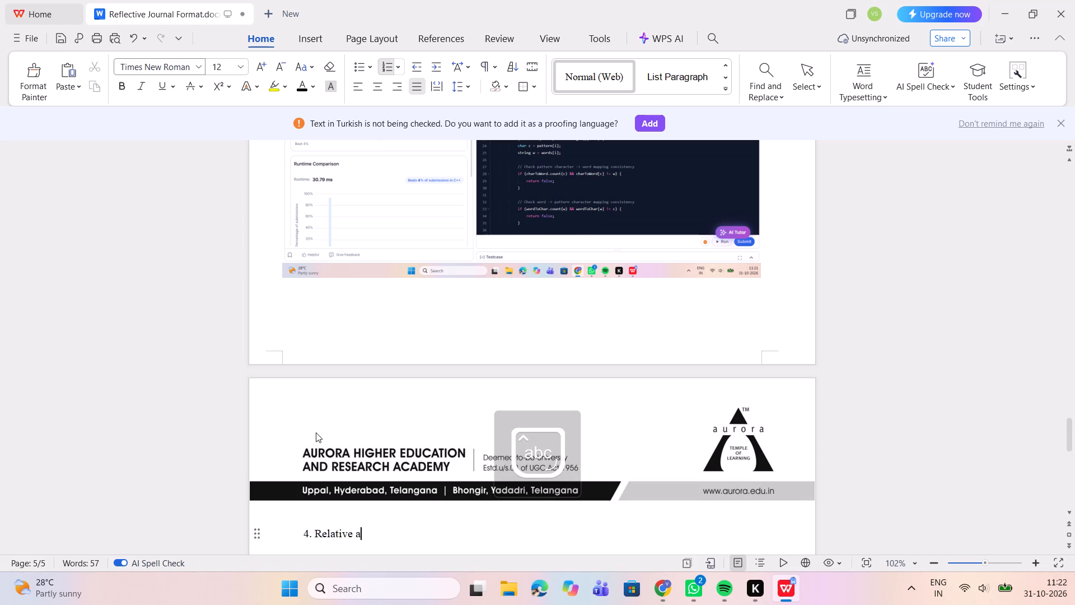
key("BackSpace")
type("reder")
key("space")
key("BackSpace")
key("BackSpace")
key("BackSpace")
key("BackSpace")
key("BackSpace")
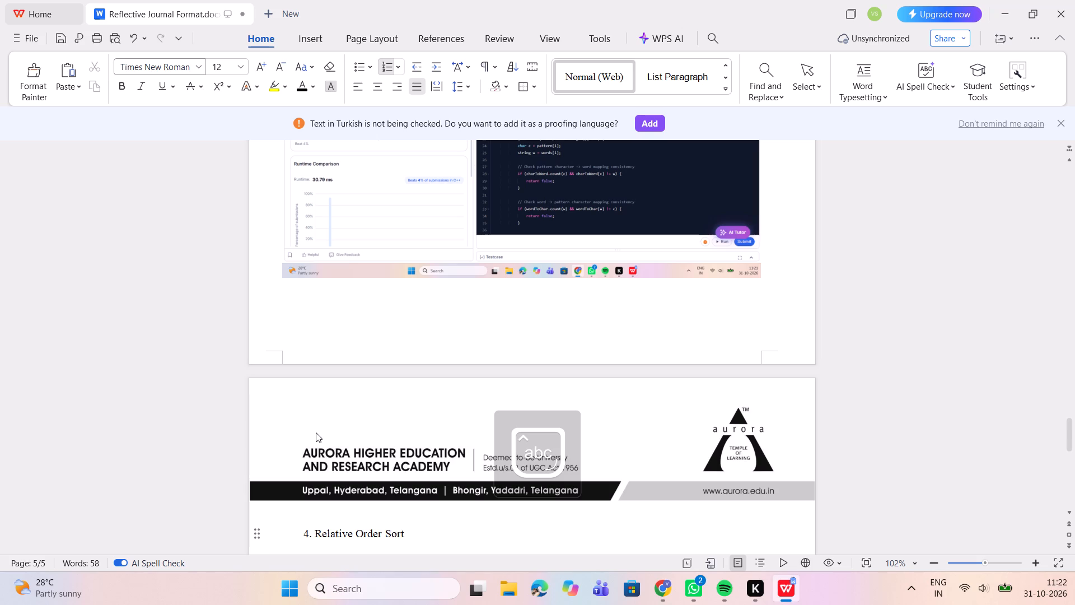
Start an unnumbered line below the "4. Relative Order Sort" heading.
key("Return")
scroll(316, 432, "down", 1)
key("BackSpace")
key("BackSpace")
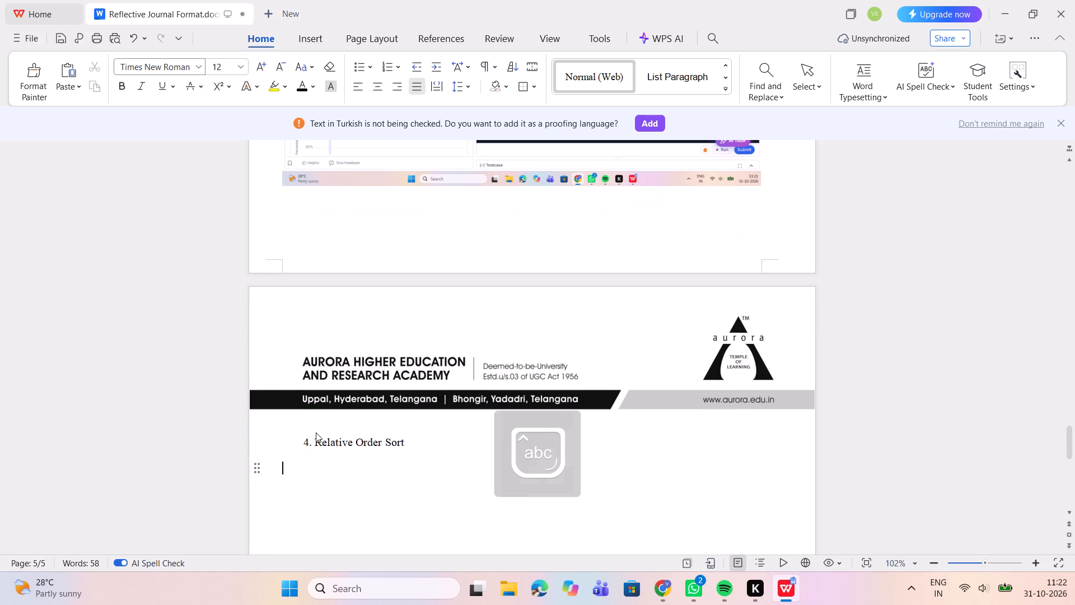
Make the "Relative Order Sort" title of item 4 bold.
left_click_drag(302, 438, 445, 430)
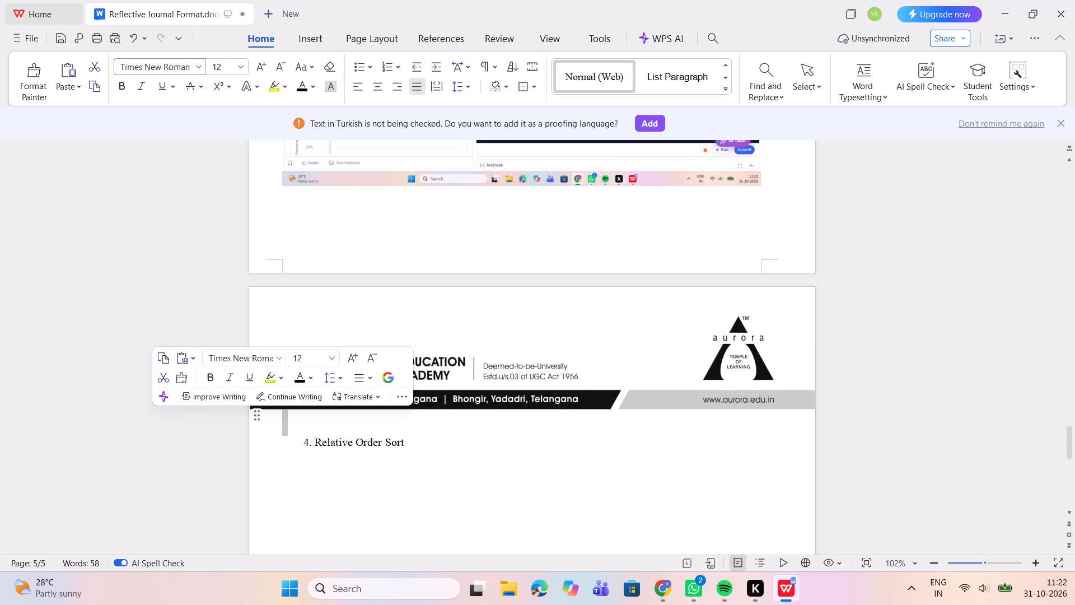
left_click_drag(301, 430, 304, 440)
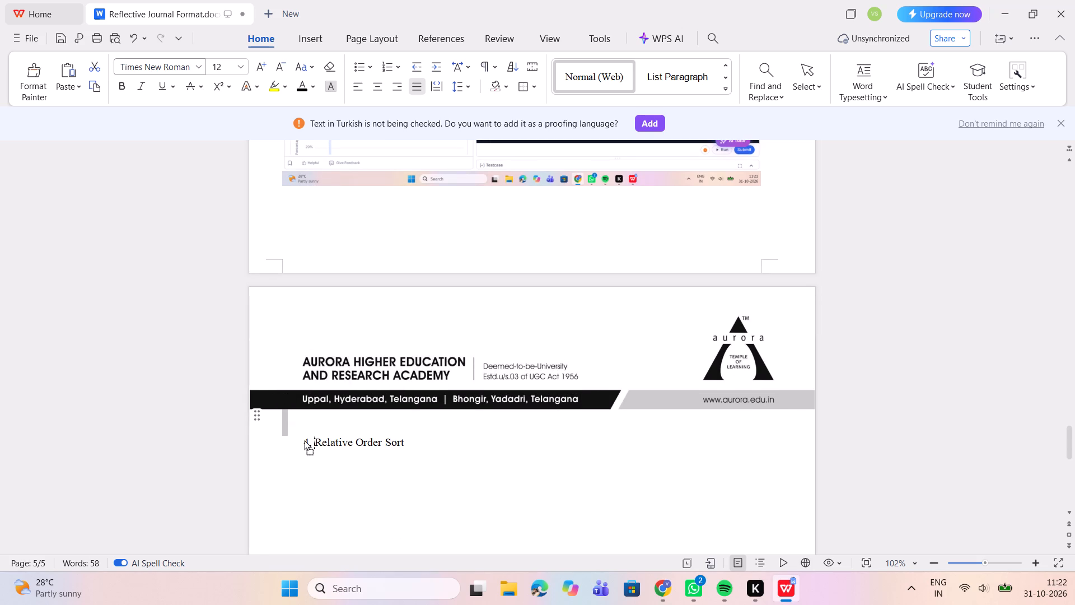
left_click_drag(304, 440, 303, 440)
left_click(305, 442)
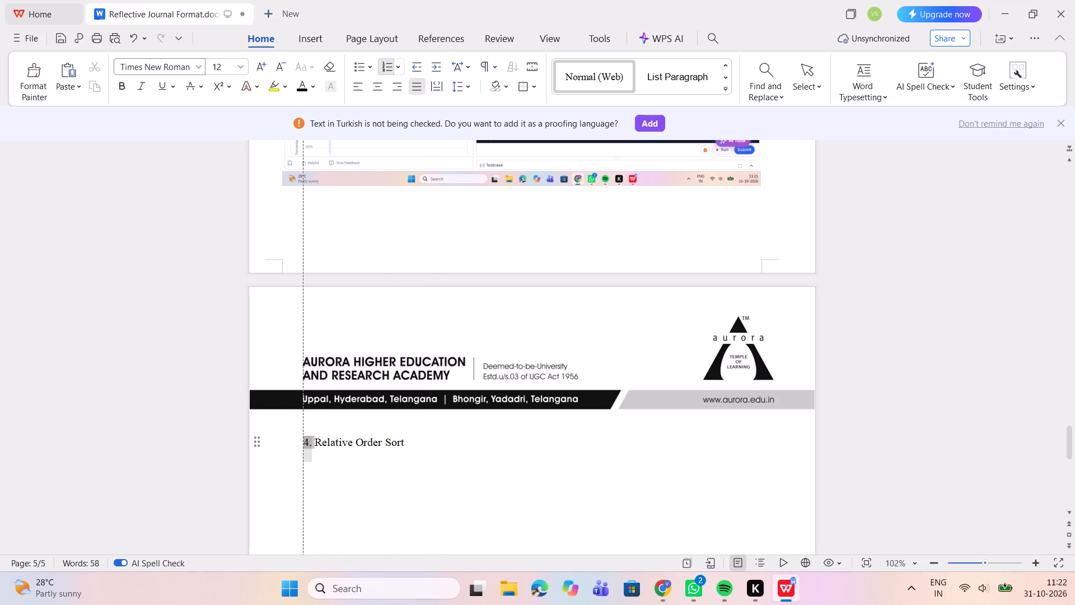
left_click_drag(312, 443, 448, 443)
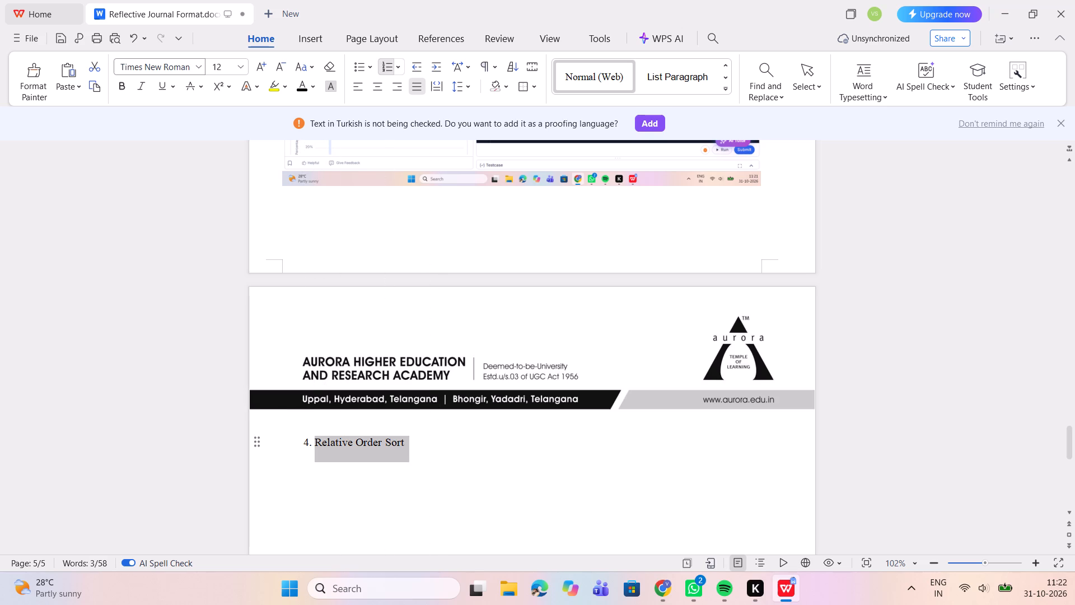
left_click_drag(448, 443, 450, 443)
left_click(338, 407)
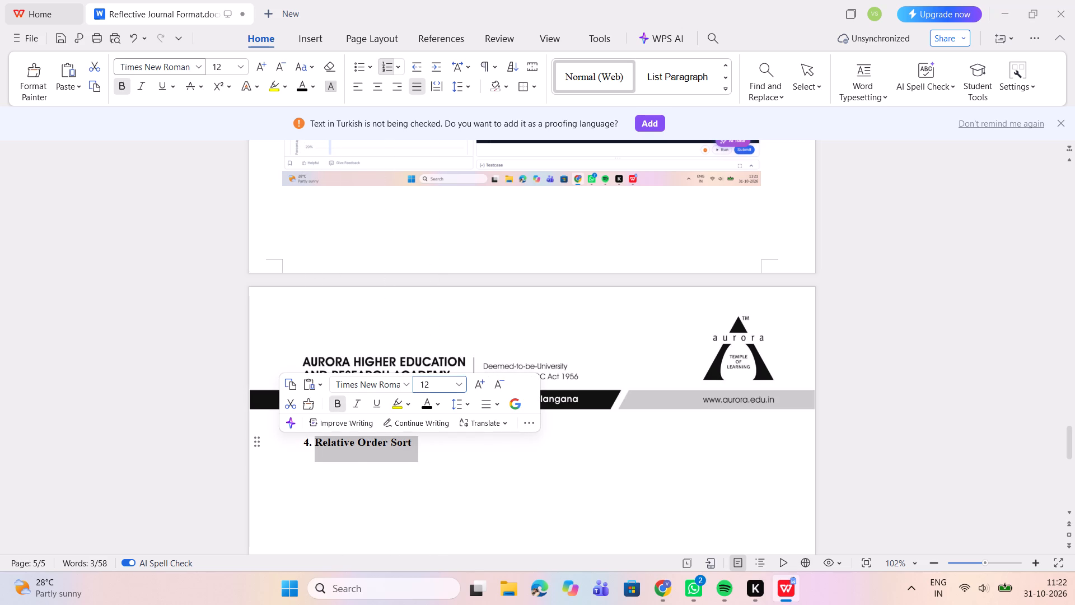
Remove the blank line below the "4. Relative Order Sort" heading and start a fresh unnumbered line there.
left_click(292, 492)
key("BackSpace")
key("BackSpace")
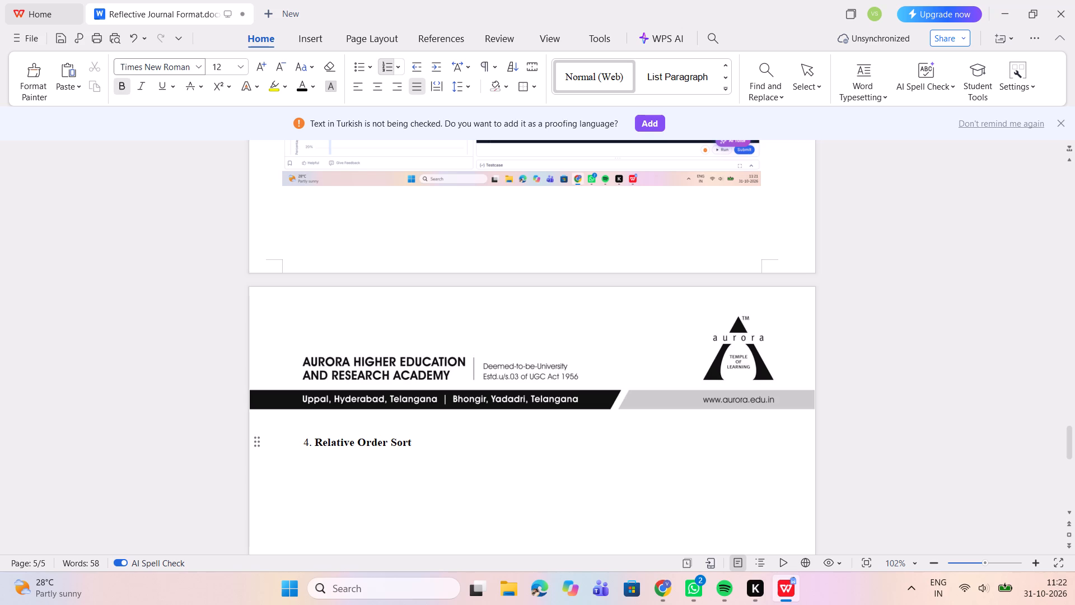
key("Return")
key("BackSpace")
key("BackSpace")
Switch to Chrome and capture a screenshot of the Relative Order Sort problem alongside its C++ solution down to the last code line.
key("alt+Tab")
scroll(528, 314, "down", 6)
scroll(528, 314, "up", 2)
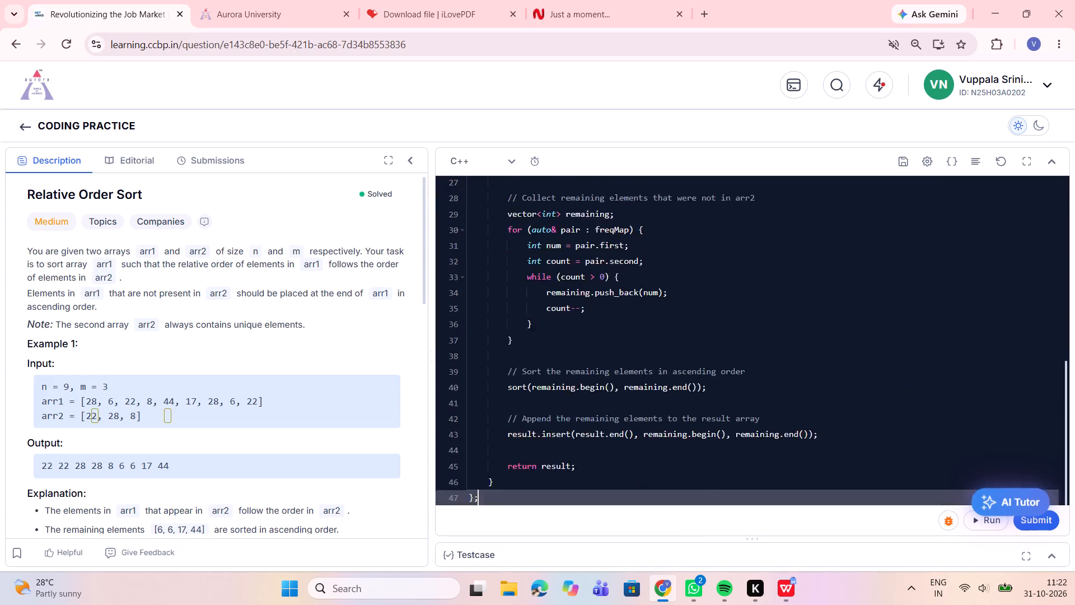
scroll(528, 314, "up", 6)
key("ctrl+minus")
key("ctrl+minus")
key("ctrl+minus")
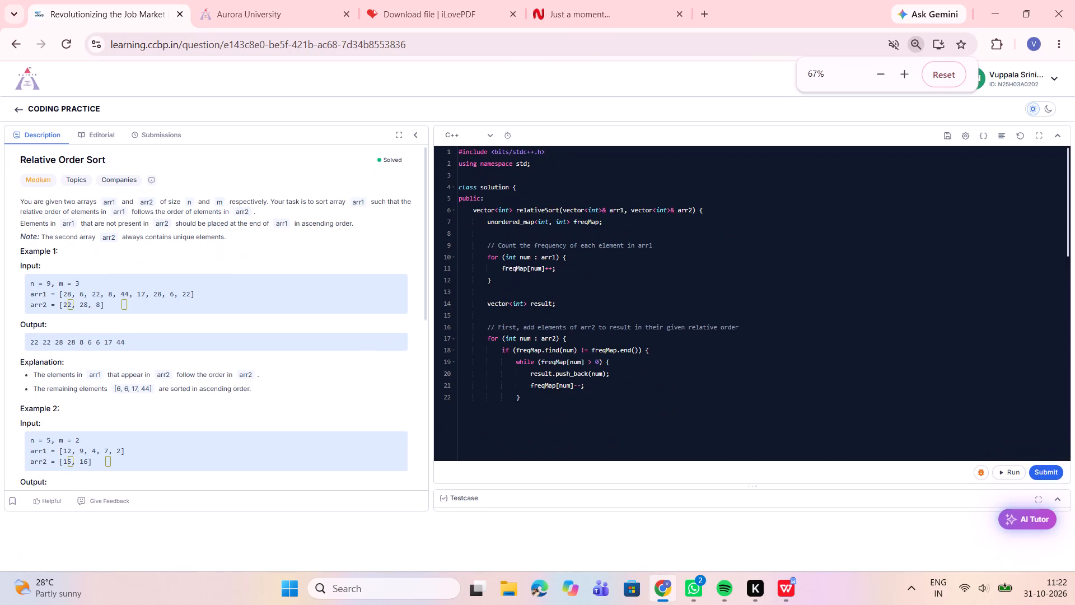
scroll(592, 328, "down", 7)
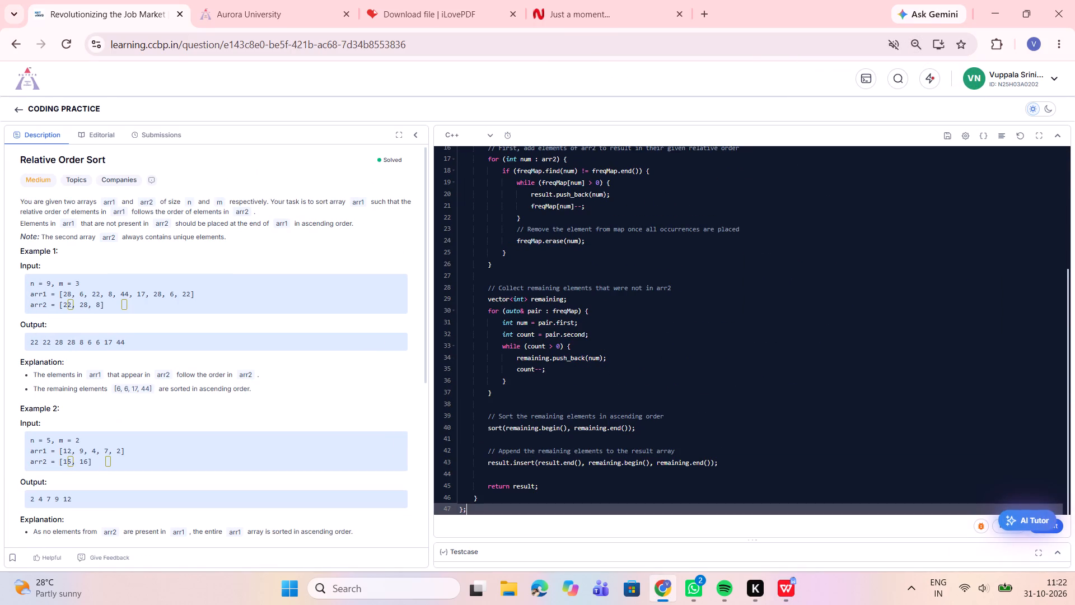
key("ctrl+minus")
scroll(592, 328, "down", 1)
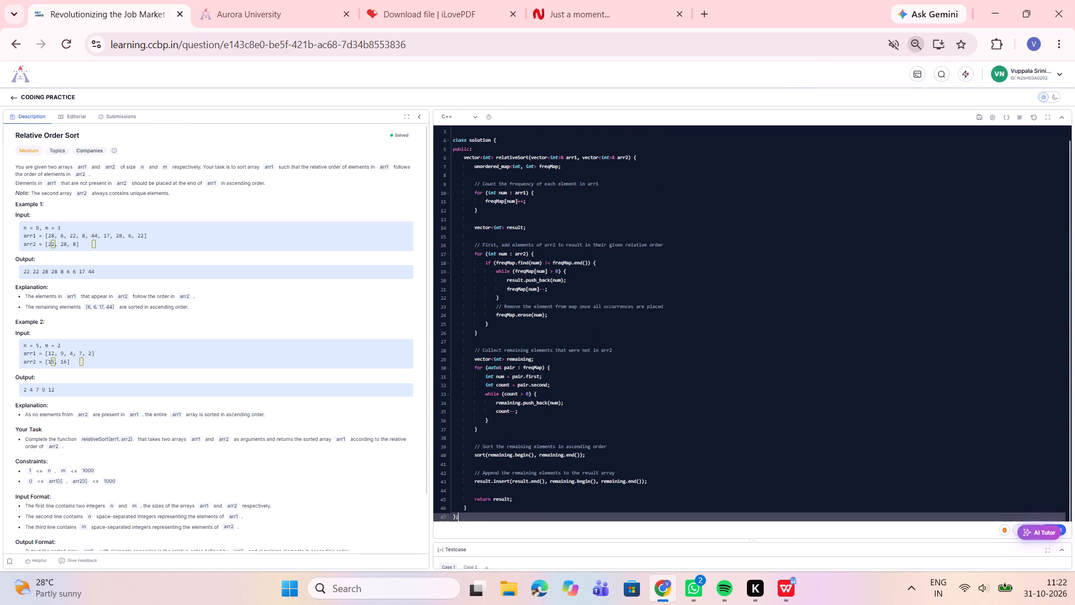
key("shift+super+s")
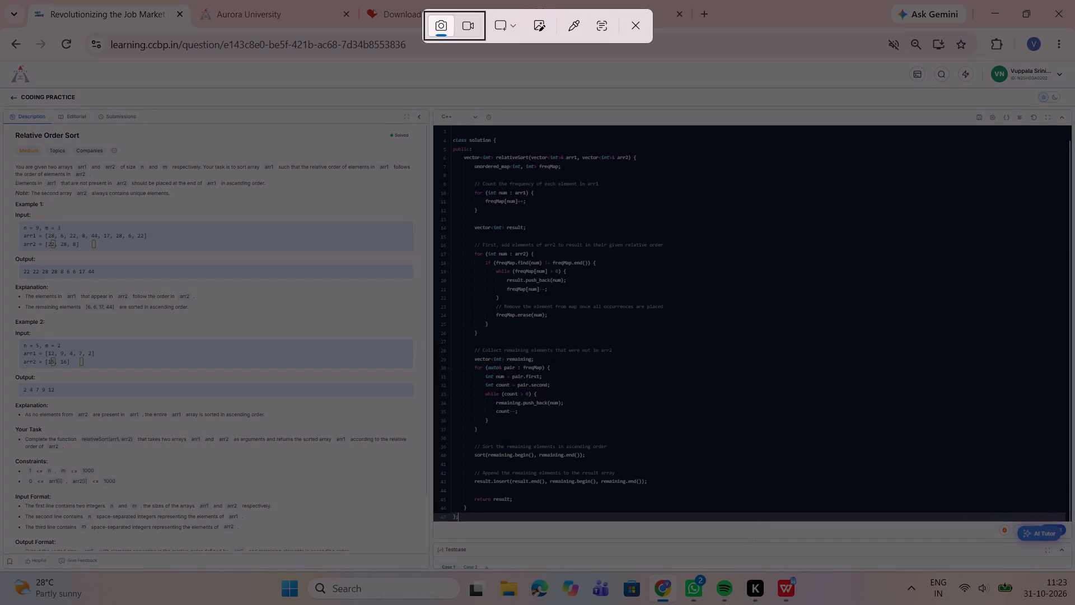
left_click_drag(0, 62, 1074, 604)
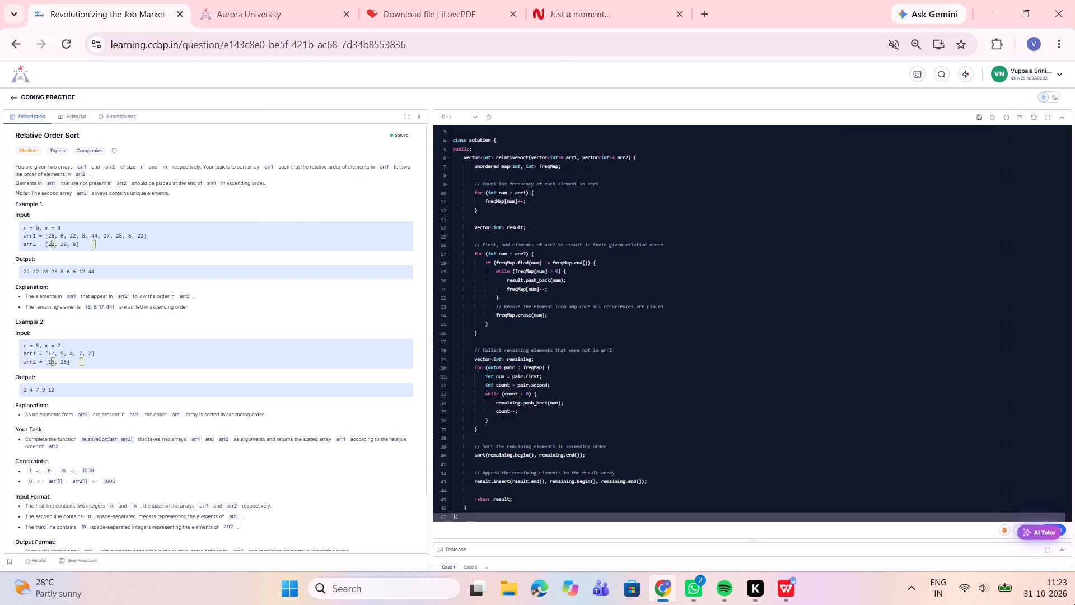
Return to the WPS document and paste the solution screenshot below the "4. Relative Order Sort" heading.
key("alt+Tab")
scroll(674, 371, "up", 1)
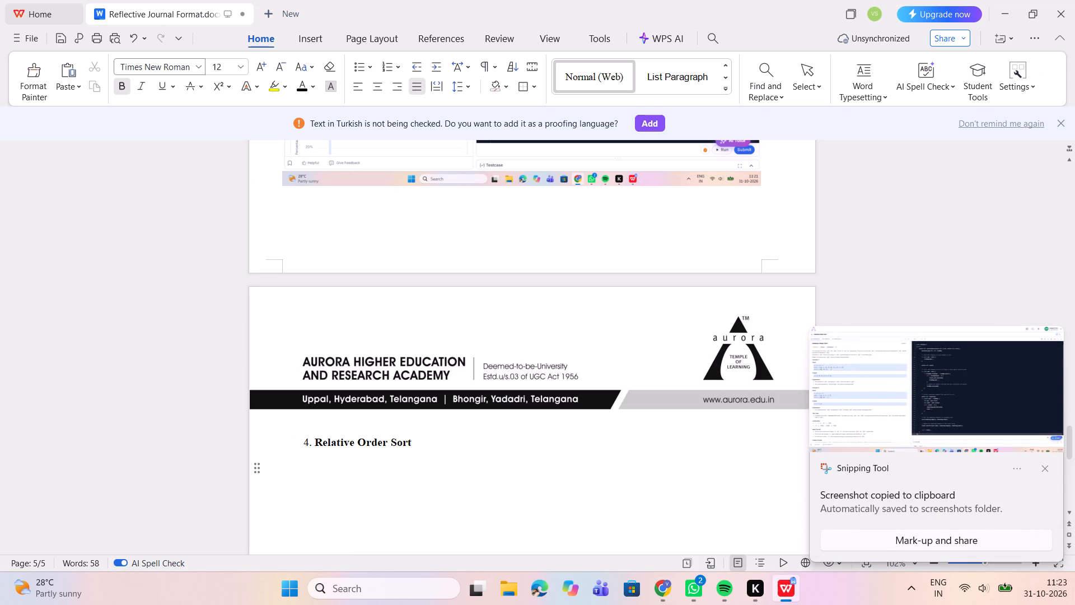
scroll(674, 371, "up", 7)
scroll(674, 371, "down", 9)
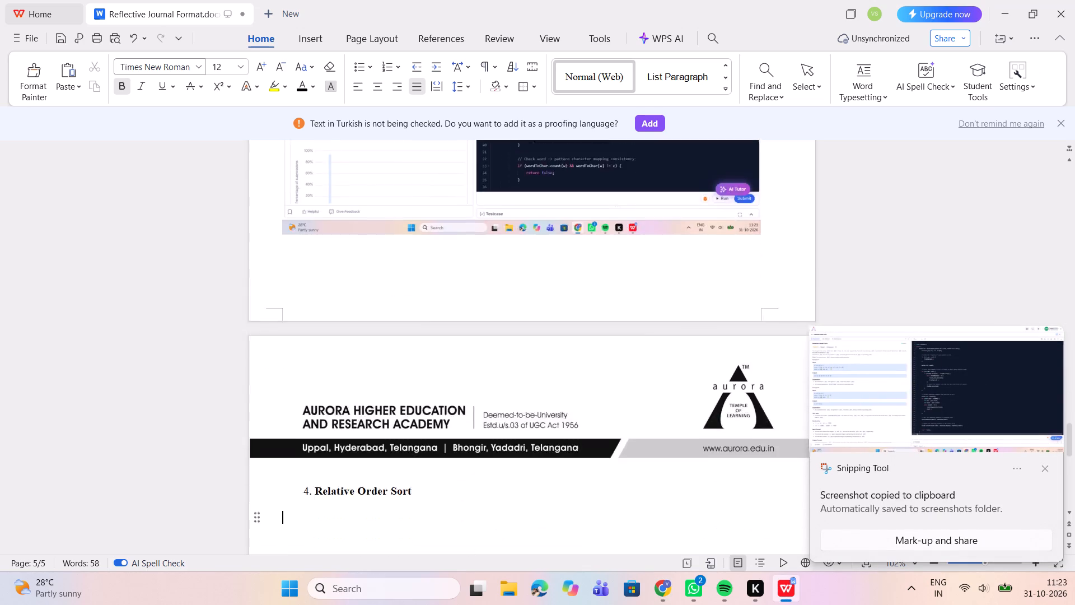
scroll(674, 371, "down", 1)
key("ctrl+v")
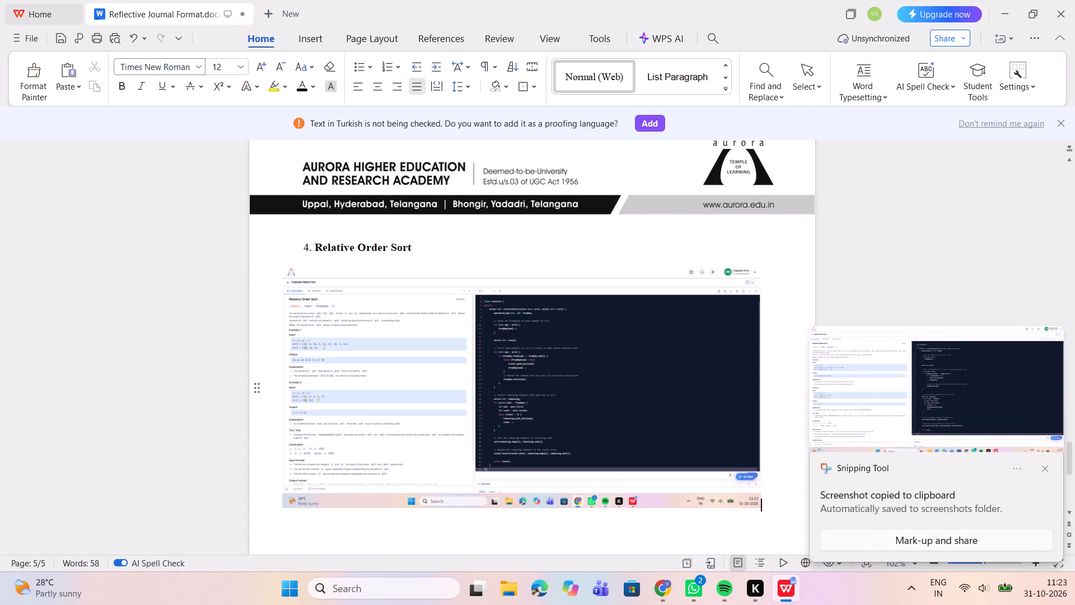
Add an "Output:" label below the Relative Order Sort solution screenshot and start a fresh line beneath it.
scroll(674, 371, "down", 1)
key("Return")
key("Return")
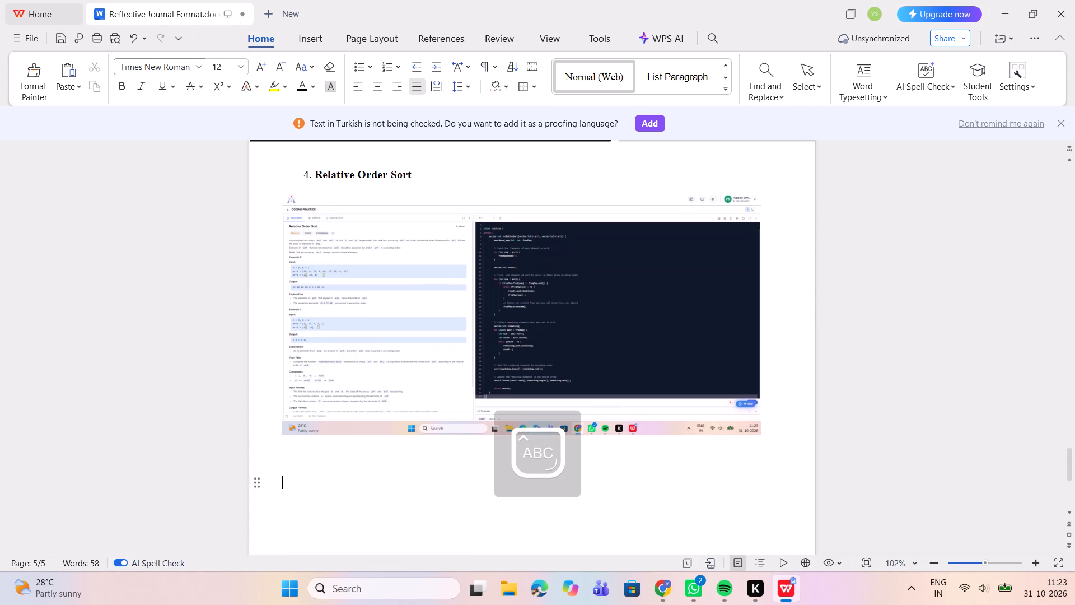
key("BackSpace")
key("Return")
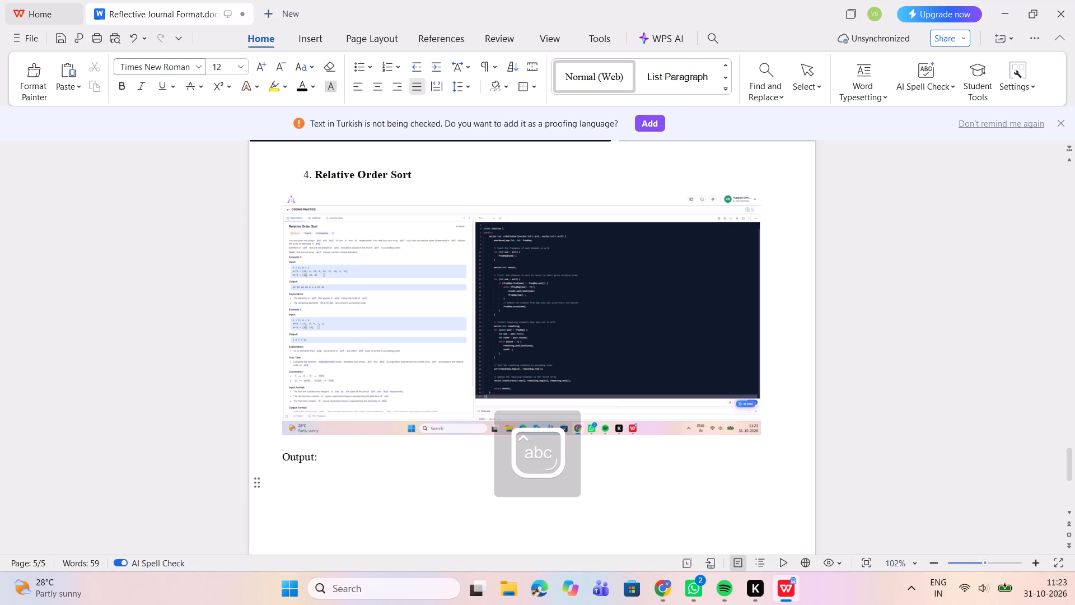
Submit the Relative Order Sort solution in Chrome and capture a screenshot of the submission result.
key("alt+Tab")
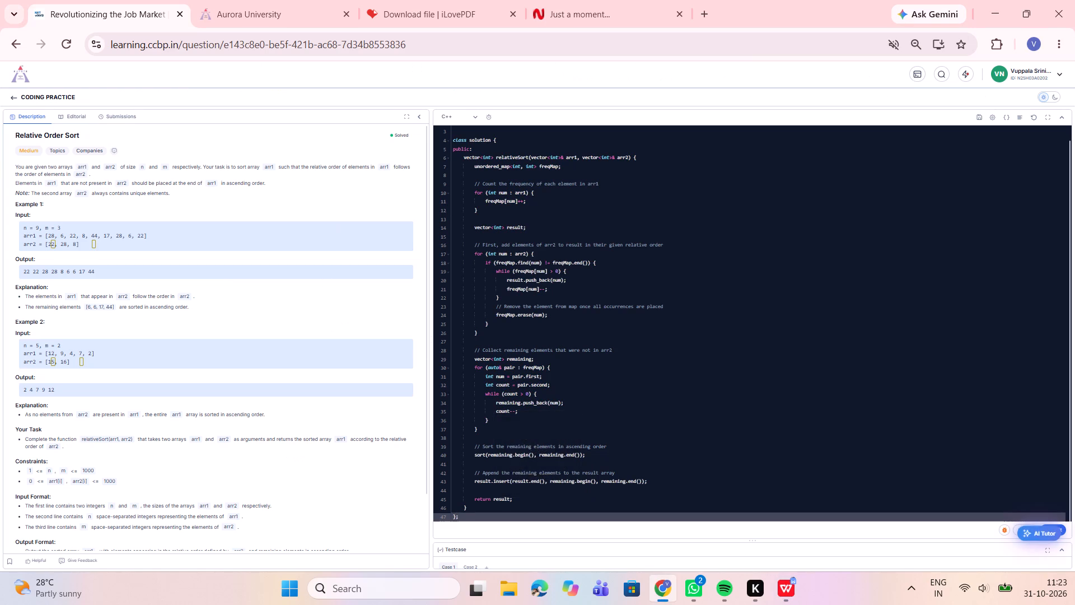
key("ctrl+plus")
key("ctrl+plus")
key("ctrl+plus")
key("ctrl+plus")
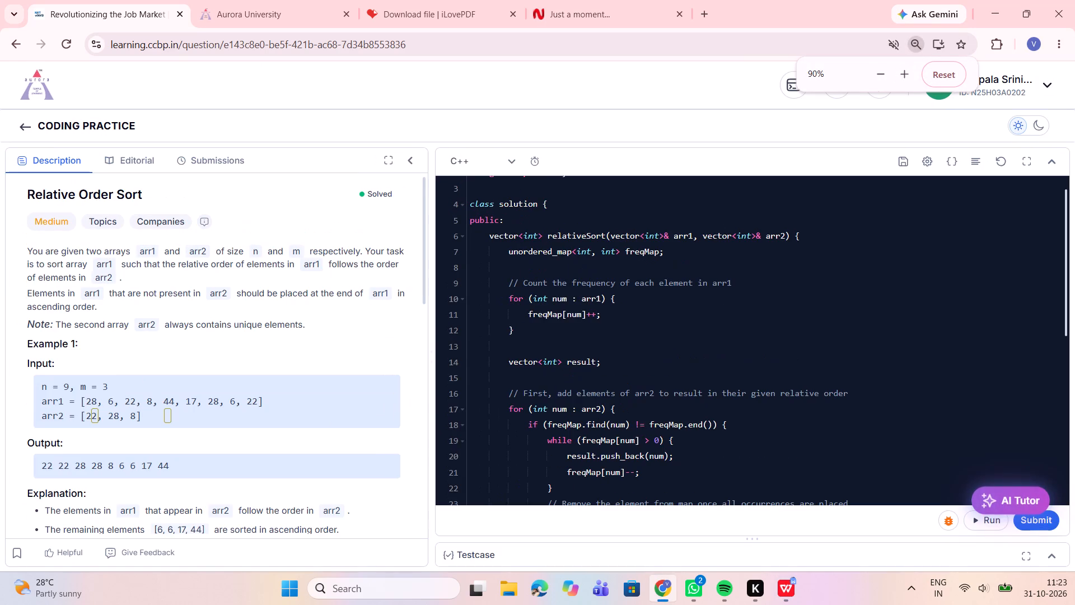
scroll(515, 256, "down", 9)
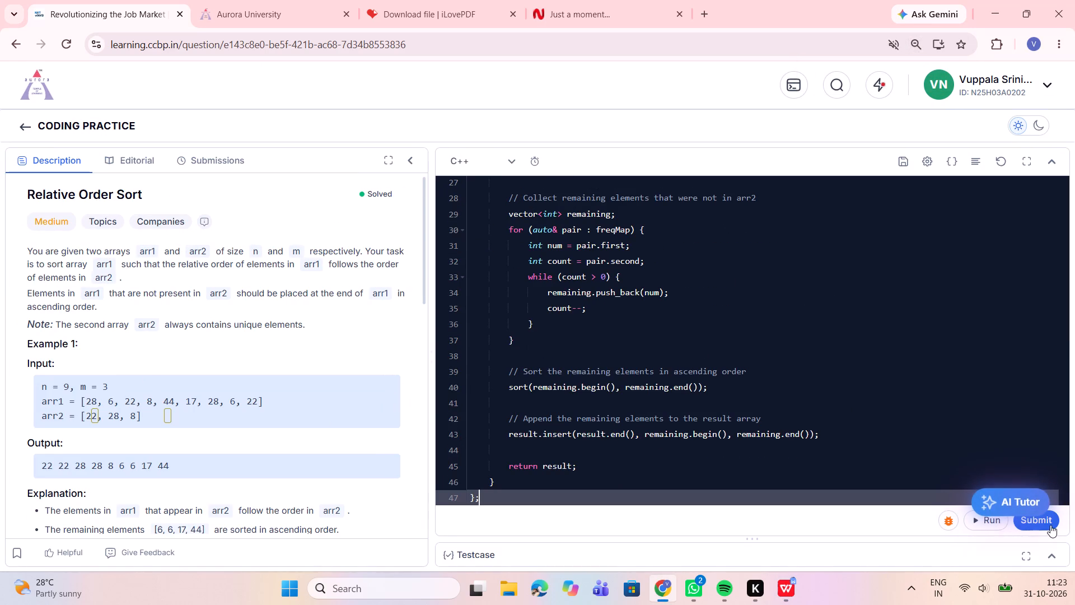
left_click(1050, 525)
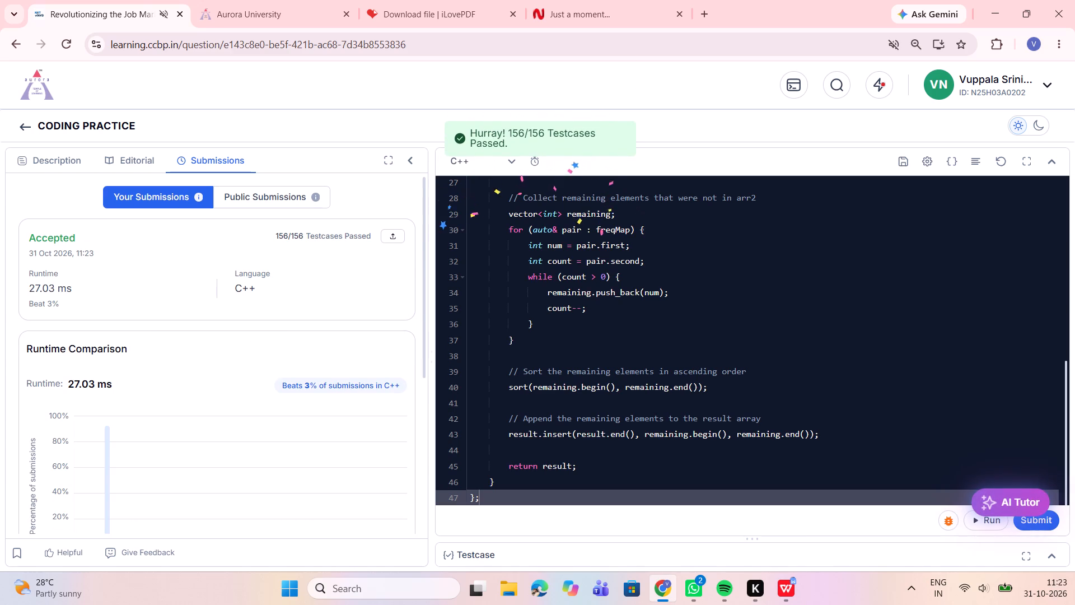
key("shift+super+s")
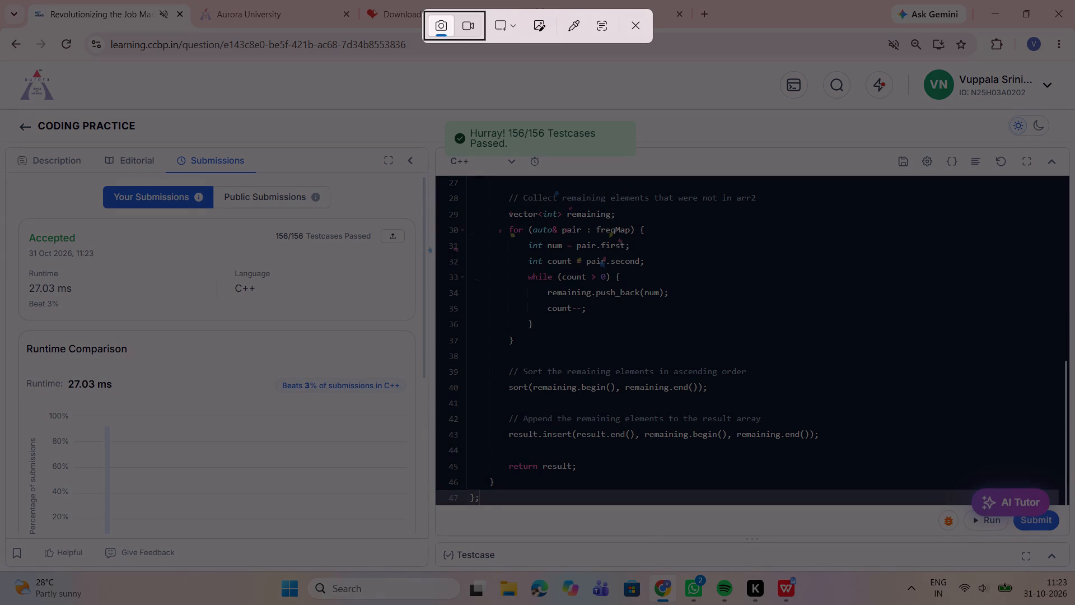
left_click_drag(0, 57, 1074, 604)
Paste the submission result screenshot below the "Output:" label of item 4 in the WPS document.
key("alt+Tab")
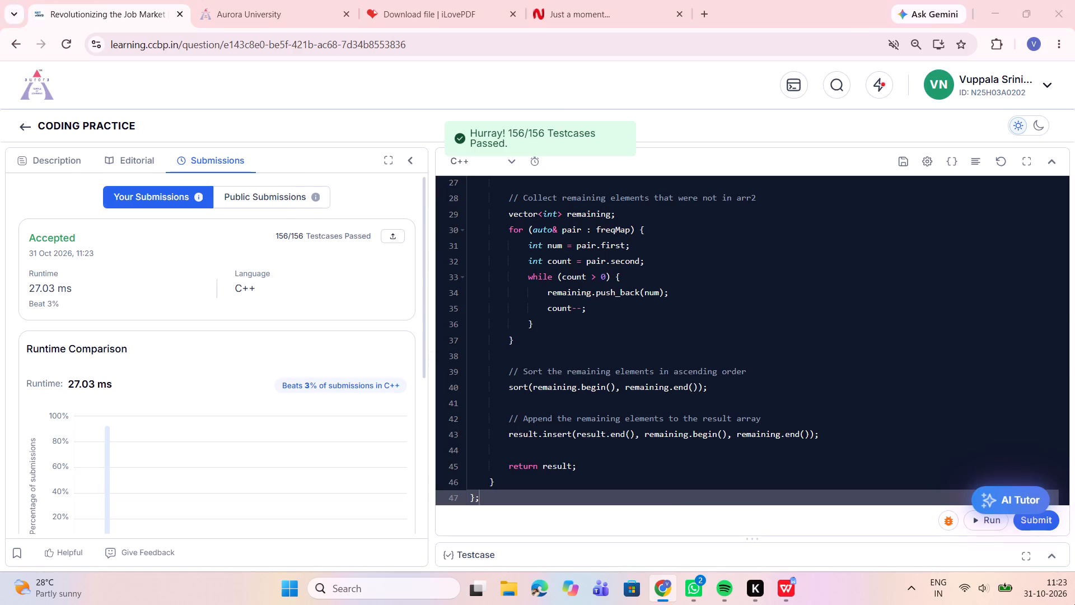
key("ctrl+v")
Add blank lines after the output screenshot to reach a new page and start item "5." below its letterhead.
key("Return")
key("Return")
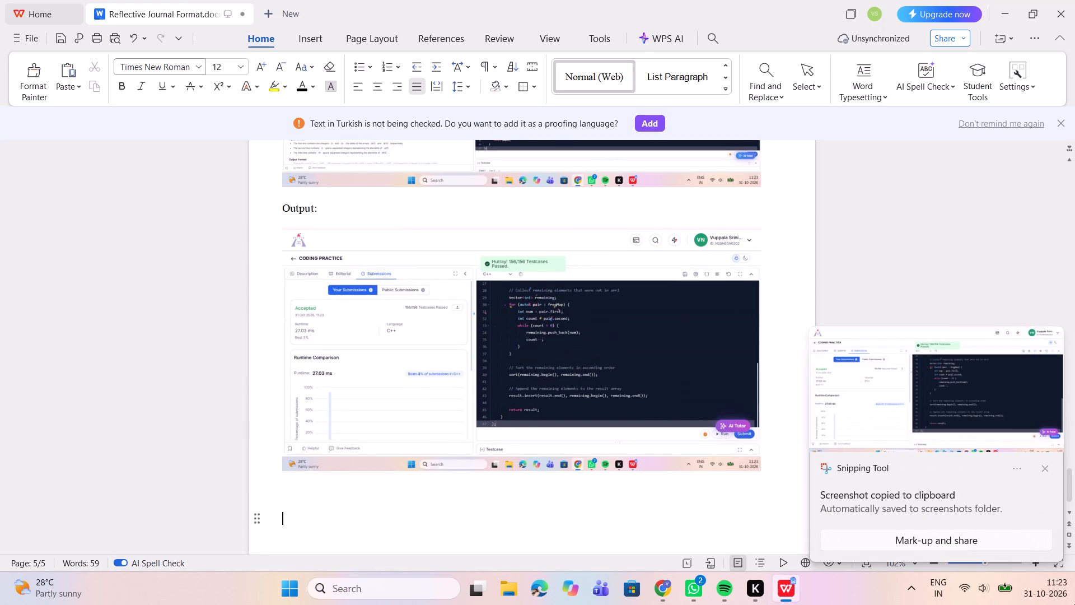
key("Return")
key("Return")
key("Return")
key("Return")
key("BackSpace")
key("BackSpace")
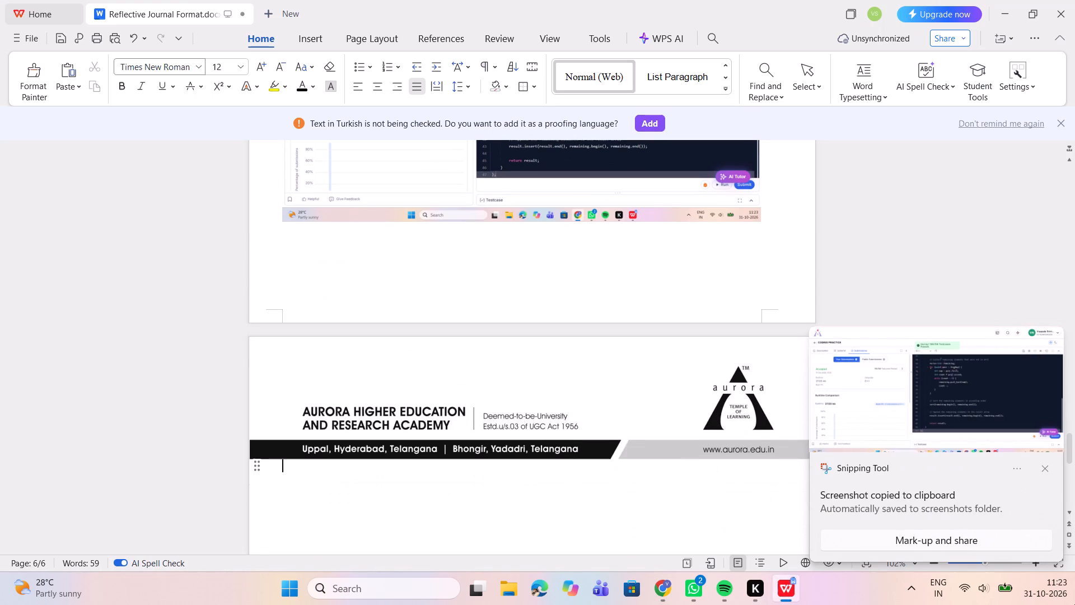
key("Return")
key("5")
type(".")
key("space")
Copy the title "Minimum Number of Balls in the Box" from the Coding Practice list in Chrome and paste it into item 5 in WPS.
key("alt+Tab")
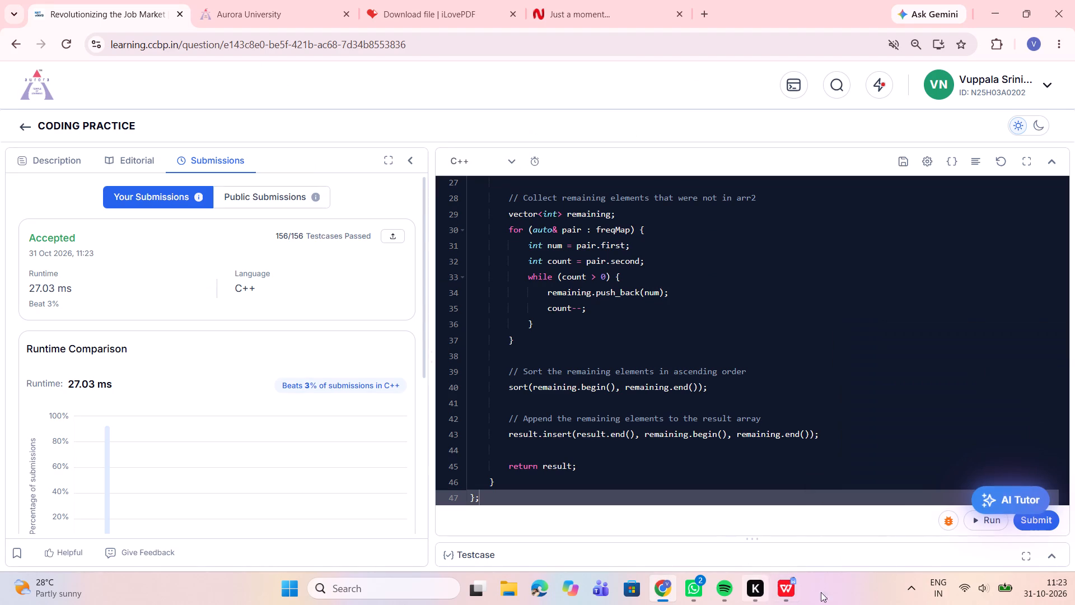
scroll(703, 438, "right", 9)
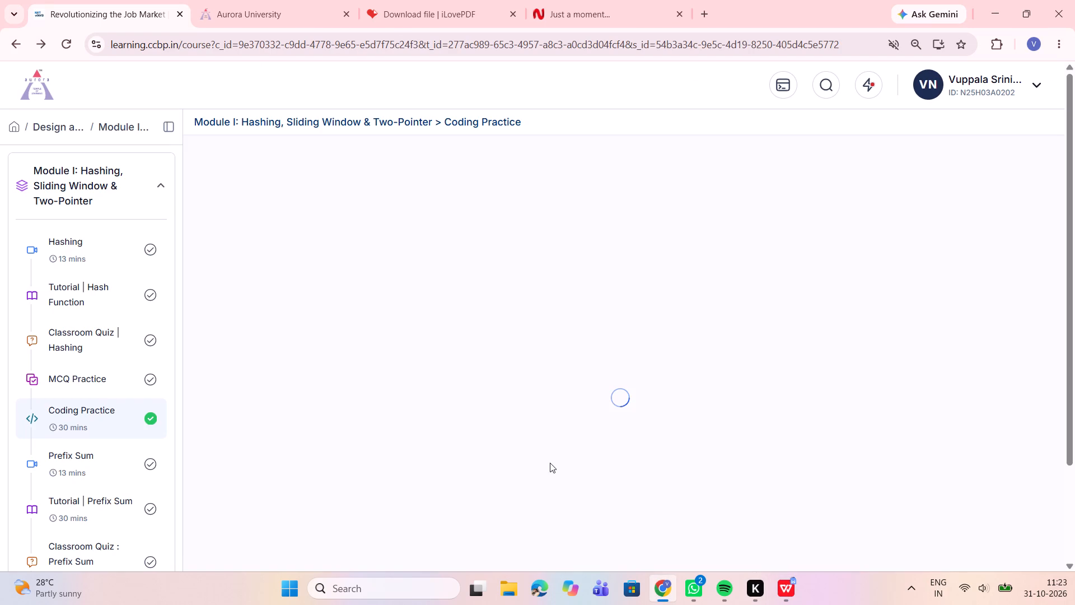
scroll(550, 463, "down", 4)
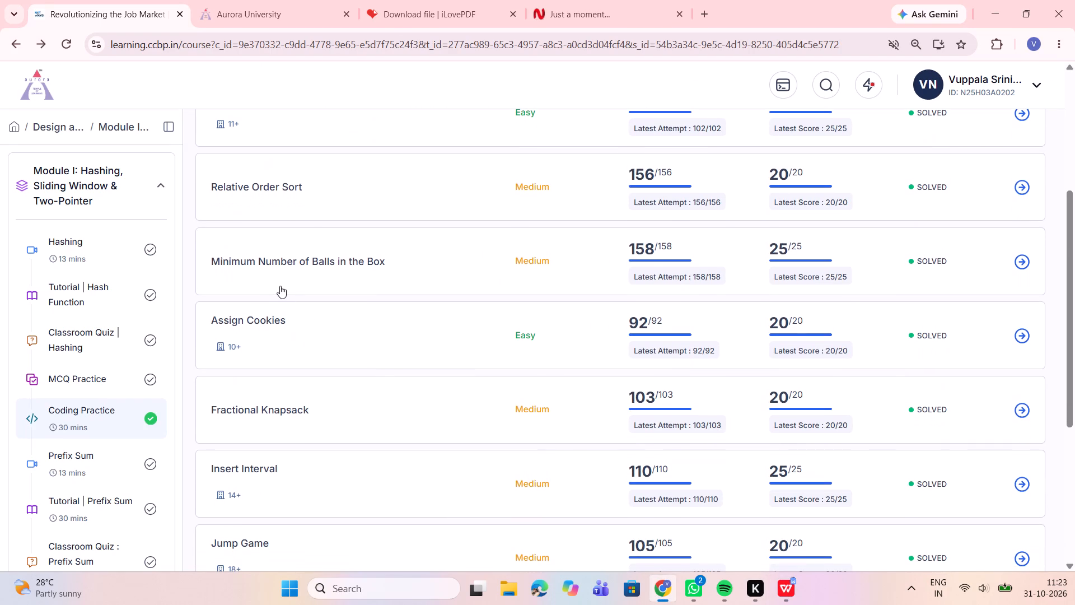
left_click(236, 261)
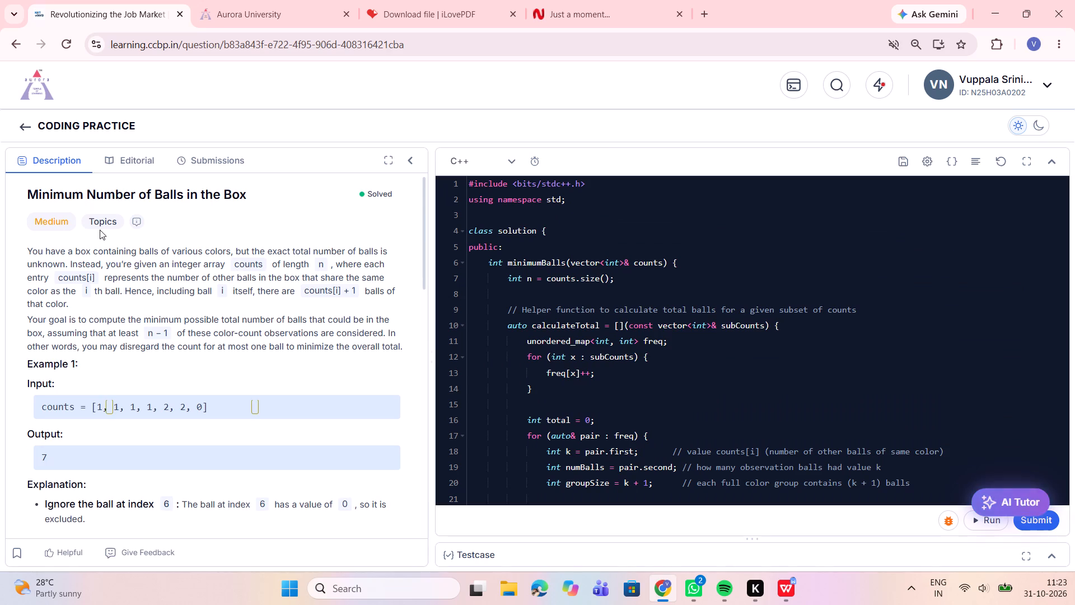
scroll(100, 230, "right", 7)
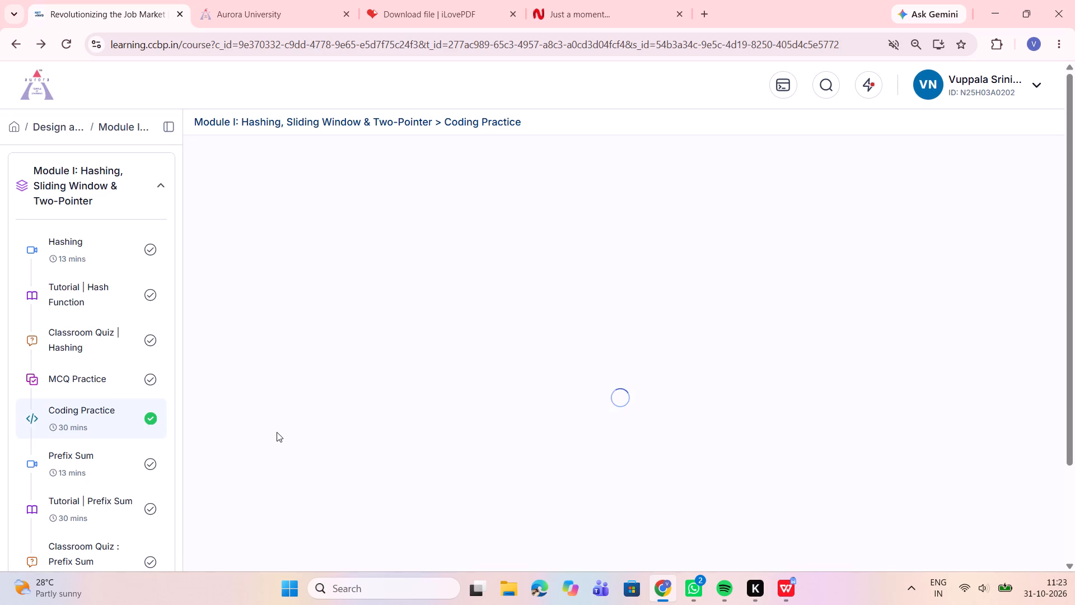
scroll(277, 432, "down", 3)
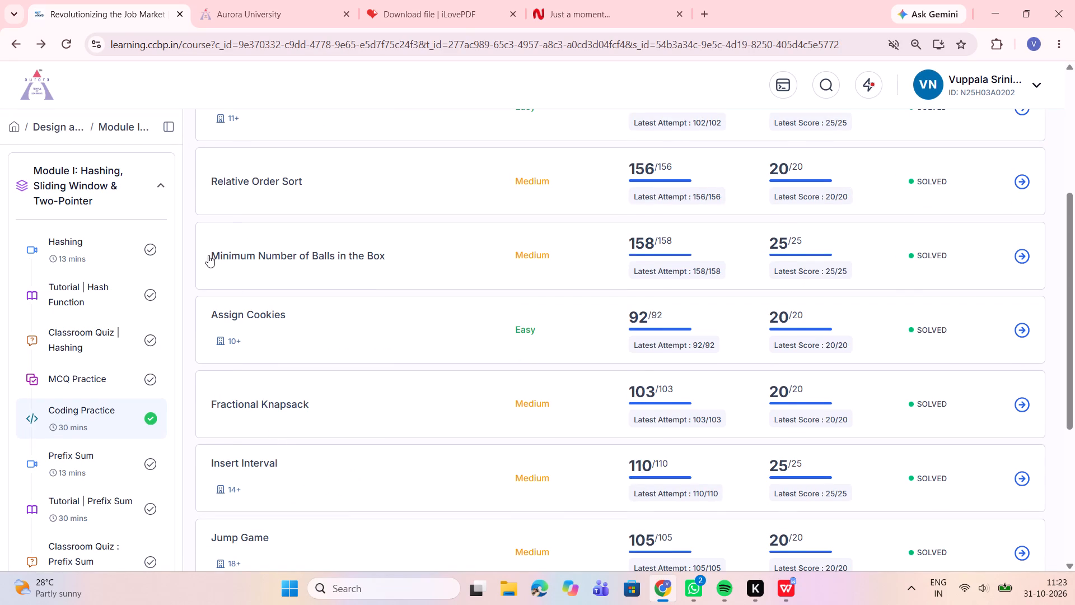
left_click_drag(208, 255, 412, 266)
key("ctrl+c")
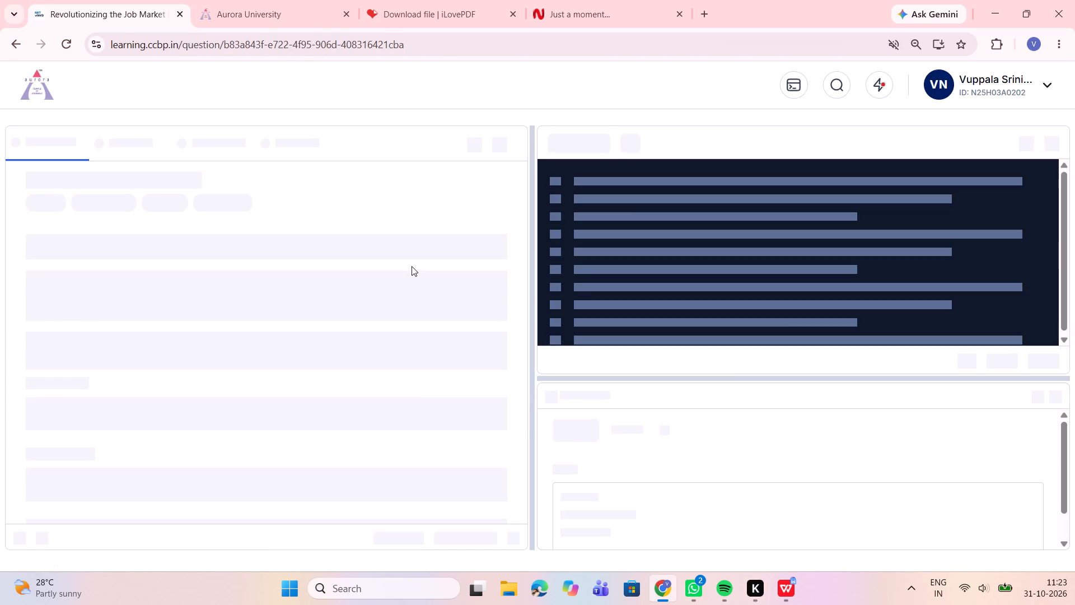
key("alt+Tab")
key("ctrl+v")
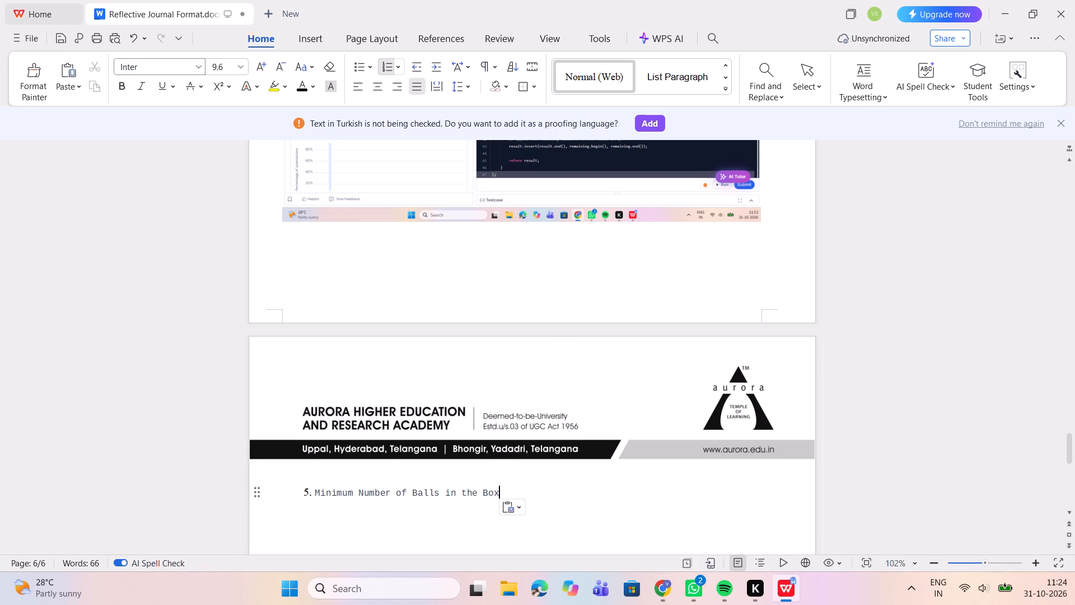
Format the item 5 title as bold Times New Roman, size 12, in black.
left_click_drag(312, 488, 554, 487)
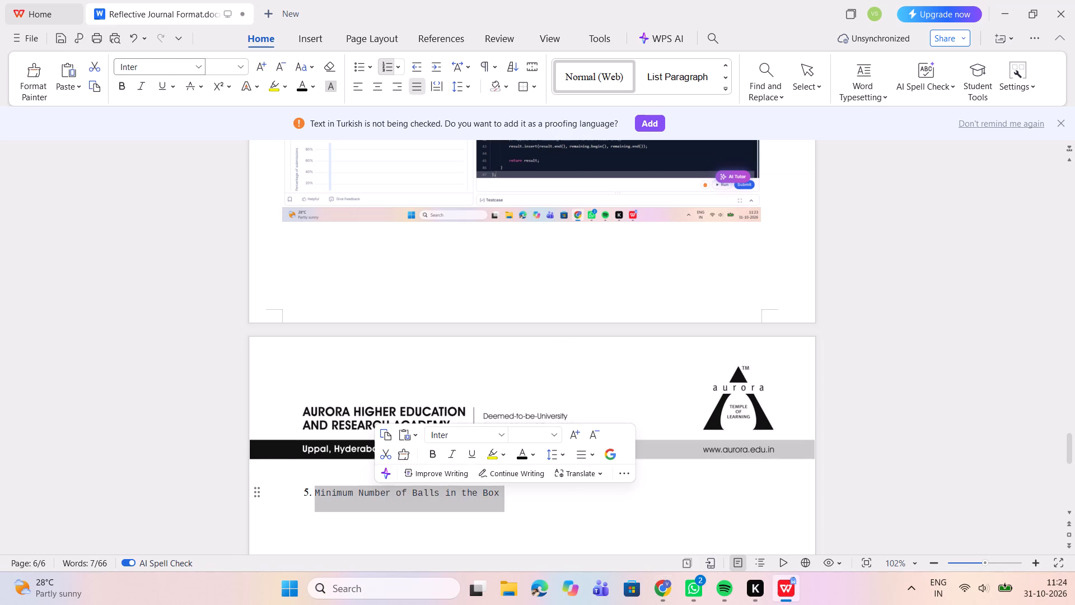
left_click(429, 452)
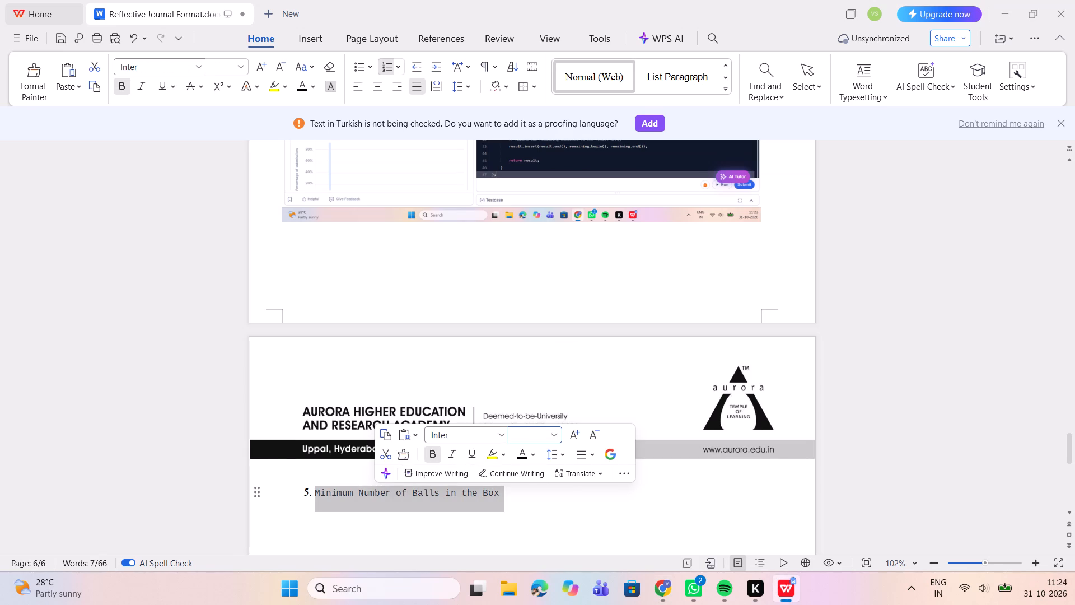
left_click(506, 435)
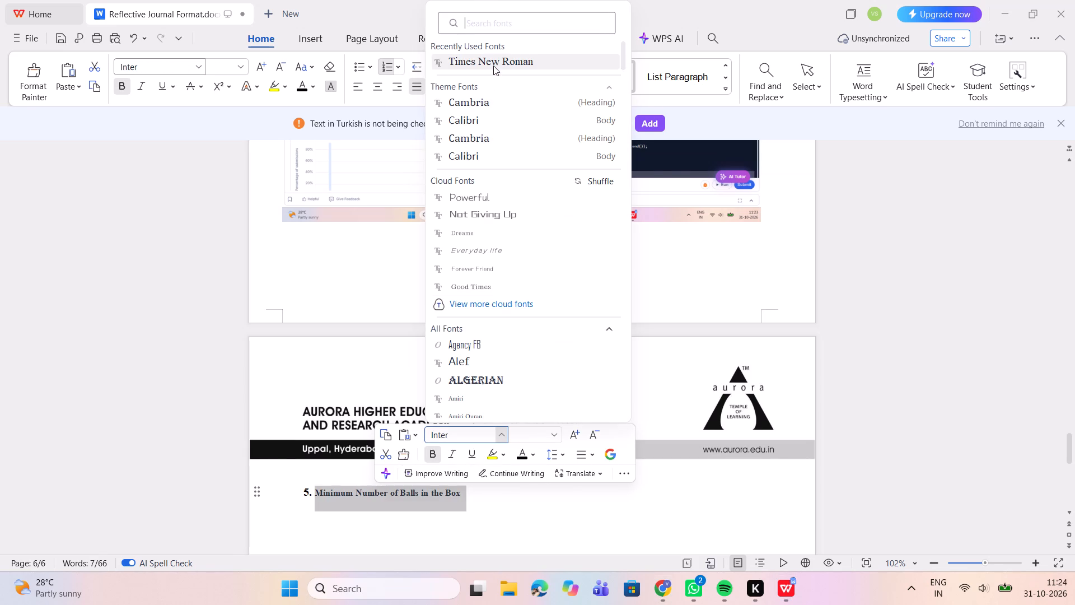
left_click(493, 66)
type("12")
key("Return")
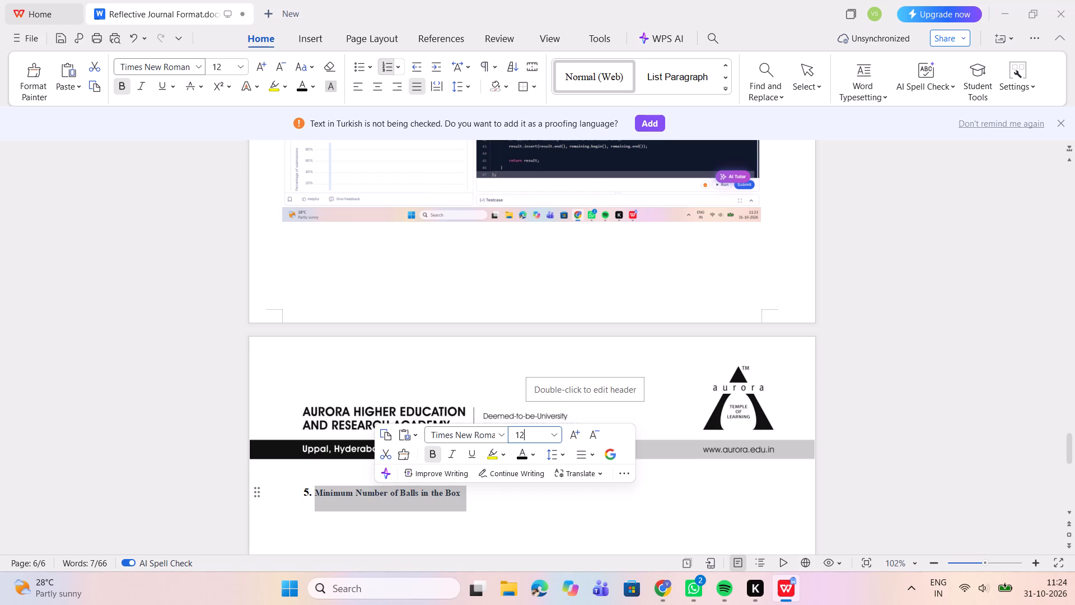
left_click(524, 450)
left_click(554, 490)
Start an unnumbered line below the "5. Minimum Number of Balls in the Box" heading.
key("Return")
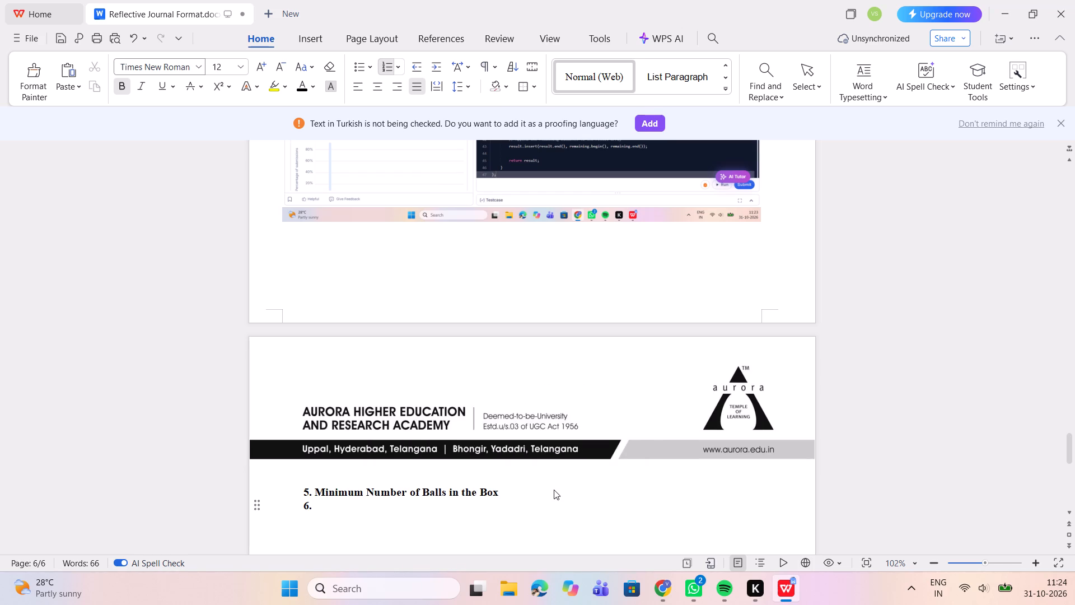
key("BackSpace")
key("BackSpace")
Screenshot the whole Minimum Number of Balls in the Box problem and C++ solution in Chrome at 50% zoom, and paste it under heading 5 in WPS.
key("alt+Tab")
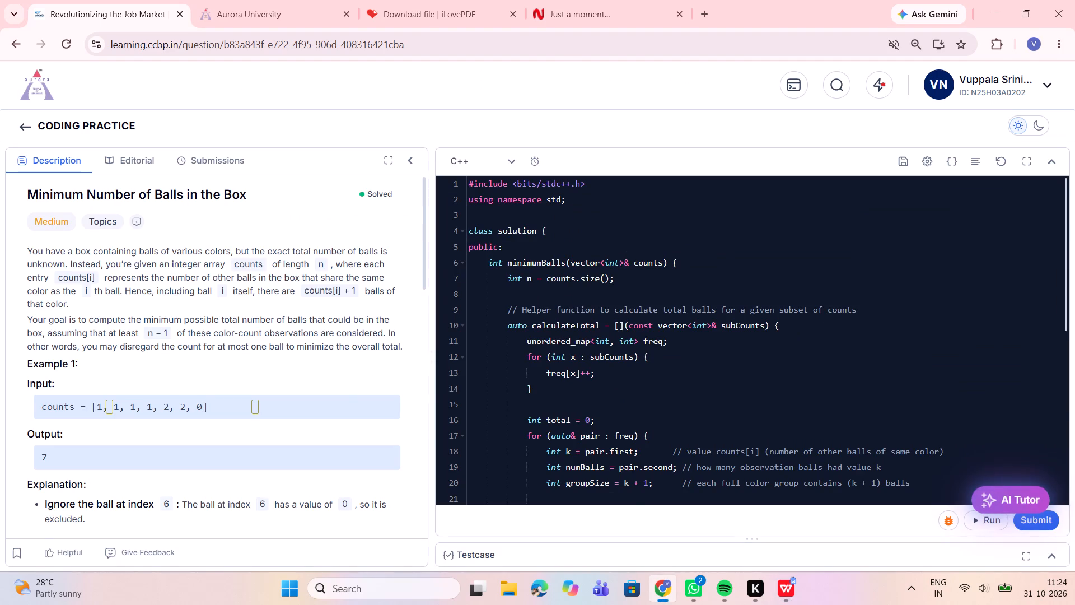
scroll(619, 339, "down", 9)
scroll(619, 339, "up", 12)
key("ctrl+minus")
key("ctrl+minus")
key("ctrl+minus")
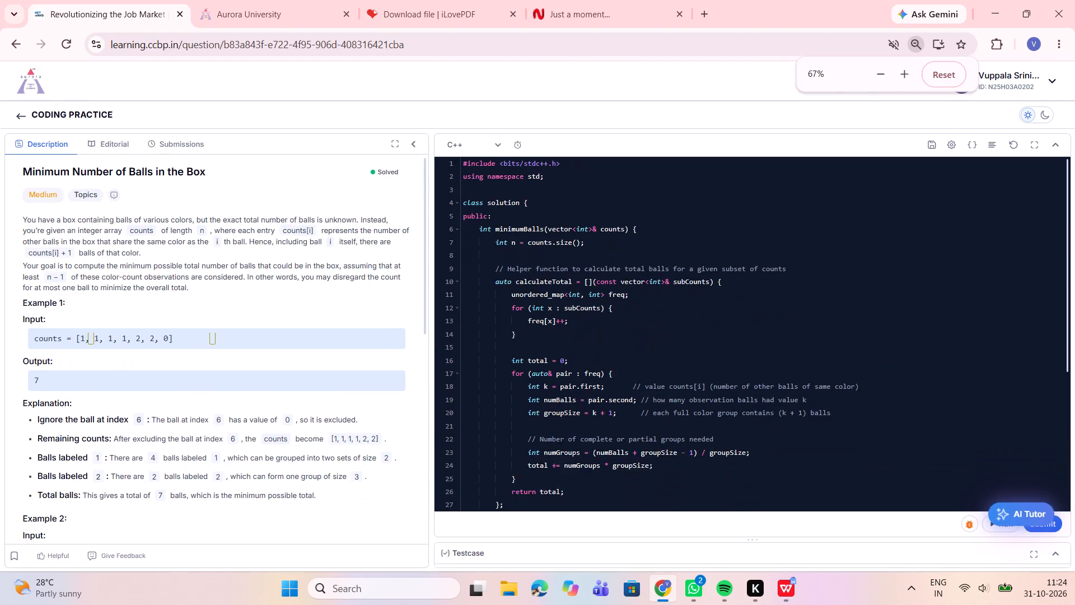
scroll(619, 339, "down", 8)
scroll(619, 339, "up", 10)
key("ctrl+minus")
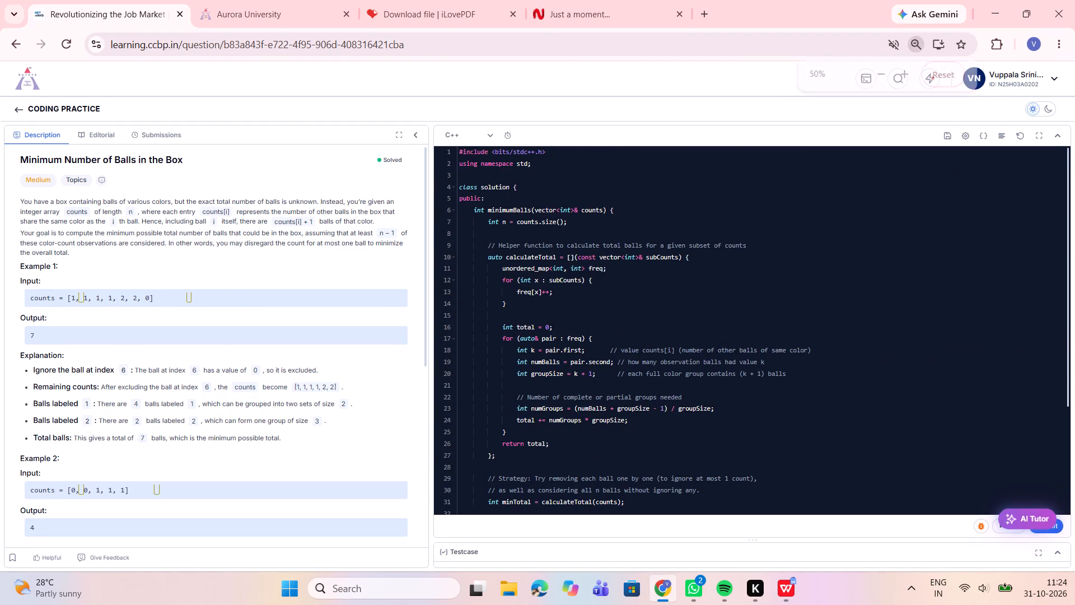
scroll(619, 339, "down", 2)
scroll(619, 339, "up", 3)
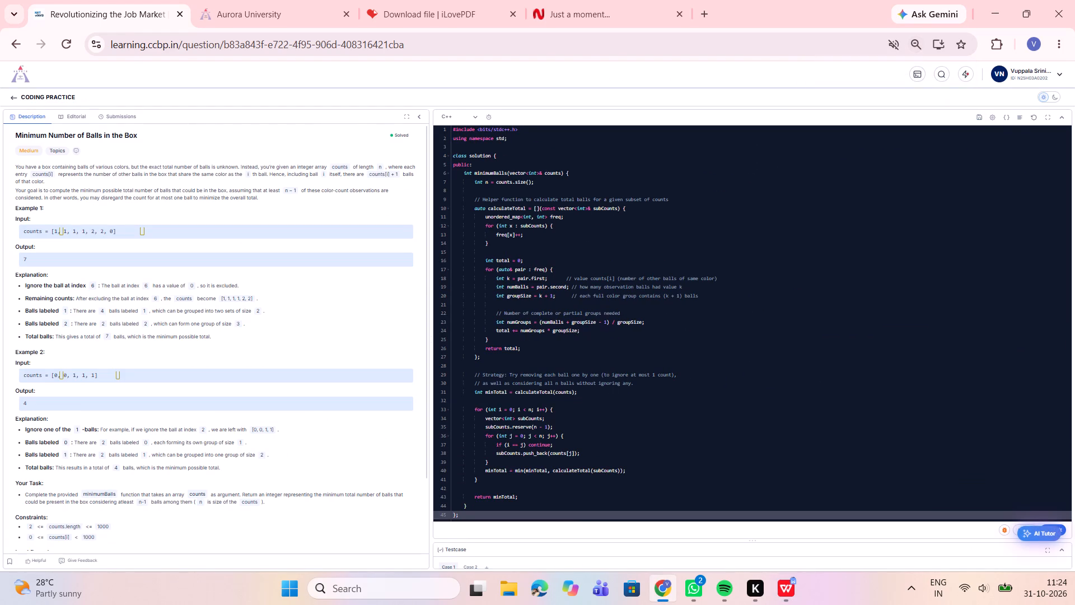
key("shift+super+s")
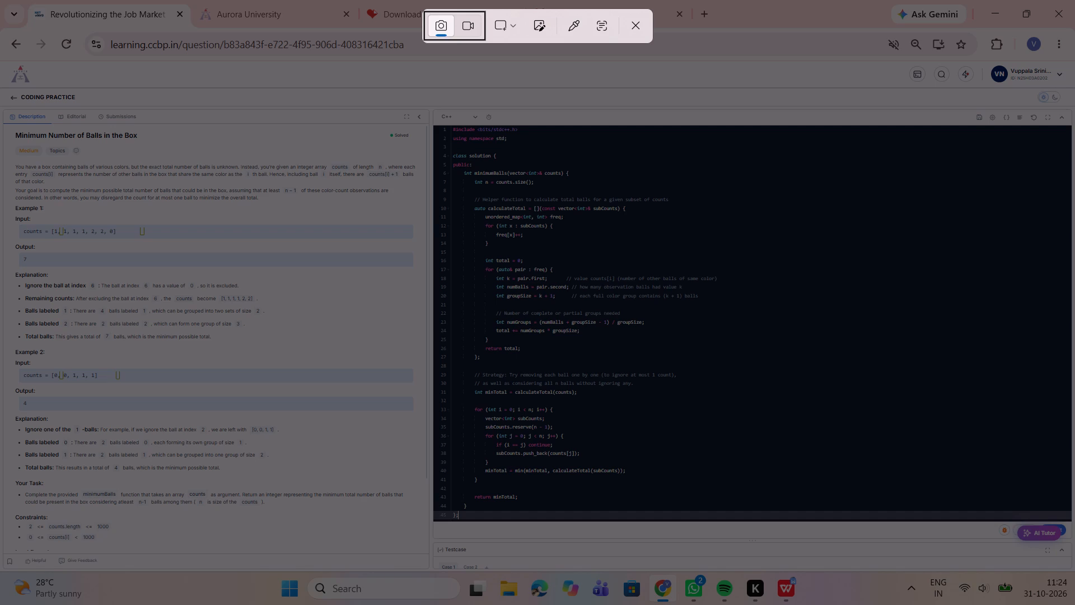
left_click_drag(1, 59, 1074, 604)
key("alt+Tab")
key("ctrl+v")
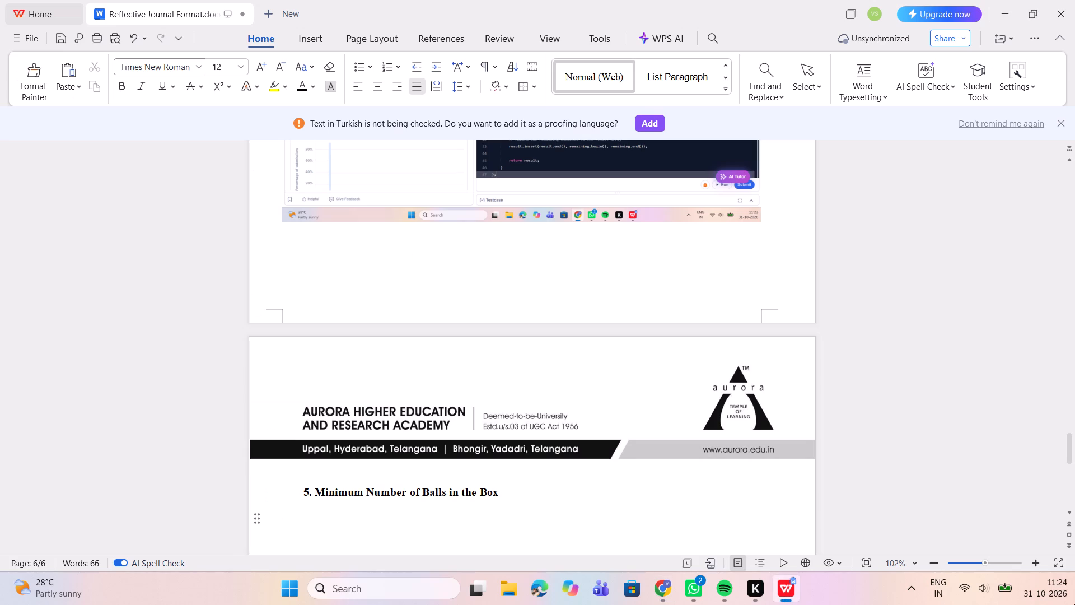
key("ctrl+v")
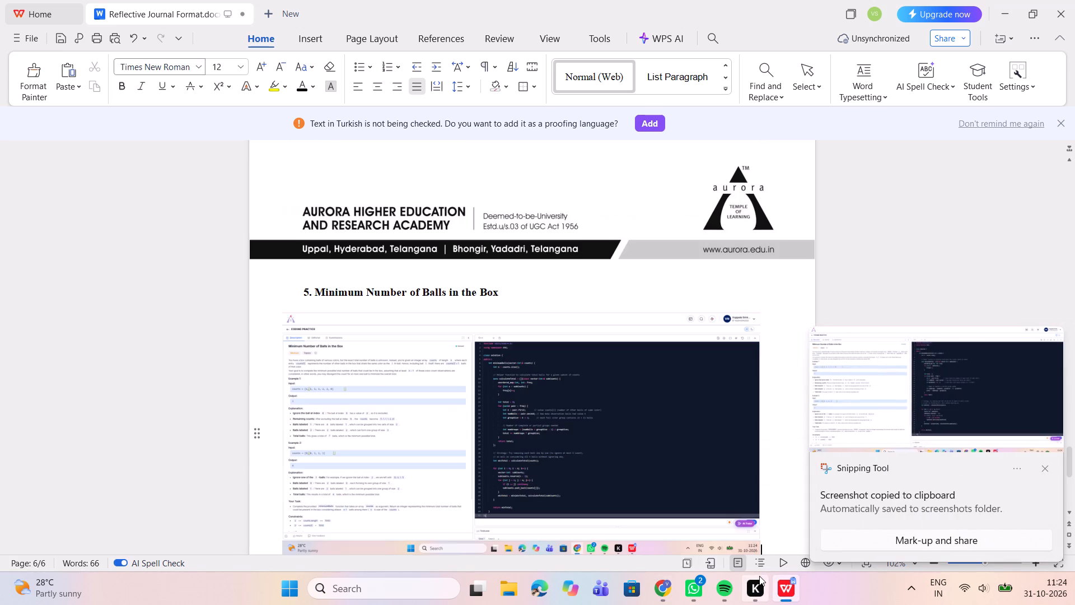
Add the label "Output:" below the solution screenshot and start an empty line under it.
key("Return")
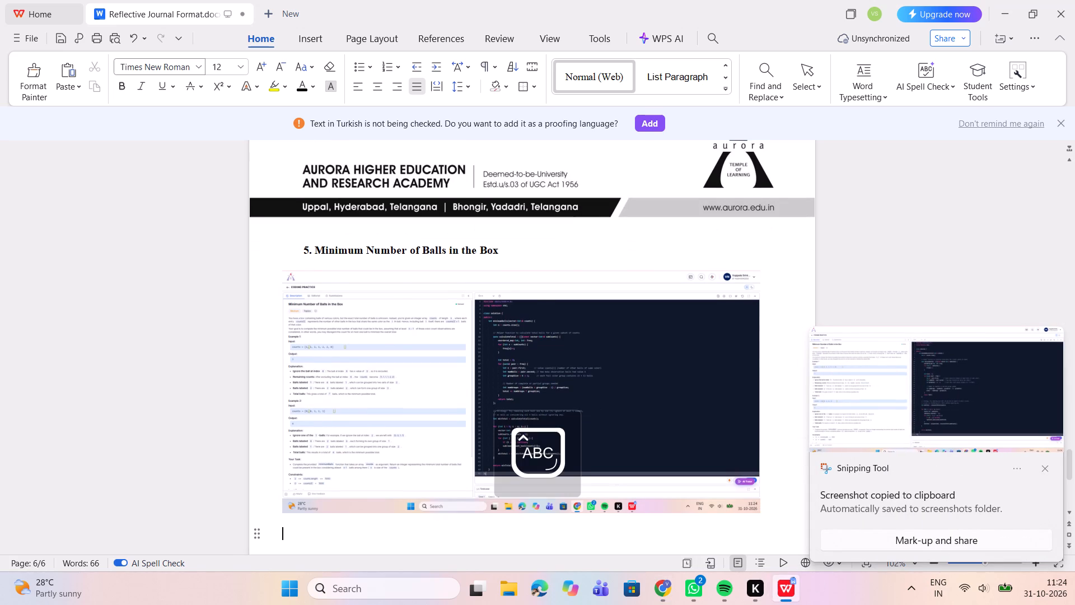
type("ut[")
key("BackSpace")
type("put:")
key("Return")
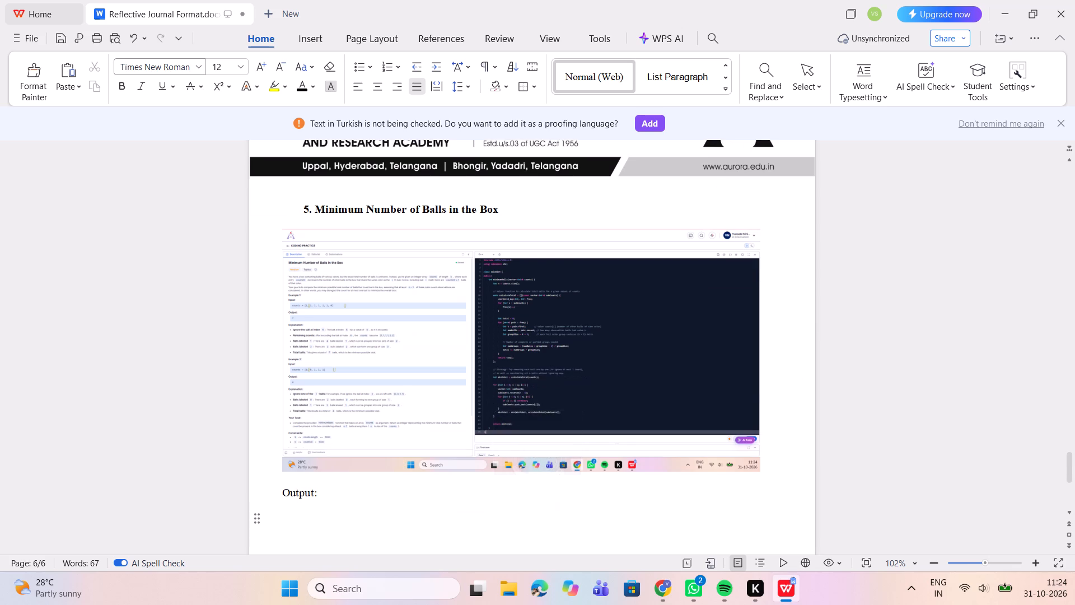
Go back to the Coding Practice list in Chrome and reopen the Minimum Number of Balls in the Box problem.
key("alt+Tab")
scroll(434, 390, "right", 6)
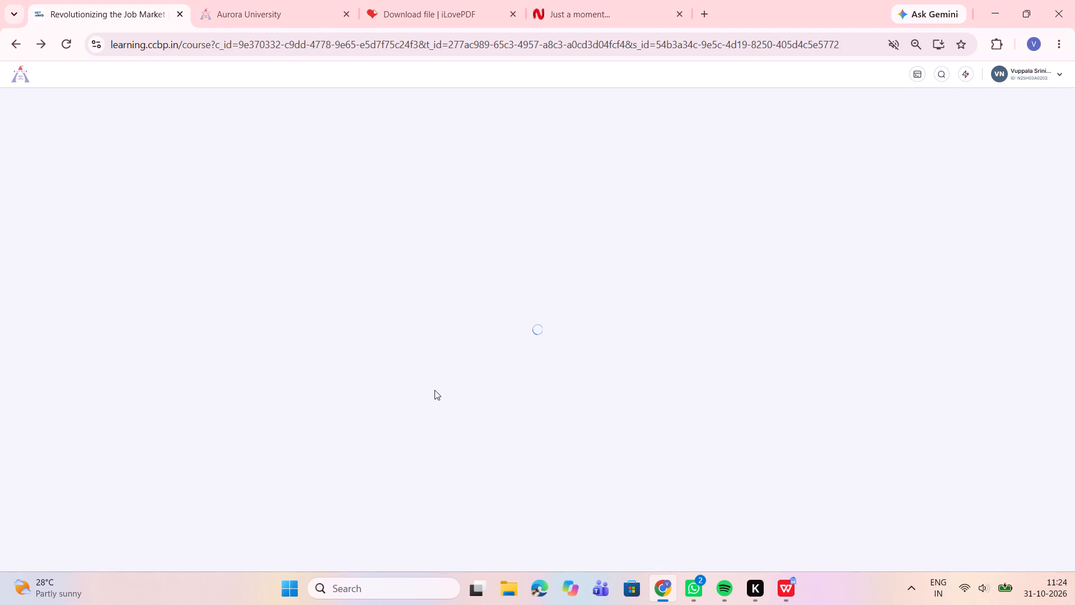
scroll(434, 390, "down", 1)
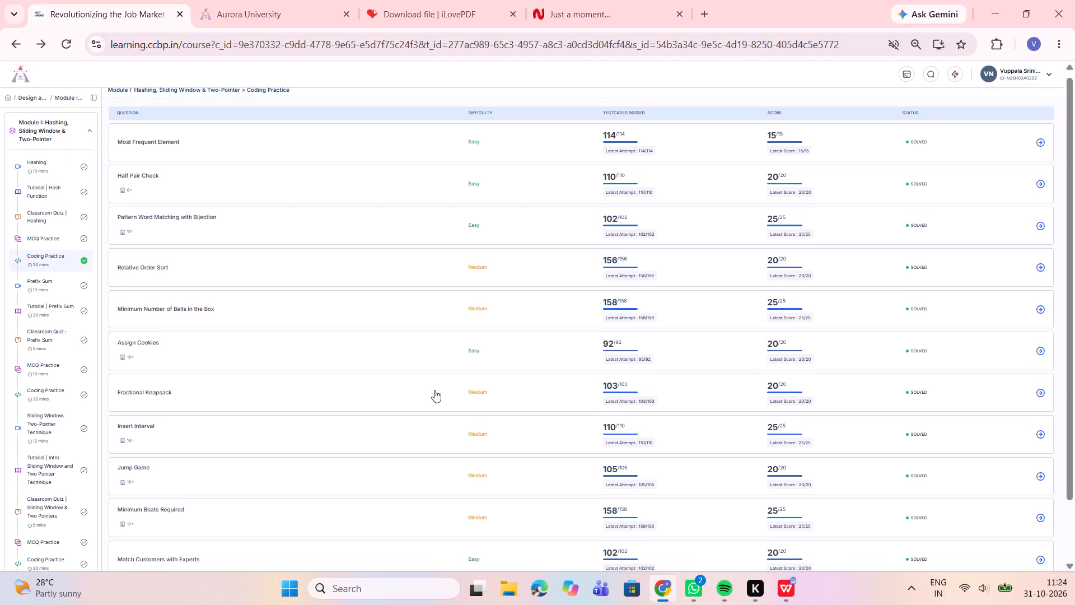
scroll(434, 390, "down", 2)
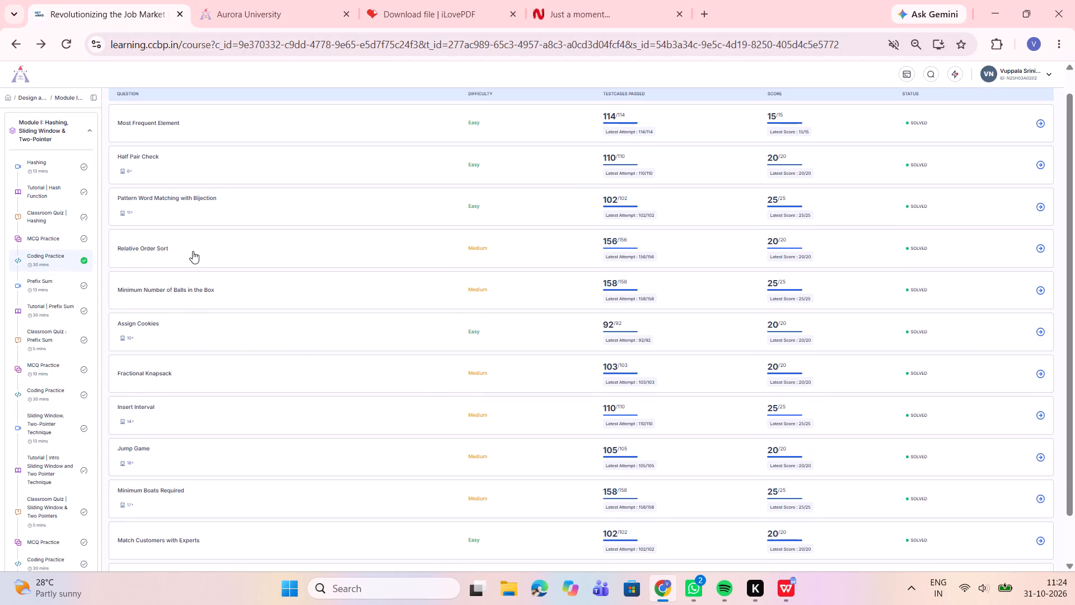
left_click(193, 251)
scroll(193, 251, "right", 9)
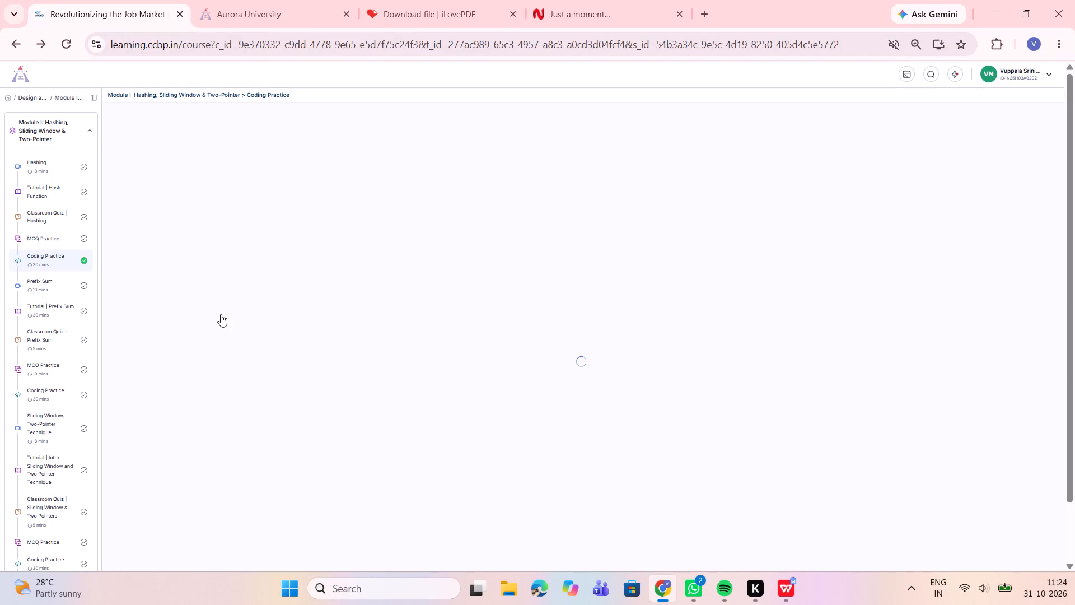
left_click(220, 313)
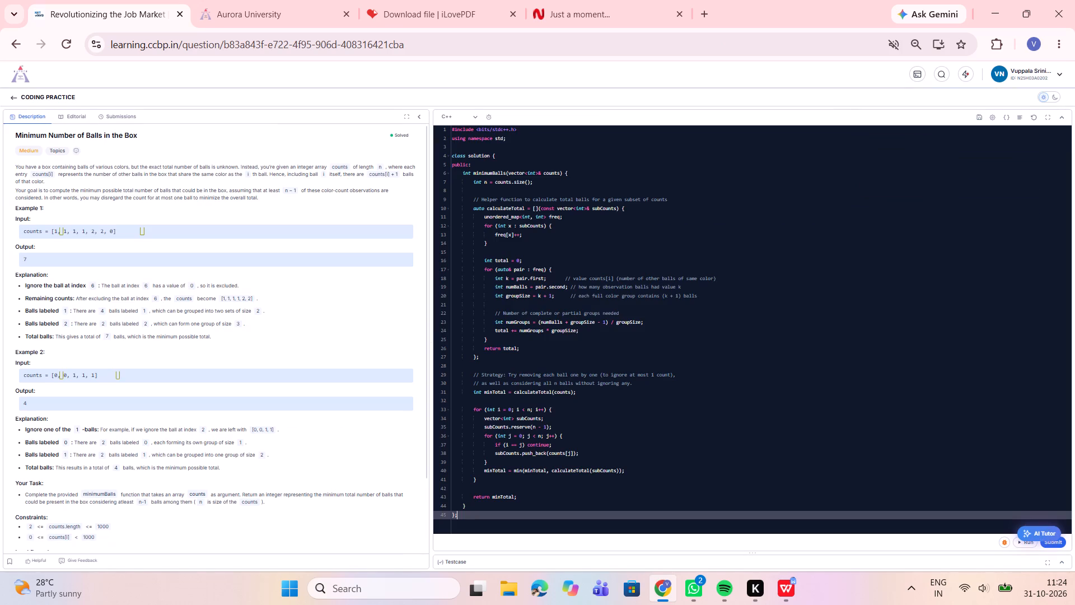
Enlarge the problem page to 80% zoom and submit the C++ solution for Minimum Number of Balls in the Box.
key("ctrl+plus")
key("ctrl+plus")
key("ctrl+plus")
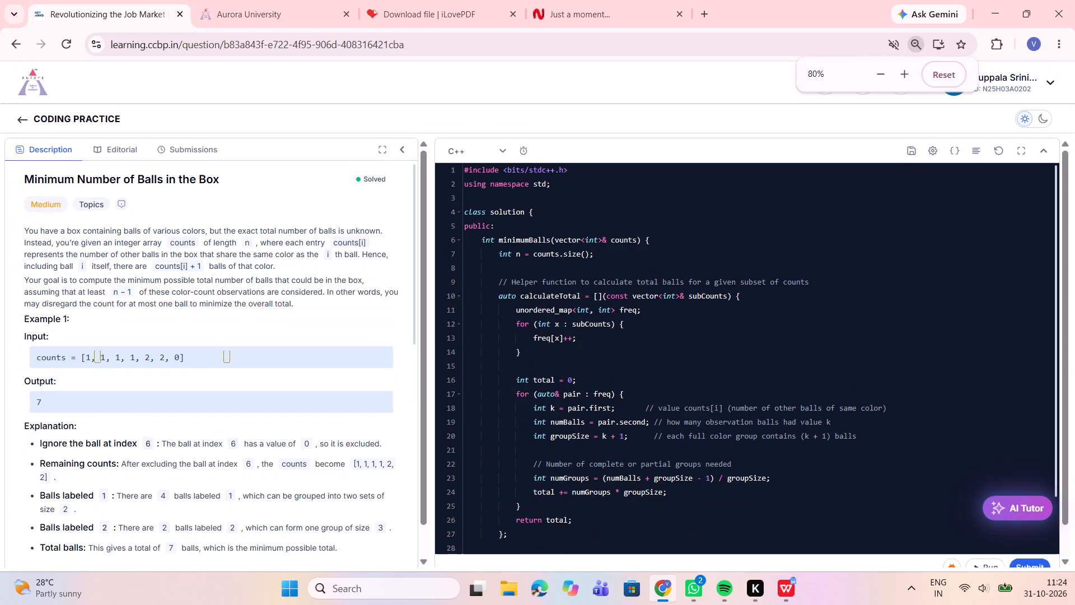
left_click(1041, 530)
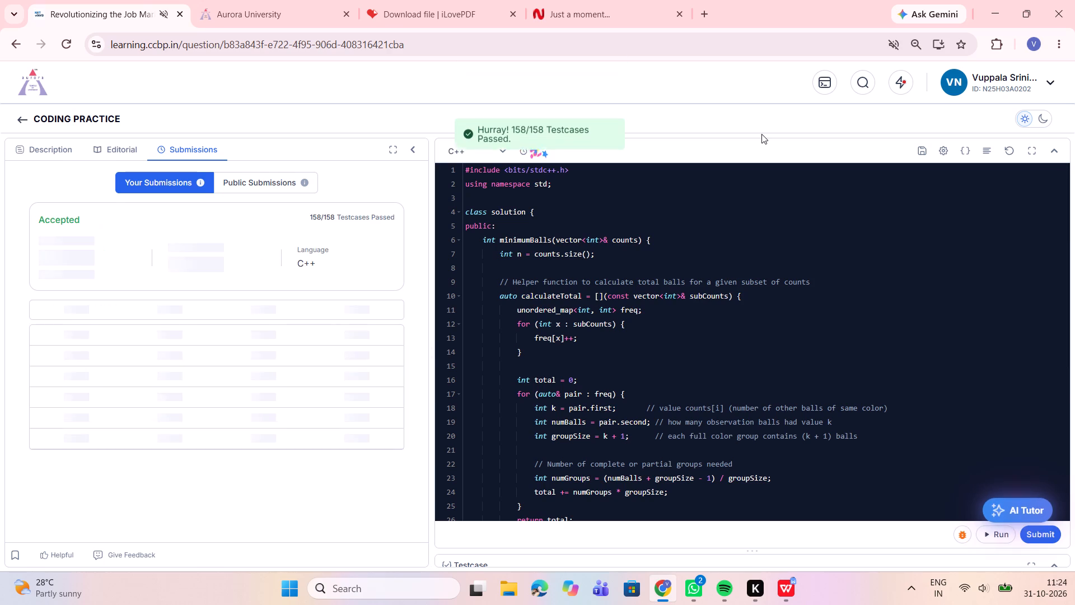
Screenshot the submission result page in Chrome and paste it under item 5's "Output:" label in WPS.
key("shift+super+s")
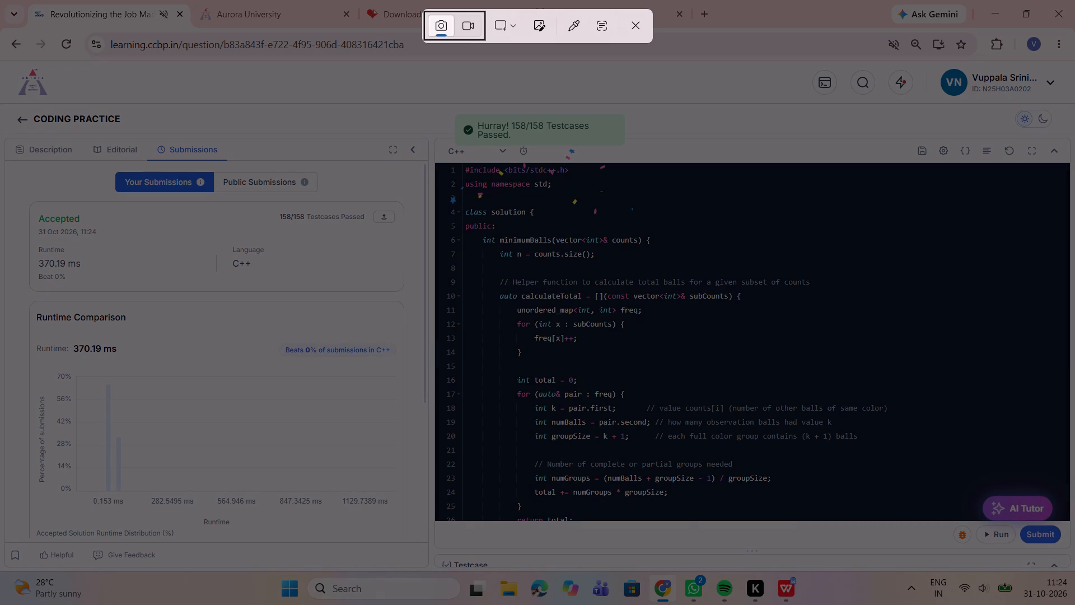
left_click_drag(0, 61, 1074, 604)
key("alt+Tab")
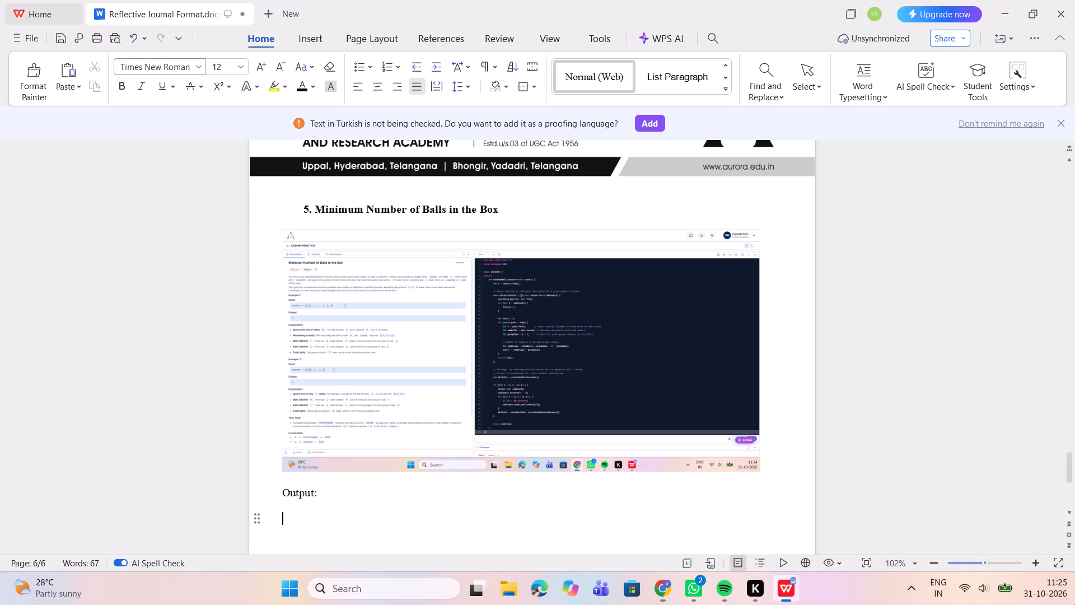
key("ctrl+v")
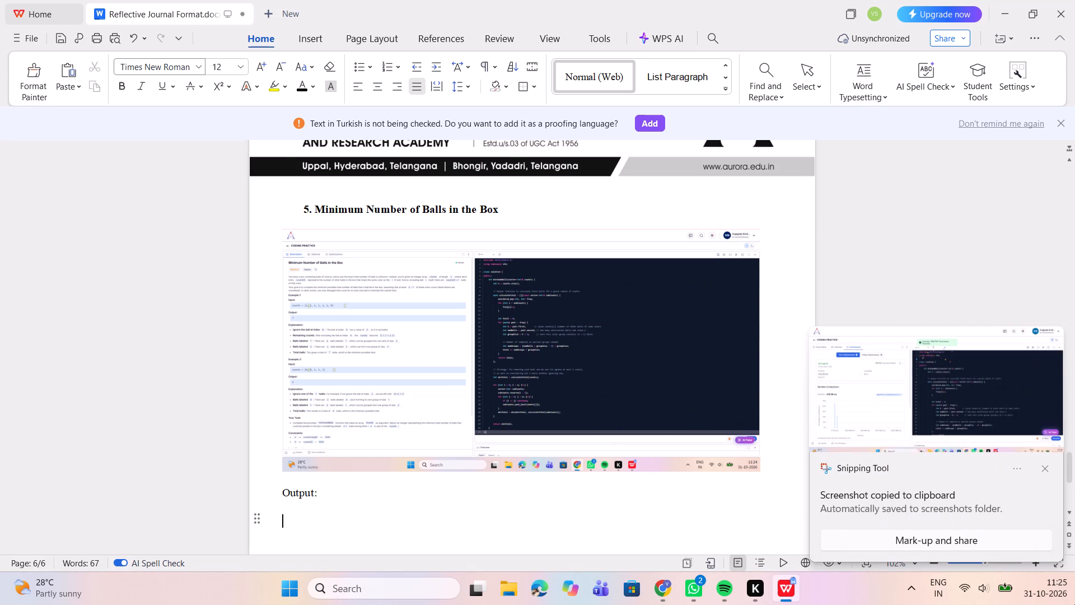
key("ctrl+v")
Add blank lines after the output screenshot to reach a new page and start item "6." below its letterhead.
key("Return")
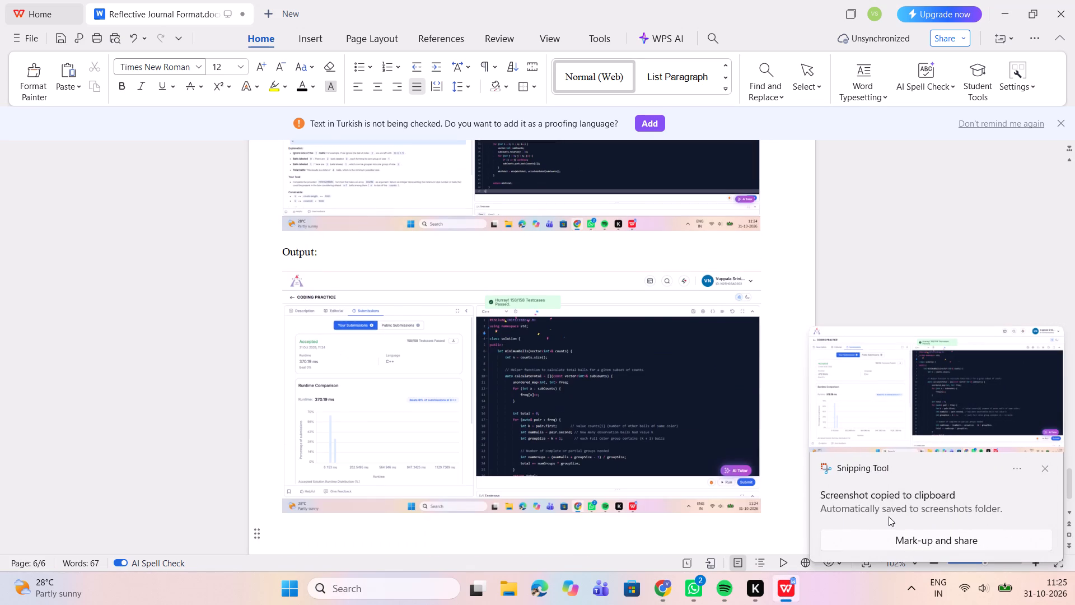
key("Return")
key("Return")
key("Return")
key("Return")
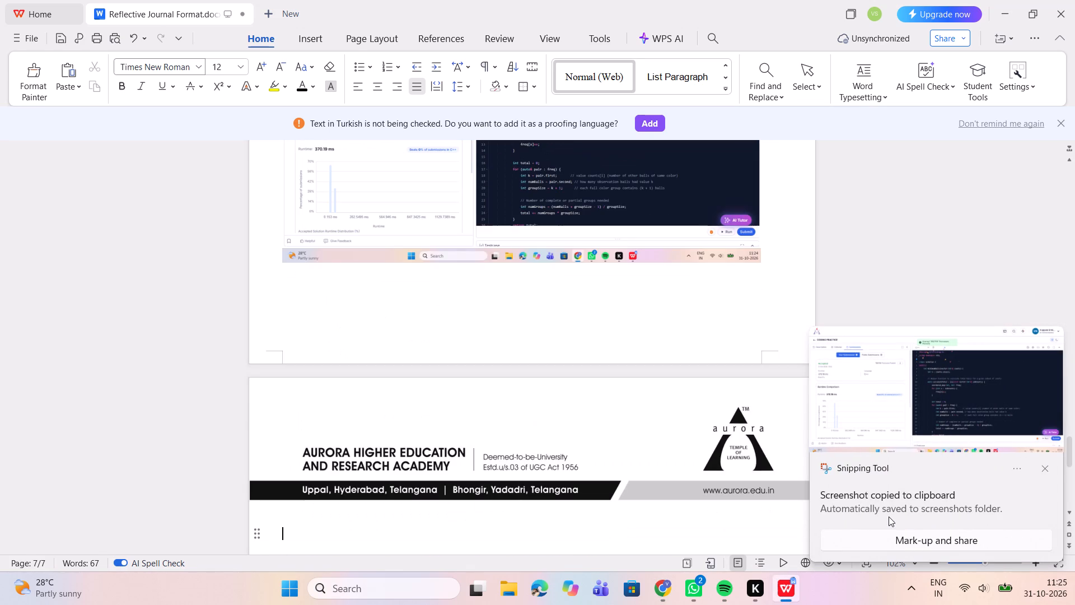
key("alt+Tab")
key("alt+Tab")
type("6.")
key("space")
Copy the title "Assign Cookies" from the Coding Practice list in Chrome and paste it into item 6 in WPS.
key("alt+Tab")
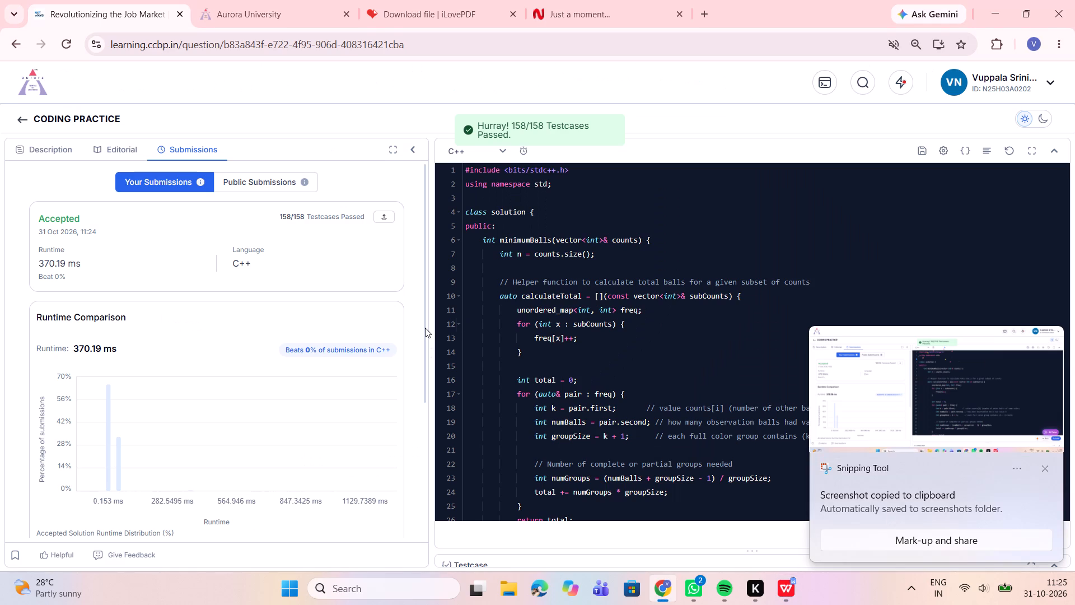
scroll(425, 328, "right", 8)
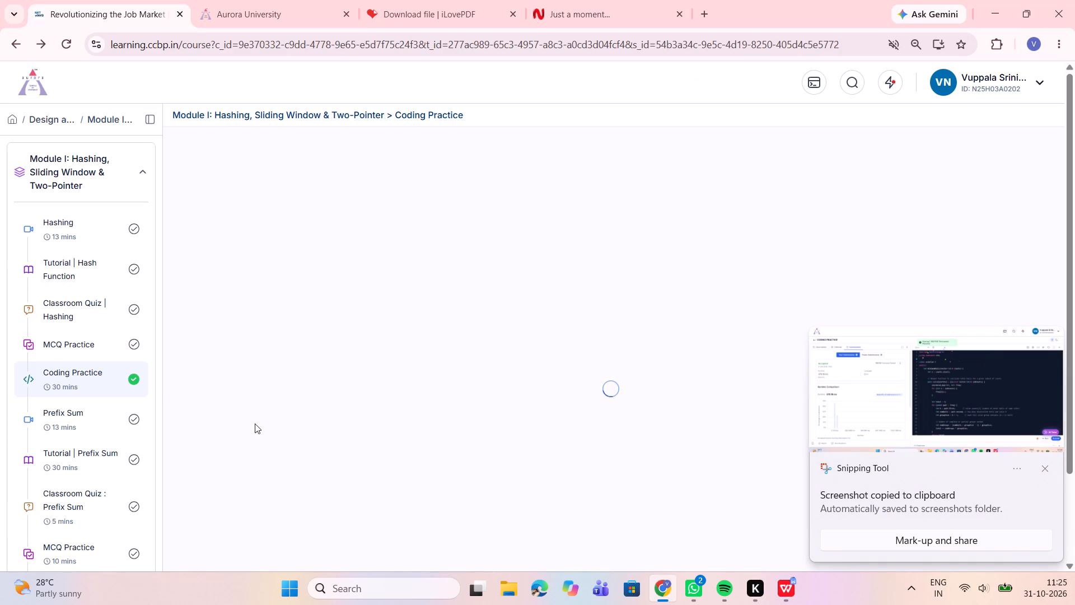
scroll(255, 424, "down", 2)
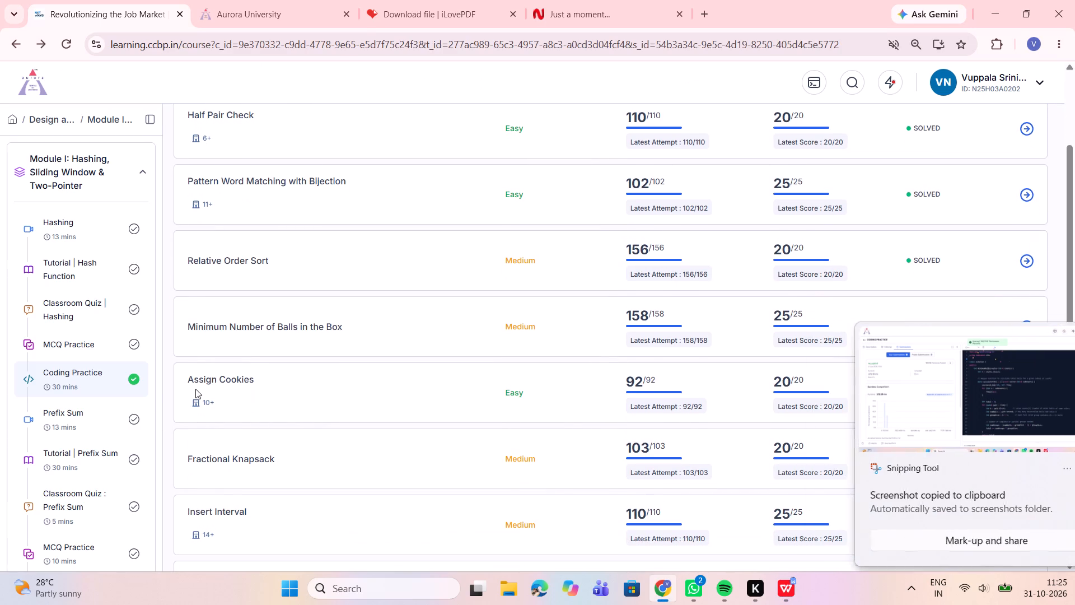
left_click_drag(187, 376, 298, 369)
key("ctrl+c")
key("alt+Tab")
key("ctrl+v")
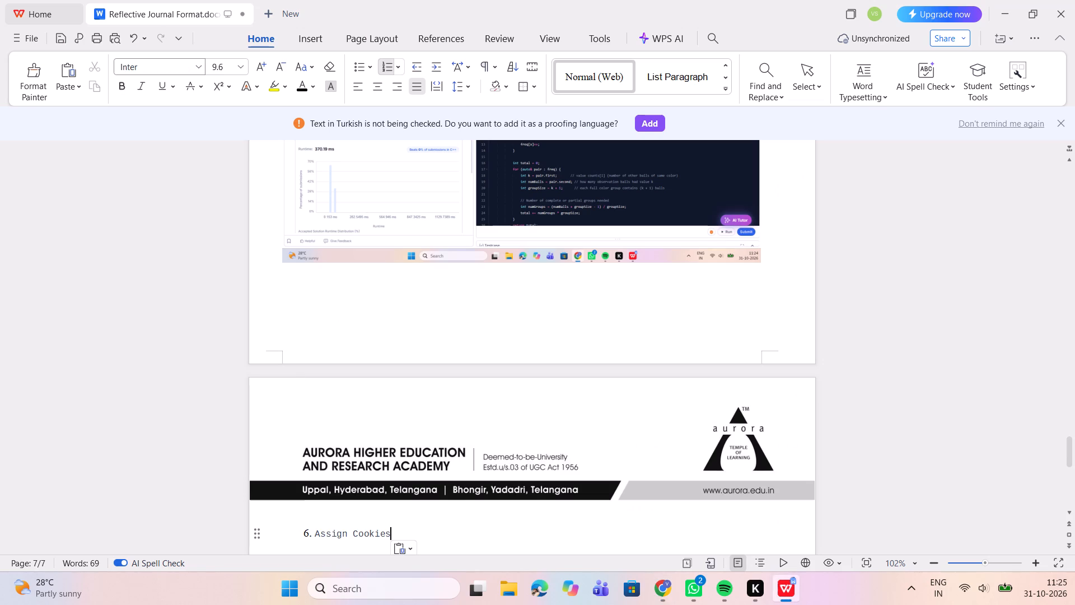
Format the item 6 title as bold Times New Roman, size 12, in black, and place the cursor at its end.
left_click(305, 531)
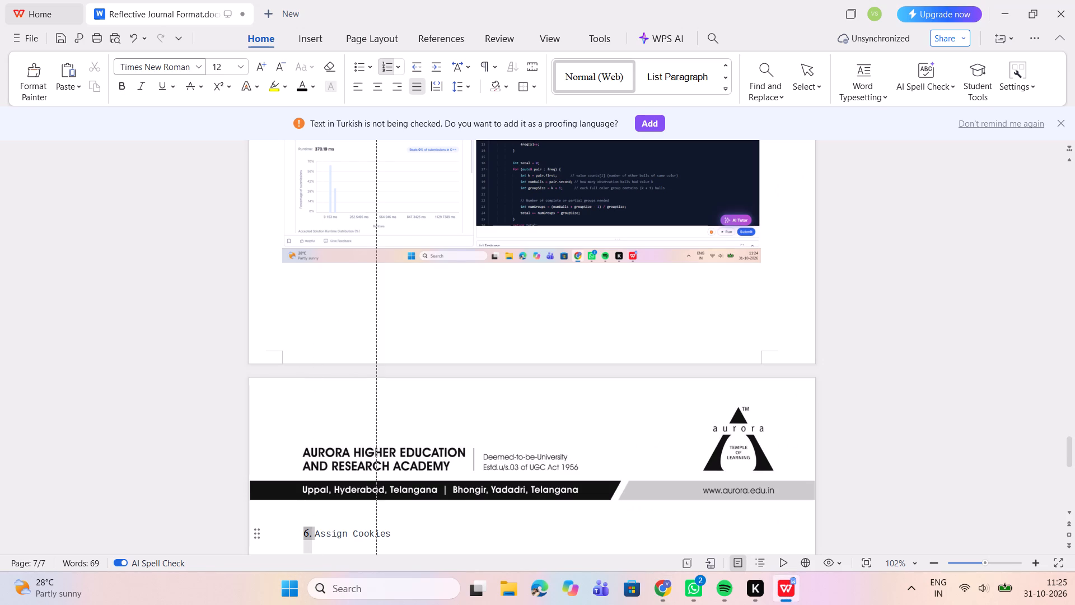
left_click_drag(316, 537, 468, 531)
left_click(362, 483)
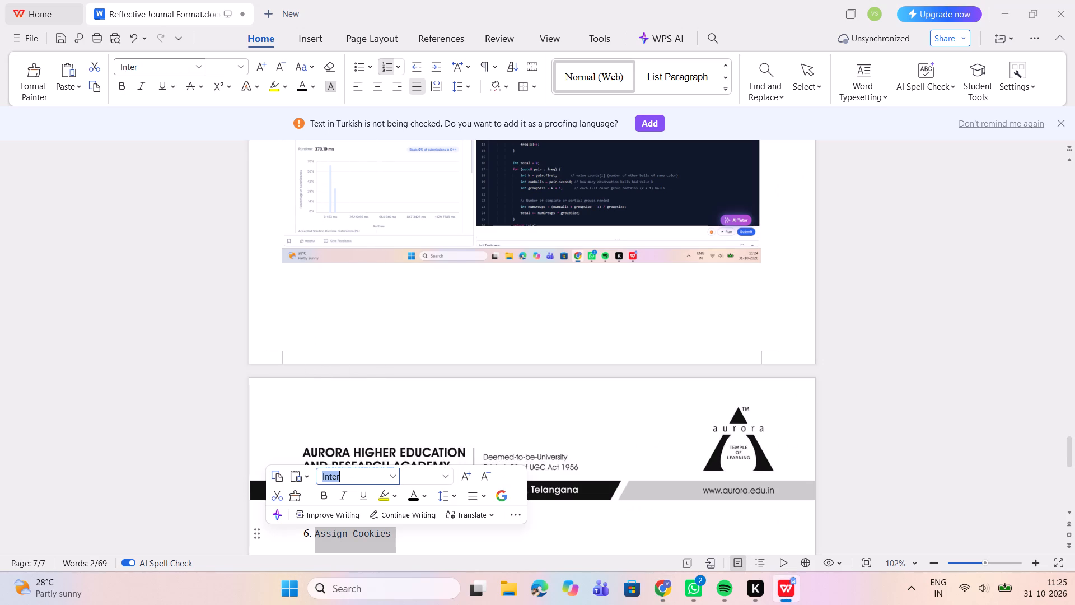
left_click(395, 477)
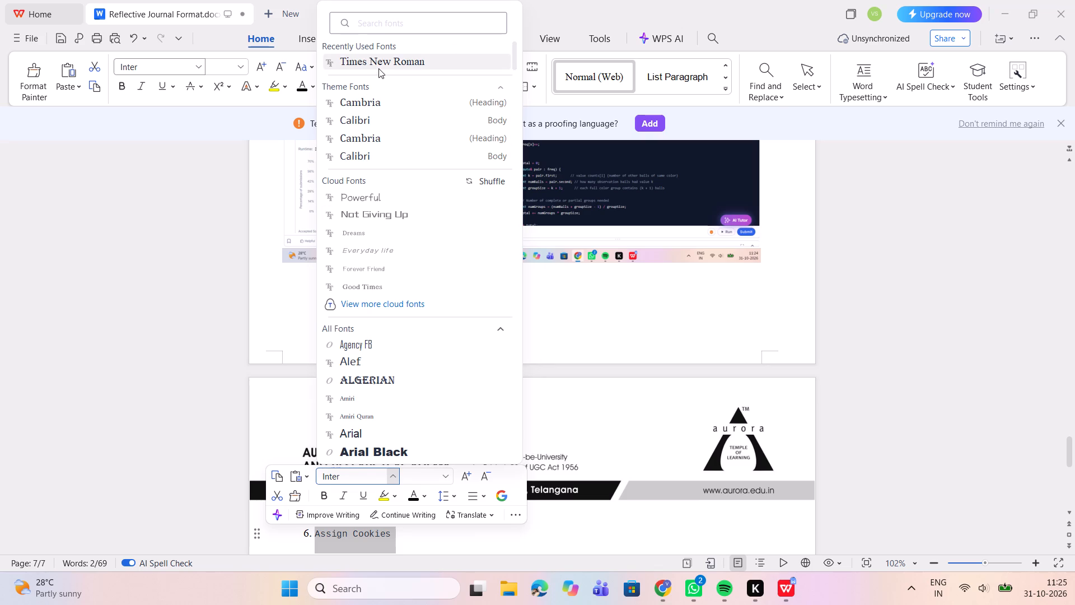
left_click(377, 61)
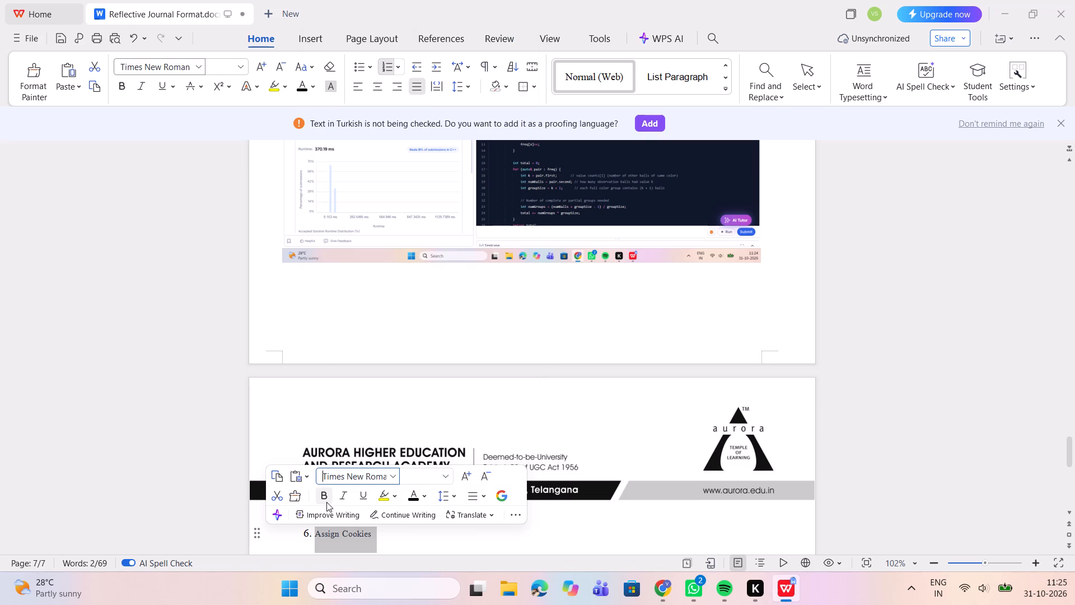
left_click(326, 502)
left_click(419, 471)
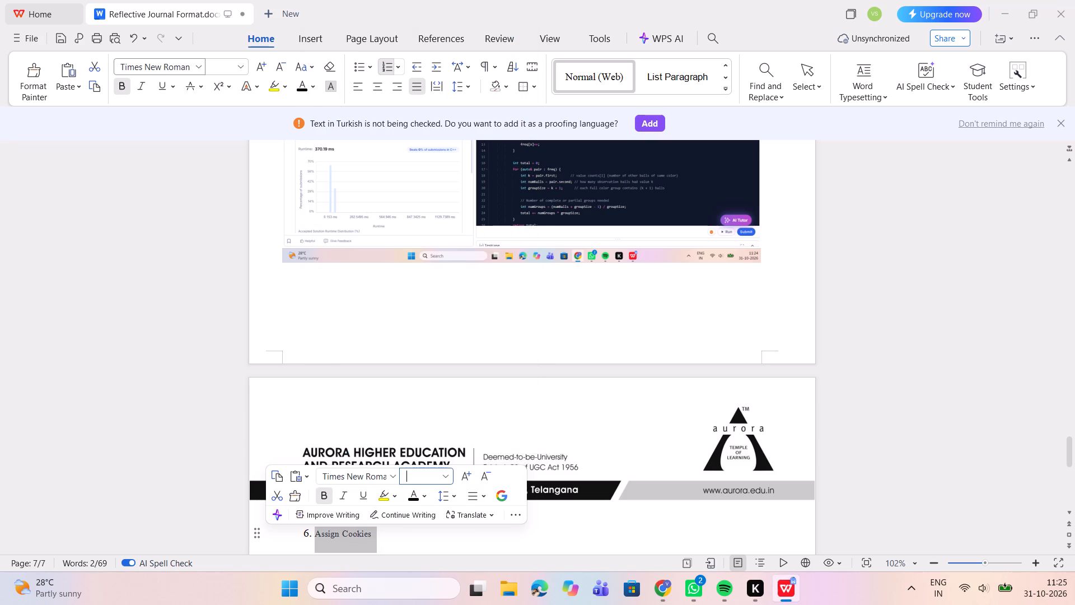
type("12")
key("Return")
left_click(412, 495)
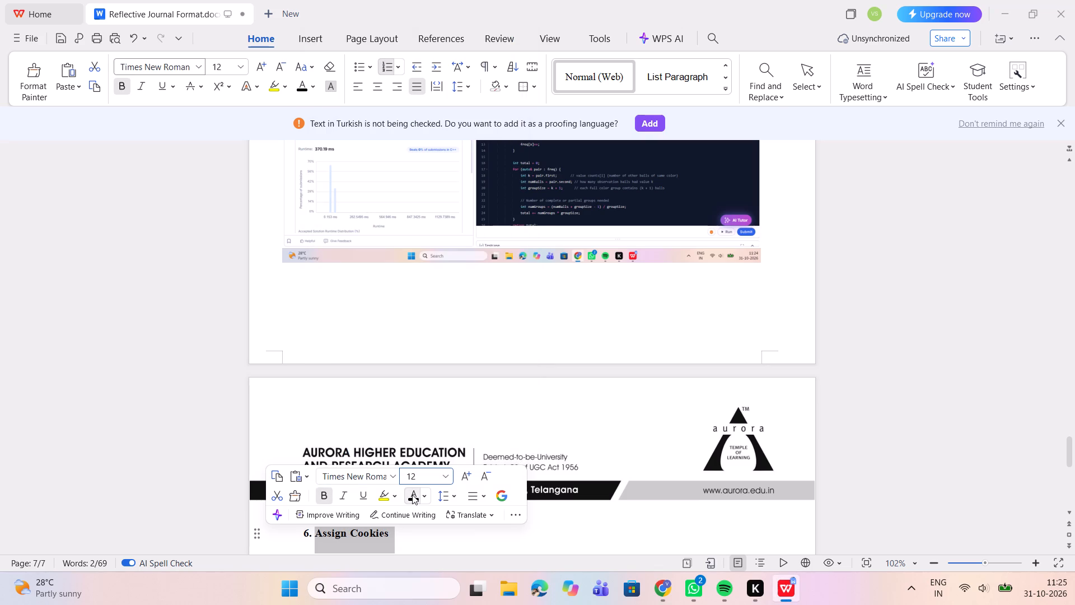
left_click(494, 565)
scroll(441, 525, "down", 7)
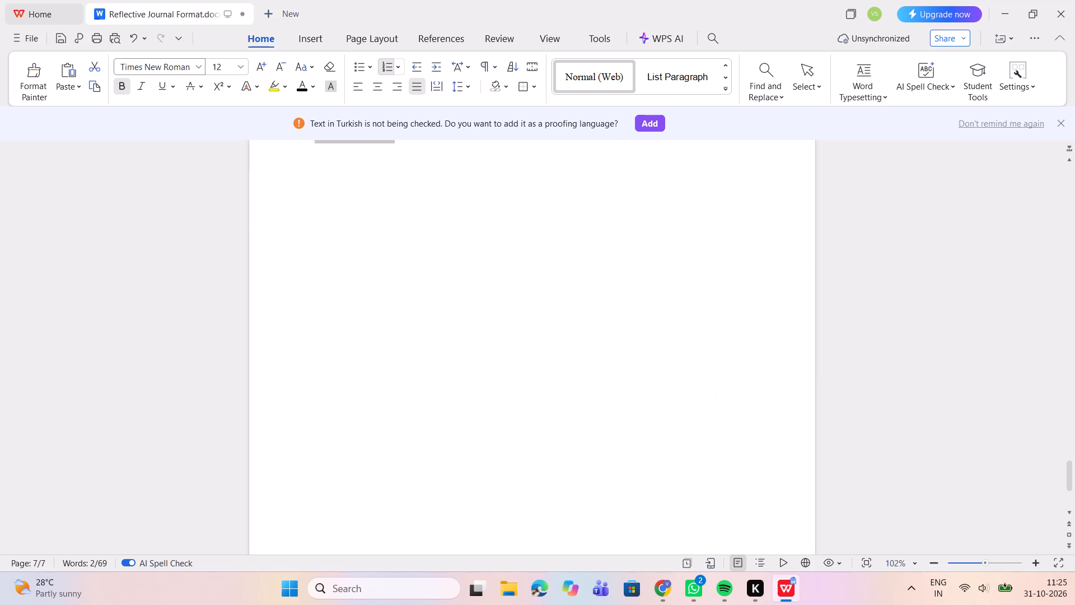
scroll(441, 525, "up", 2)
left_click(403, 170)
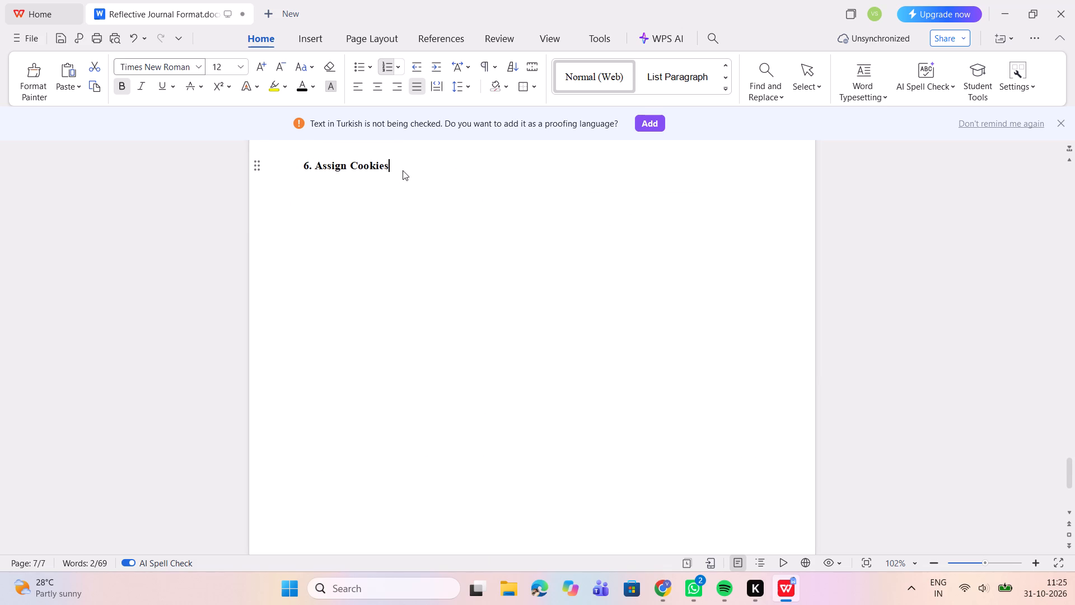
Screenshot the Assign Cookies problem and C++ solution page in Chrome and paste it on an unnumbered line below the item 6 title in WPS.
key("Return")
key("BackSpace")
key("BackSpace")
key("alt+Tab")
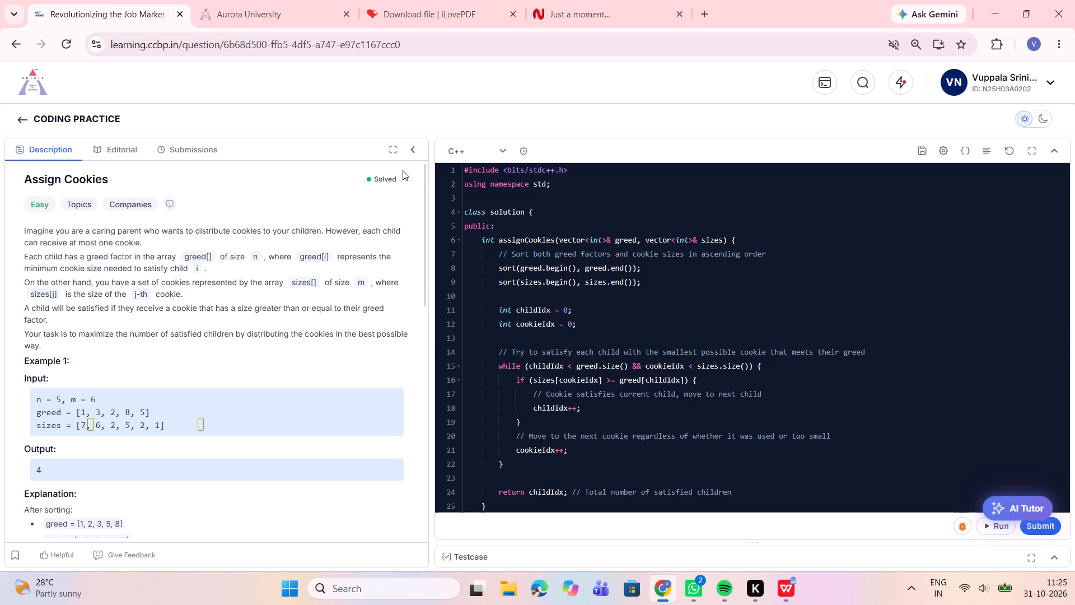
scroll(565, 301, "down", 5)
scroll(565, 301, "up", 1)
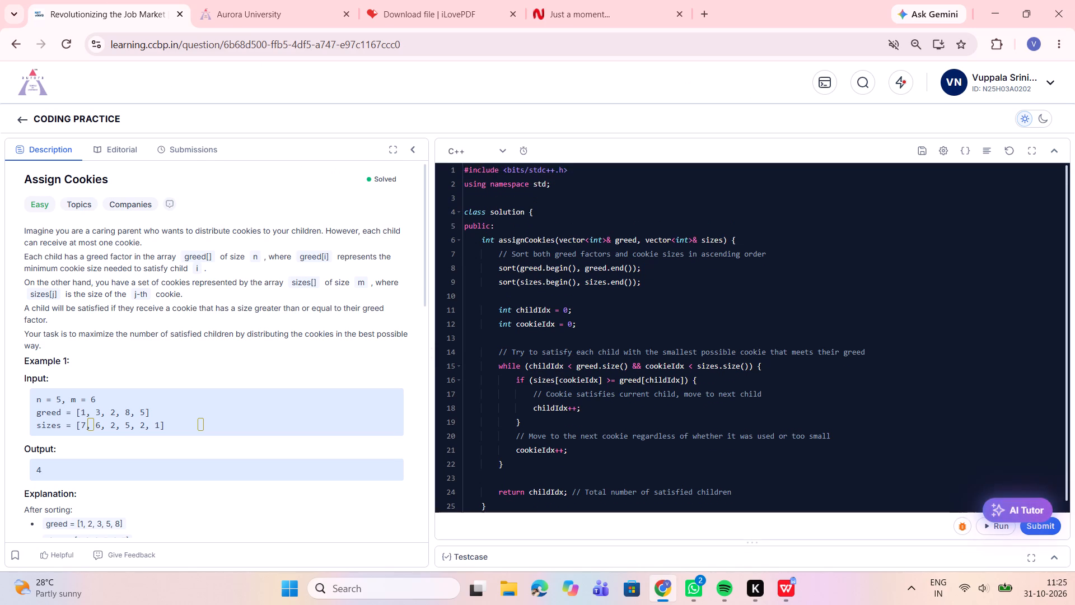
scroll(565, 301, "up", 2)
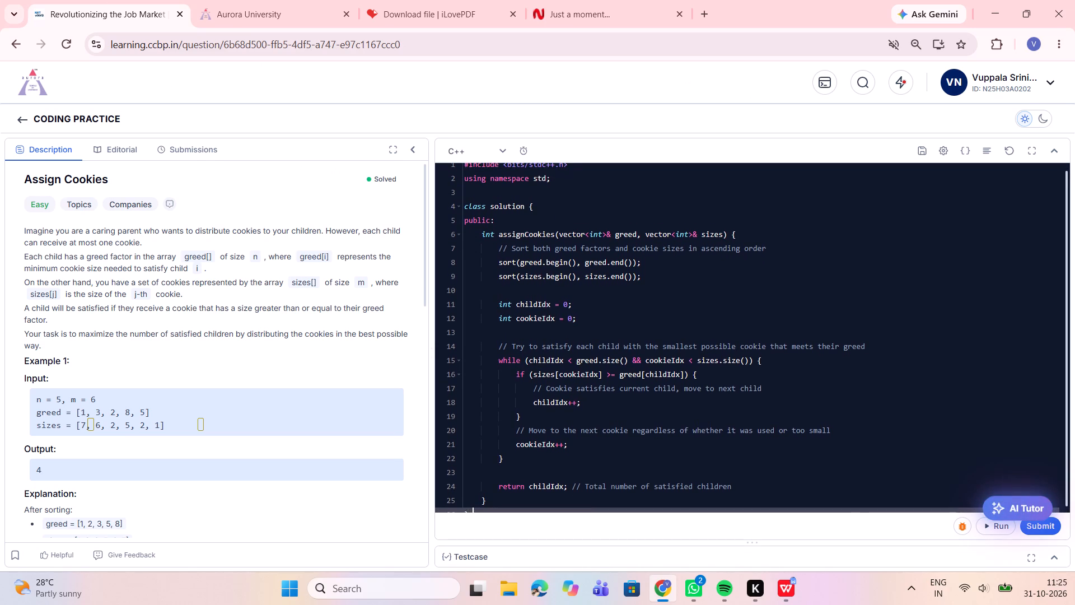
scroll(565, 301, "up", 2)
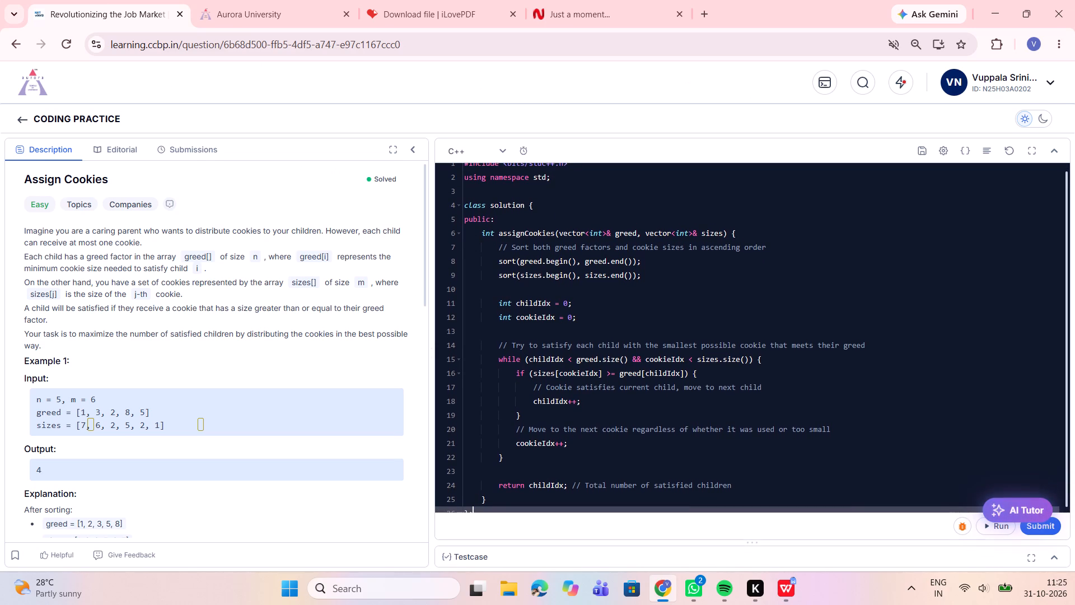
key("shift+super+s")
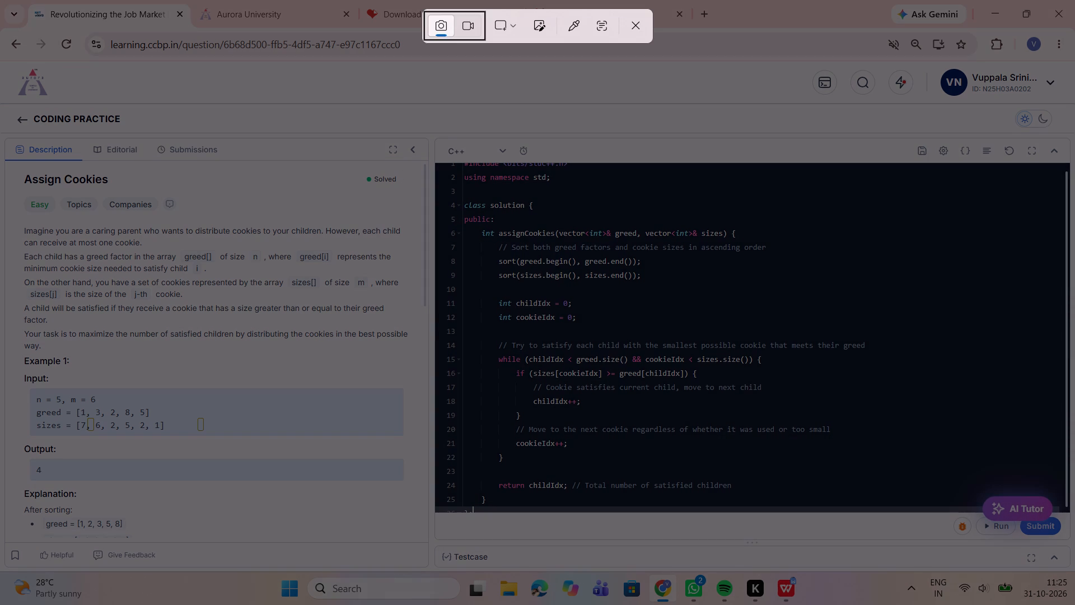
left_click_drag(0, 66, 1074, 604)
key("alt+Tab")
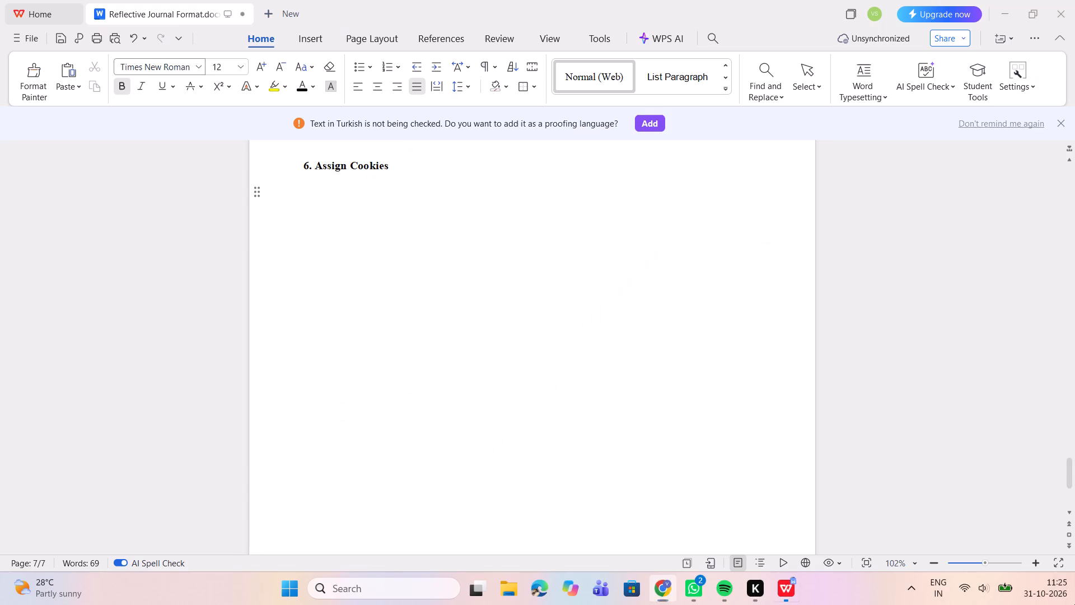
key("ctrl+v")
Add the label "Output:" on its own line below item 6's solution screenshot.
key("Return")
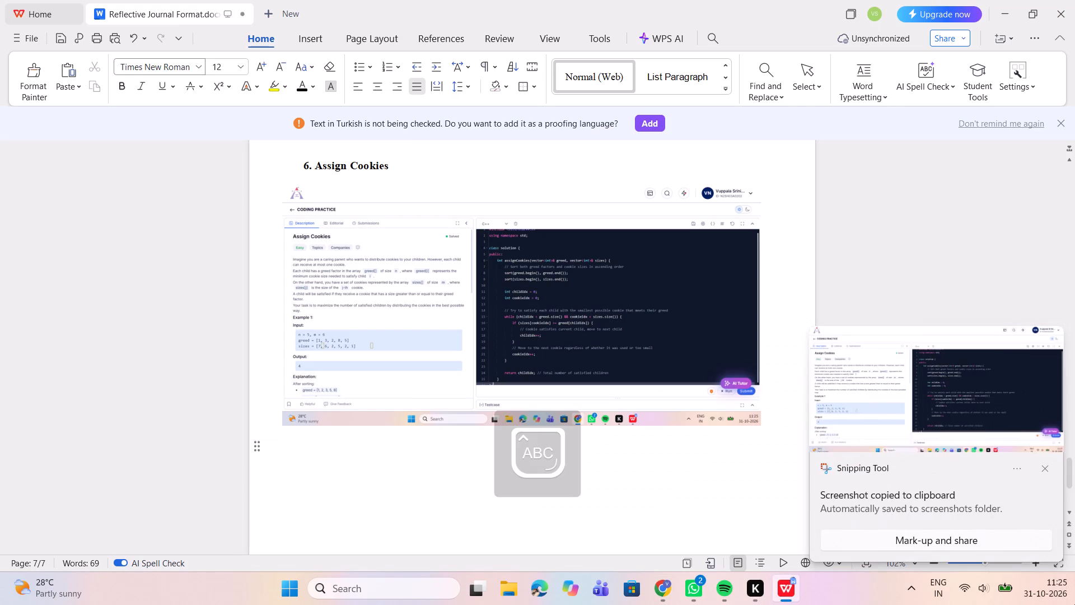
key("Return")
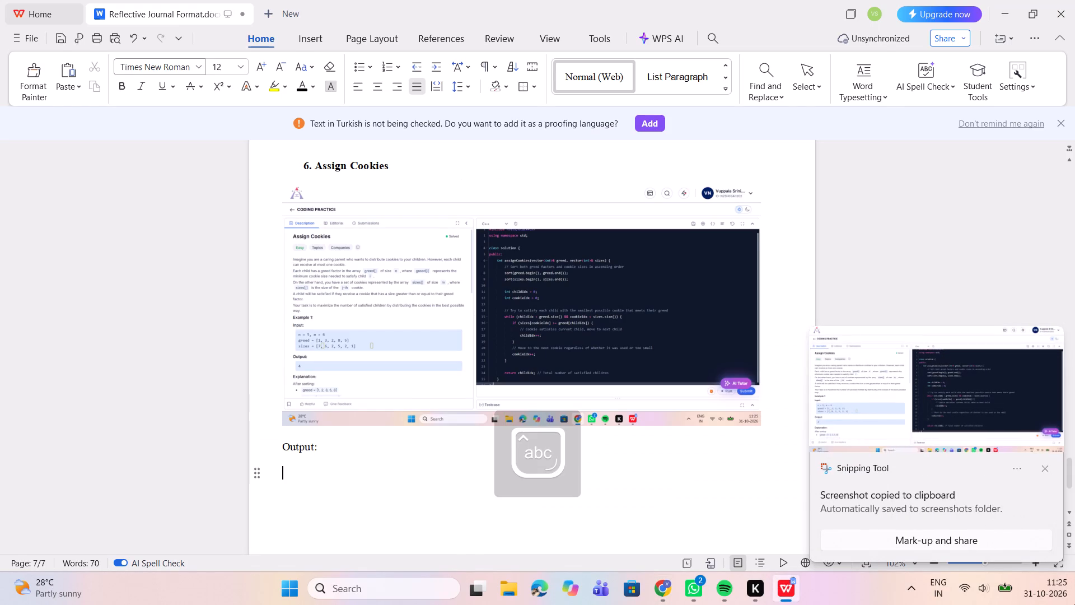
Switch to Chrome, dismiss the screenshot notification and submit the Assign Cookies solution.
key("alt+Tab")
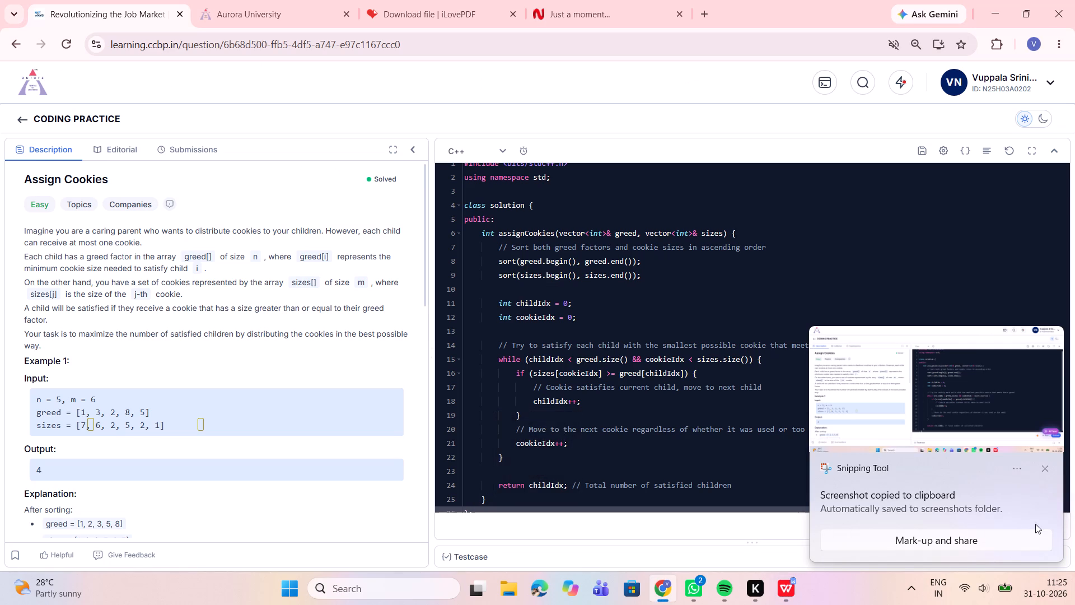
left_click(1044, 464)
left_click(1036, 525)
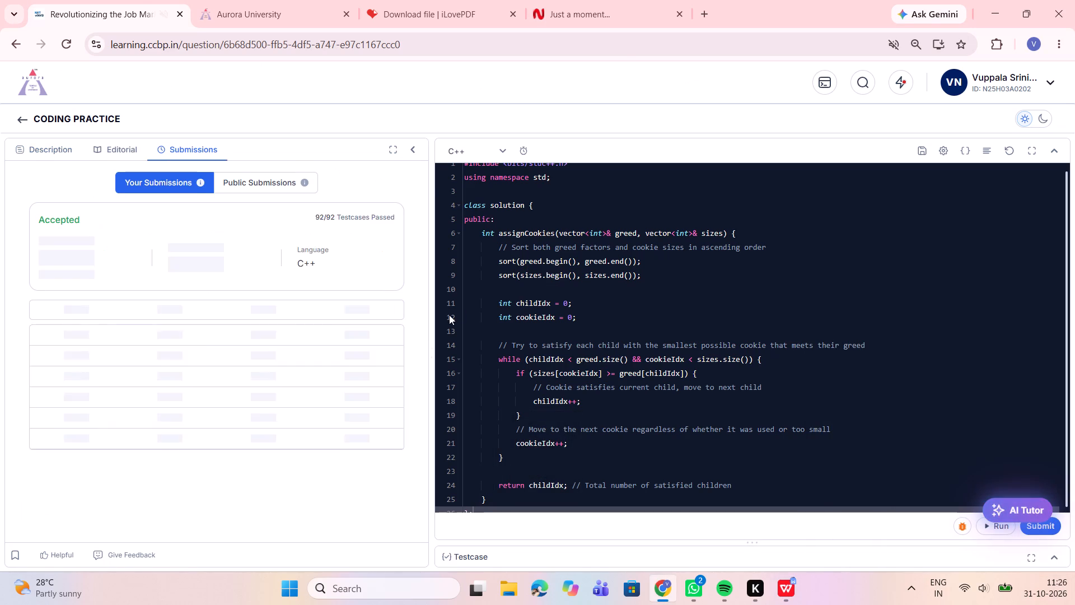
Screenshot the Assign Cookies submission result page and paste it under item 6's "Output:" label in WPS.
key("shift+super+s")
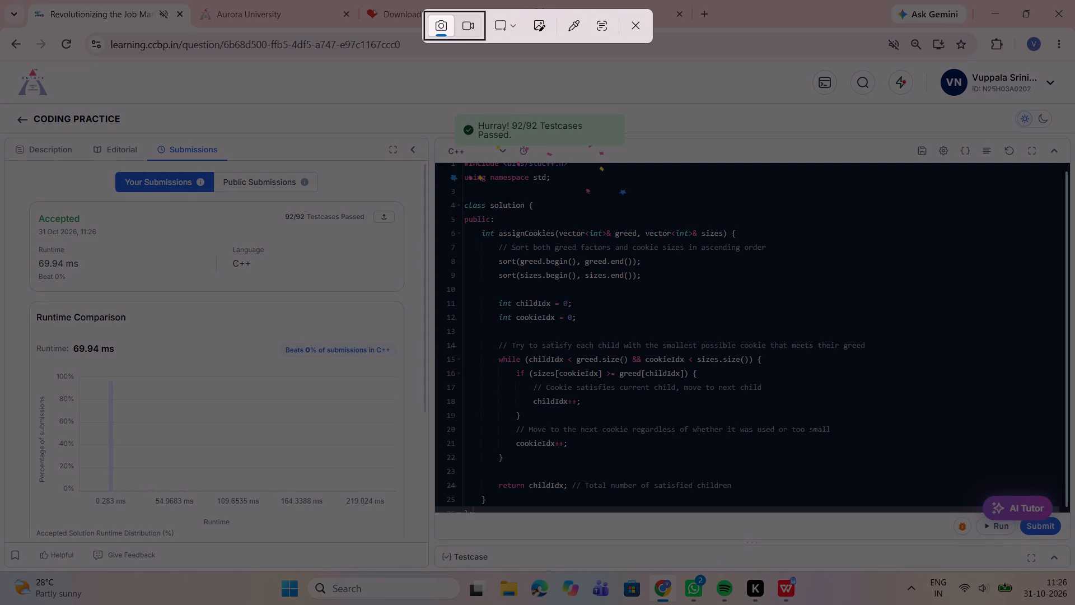
left_click_drag(0, 63, 1074, 604)
key("alt+Tab")
key("ctrl+v")
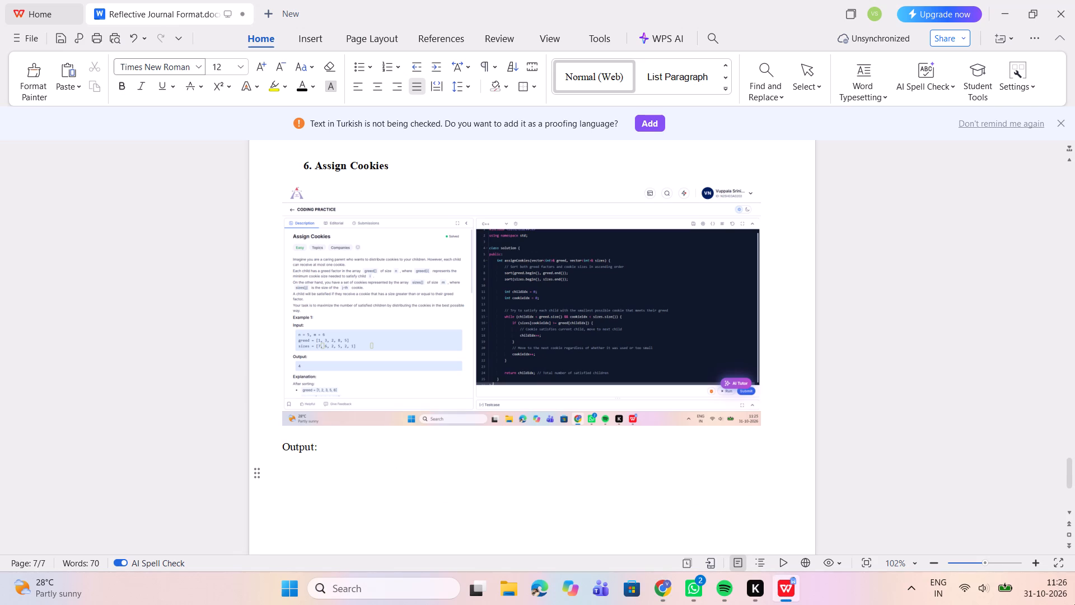
key("ctrl+v")
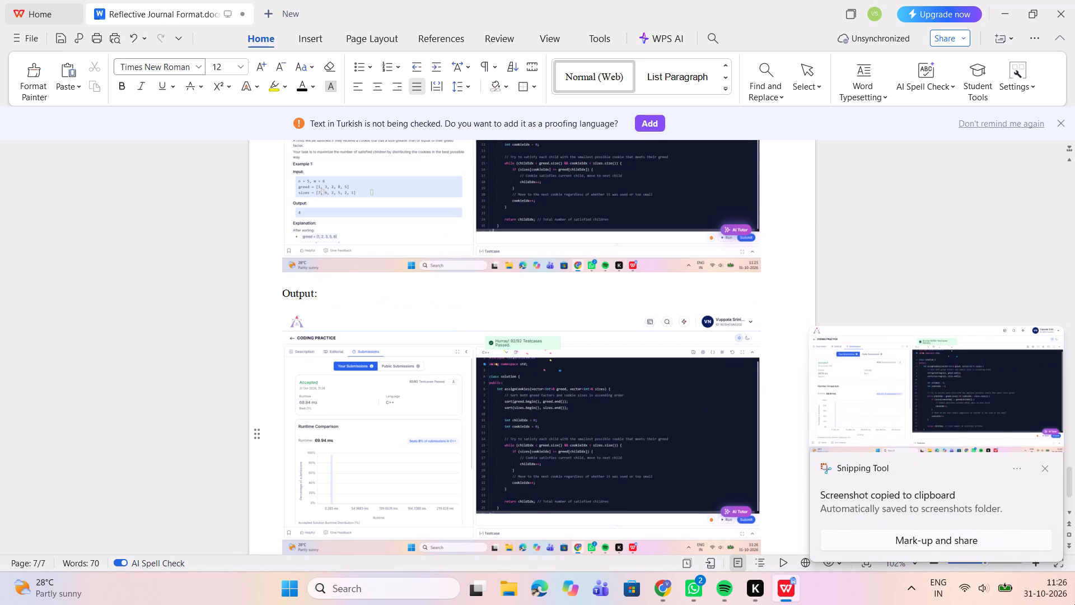
Add blank lines after the output screenshot to reach a new page and start item "7." below its letterhead.
key("Return")
key("Return")
key("Return")
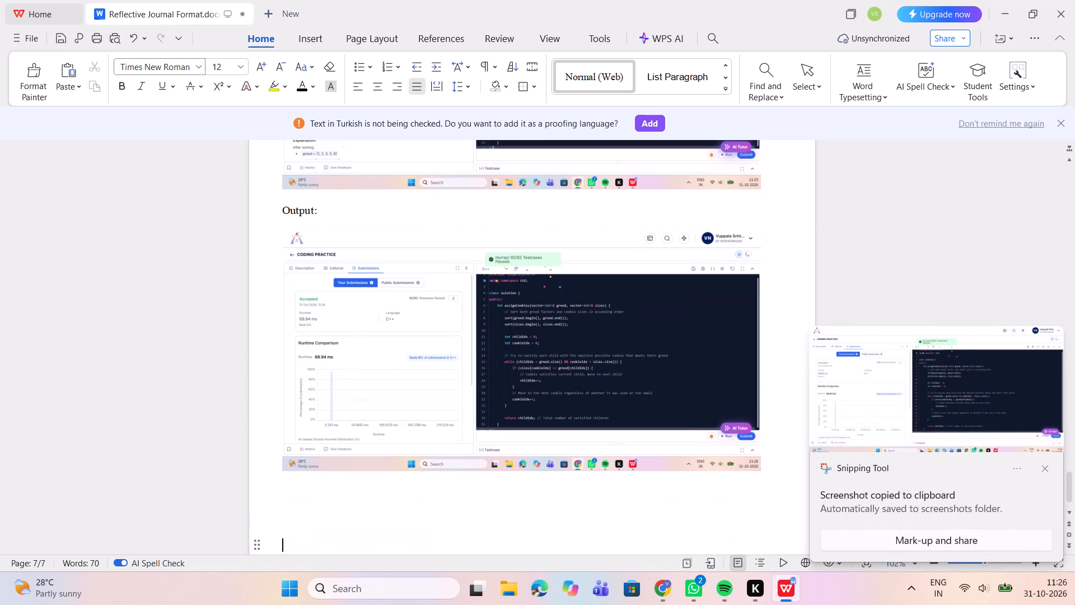
key("Return")
key("Return")
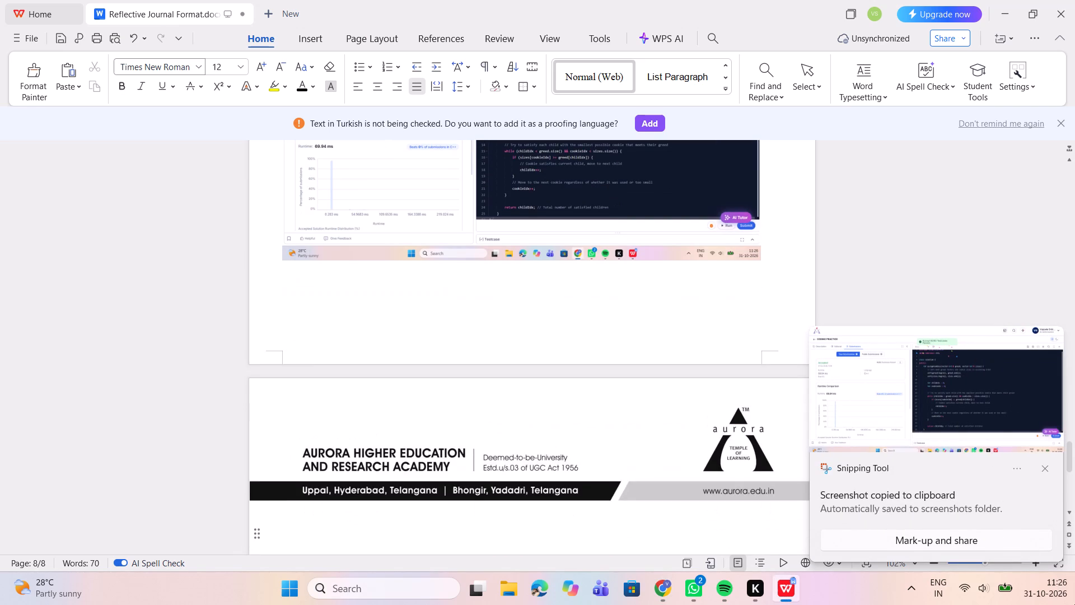
type("7.")
key("space")
Copy the title "Fractional Knapsack" from the Coding Practice list in Chrome and paste it into item 7 in WPS.
key("alt+Tab")
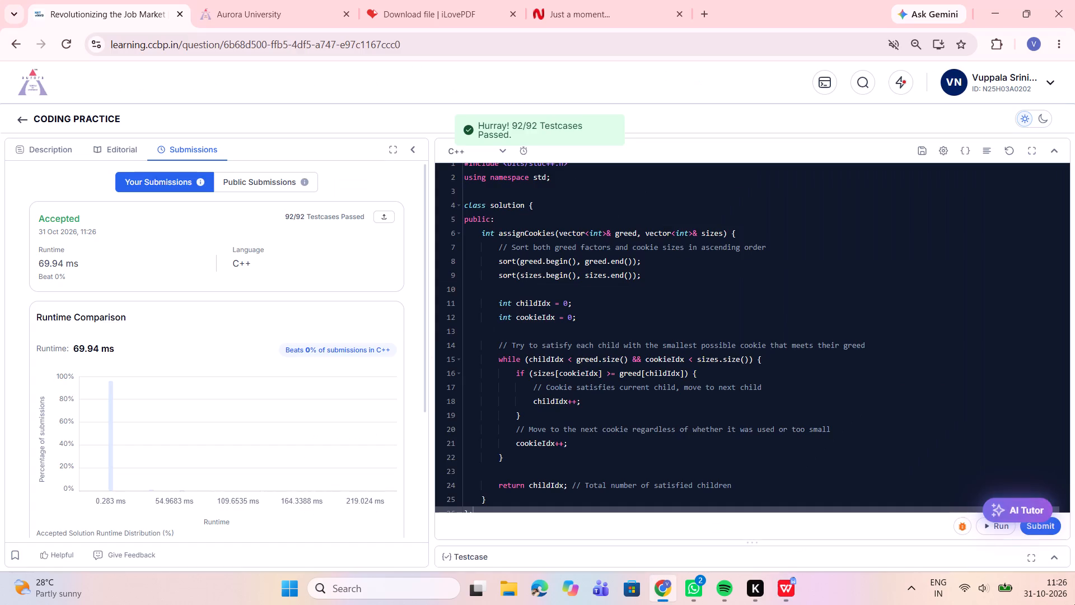
scroll(783, 485, "right", 9)
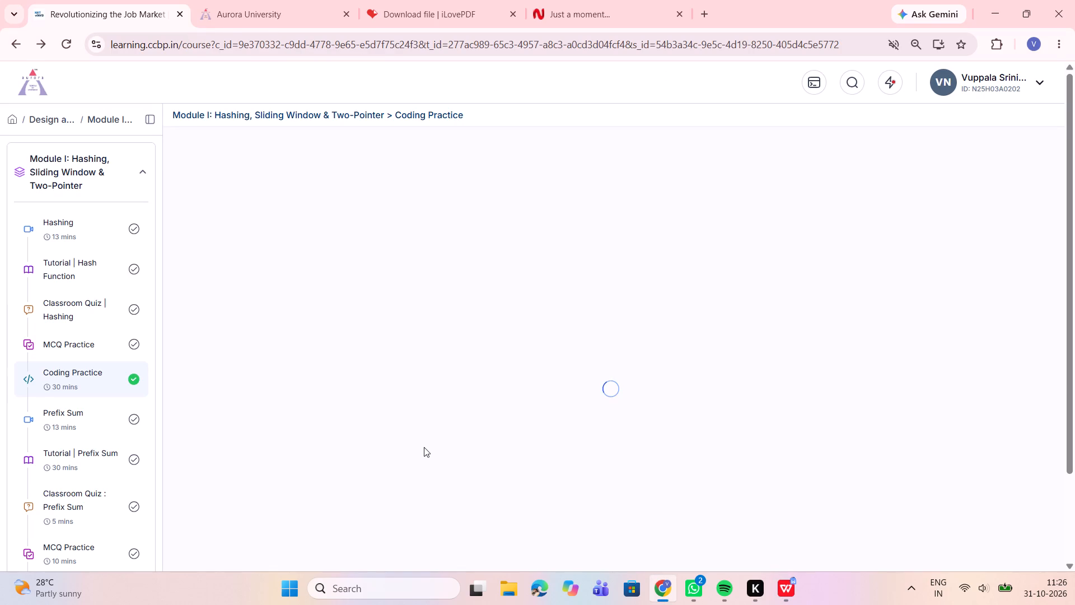
scroll(424, 447, "down", 4)
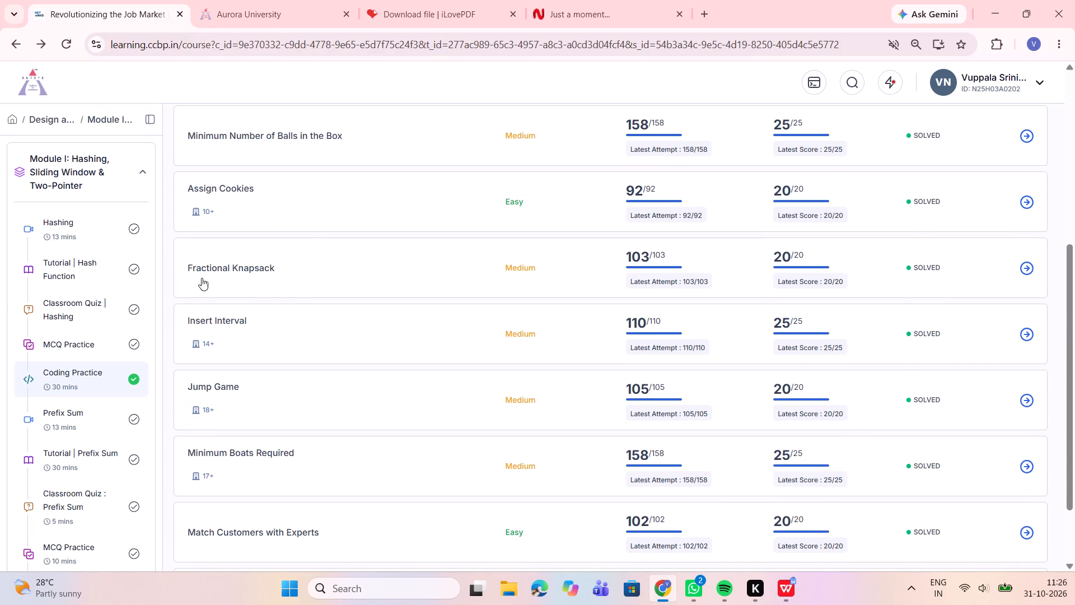
left_click_drag(190, 268, 286, 266)
key("ctrl+c")
key("alt+Tab")
key("ctrl+v")
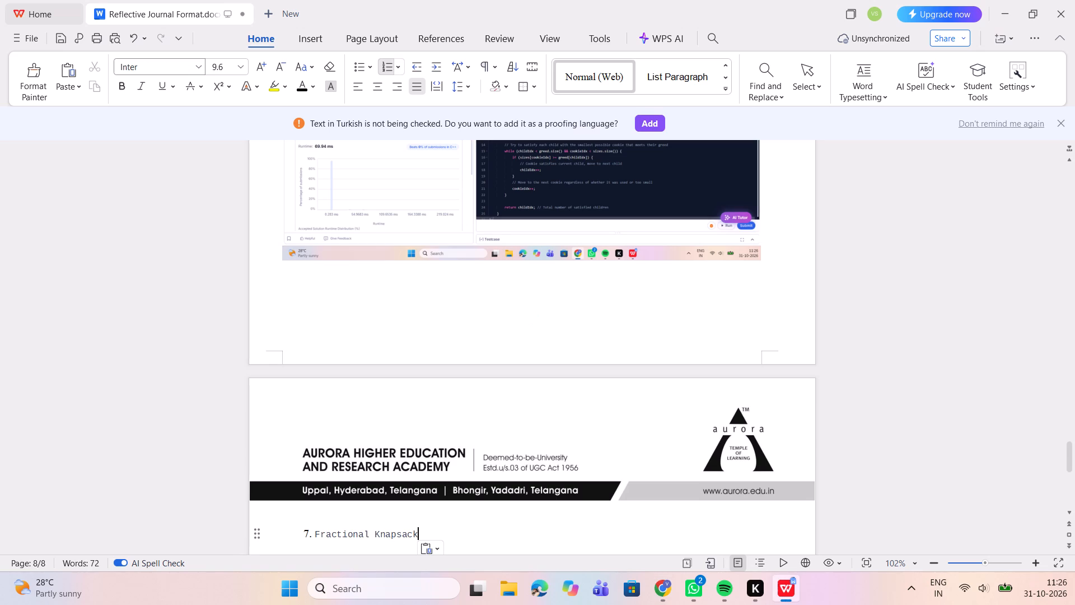
Format the item 7 title as bold Times New Roman, size 12, in black, and place the cursor at its end.
left_click(302, 536)
left_click_drag(315, 530, 436, 543)
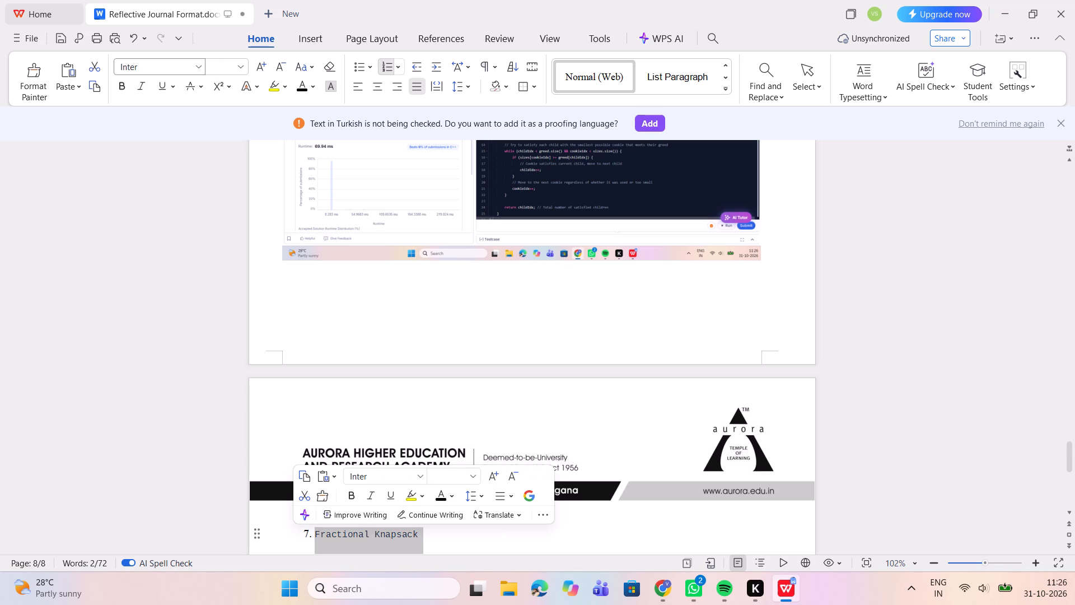
left_click(346, 494)
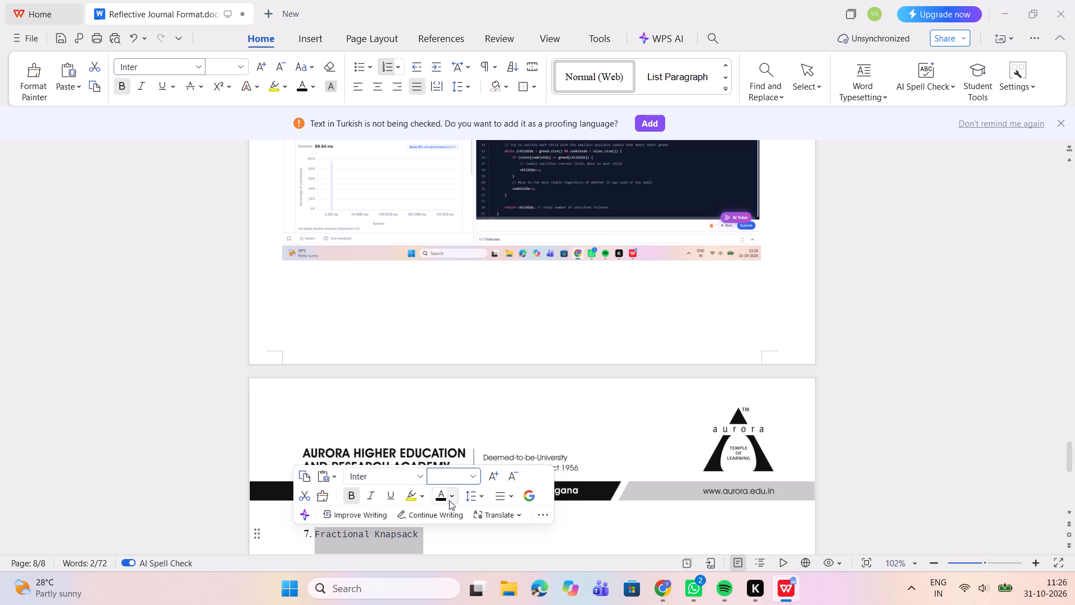
left_click(435, 494)
left_click(438, 480)
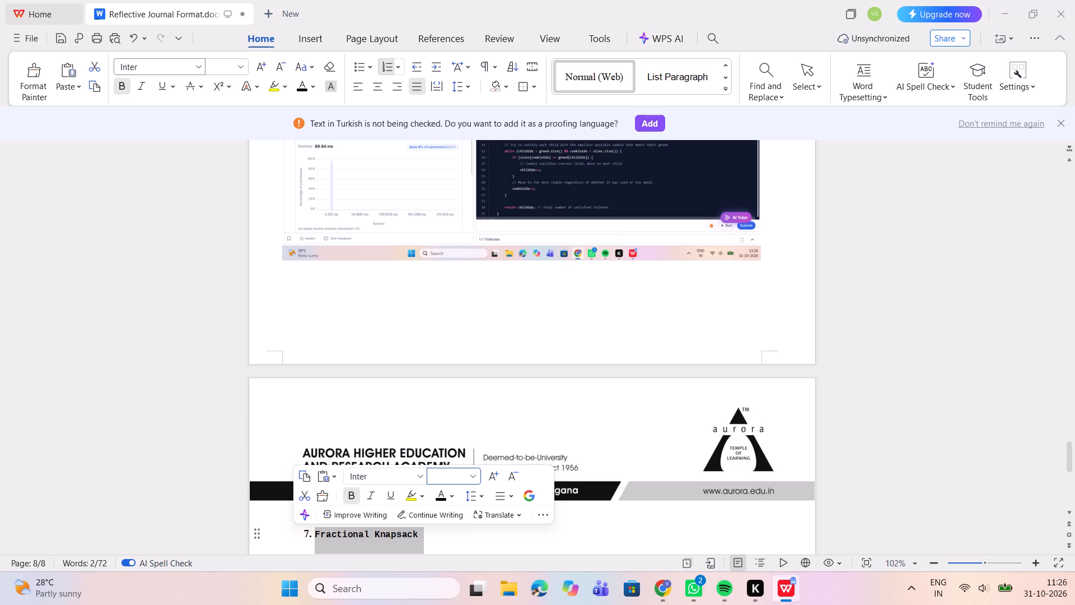
type("12")
key("Return")
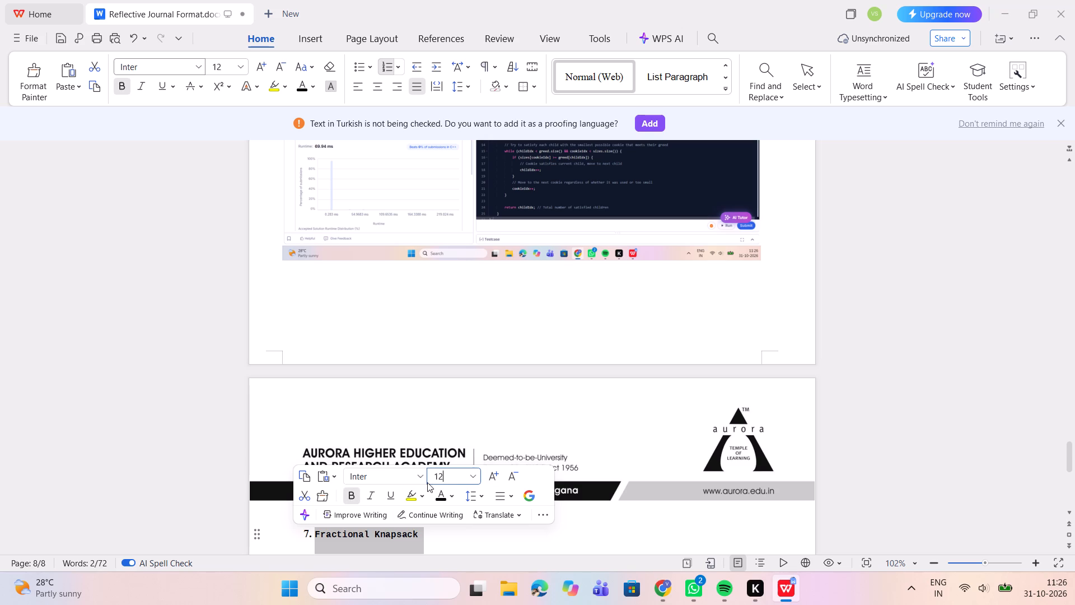
left_click(420, 471)
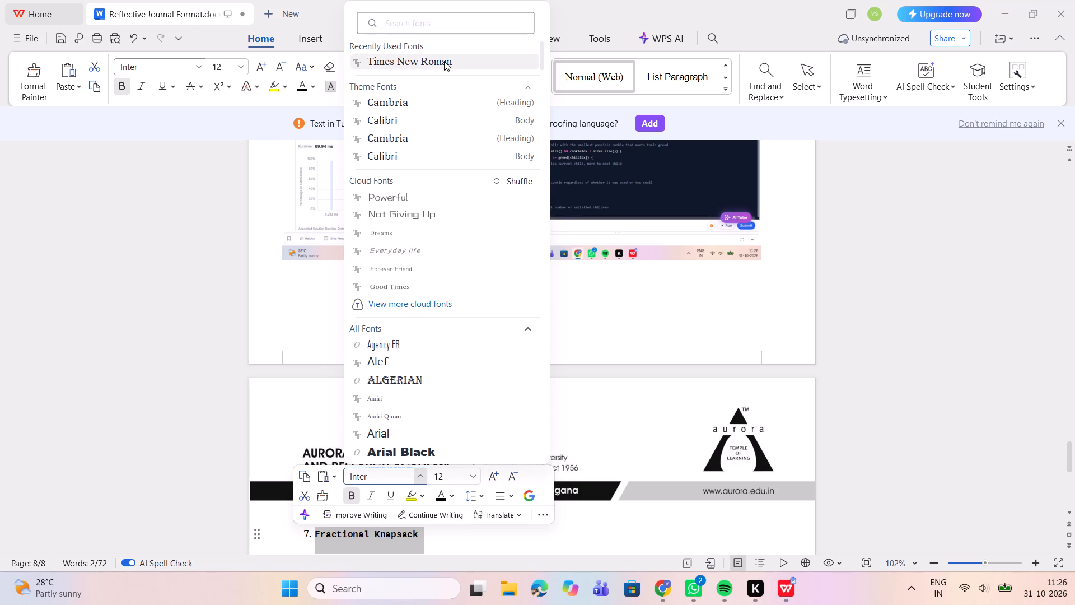
left_click(444, 61)
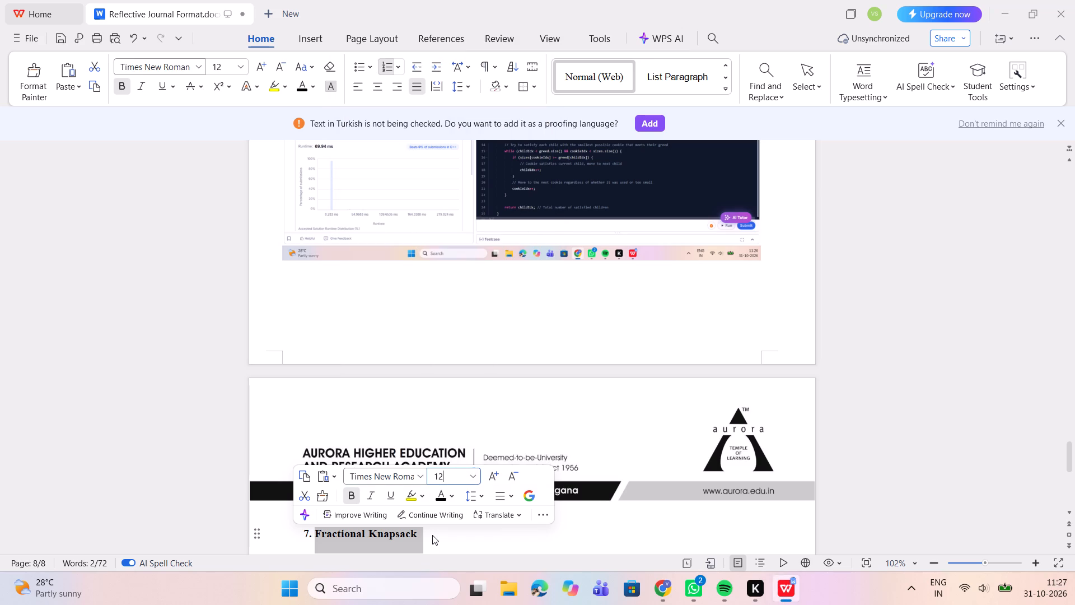
left_click(432, 535)
Screenshot the Fractional Knapsack page in Chrome at 50% zoom with the full code, and paste it on an unnumbered line below item 7's title in WPS.
scroll(432, 535, "down", 2)
key("Return")
key("BackSpace")
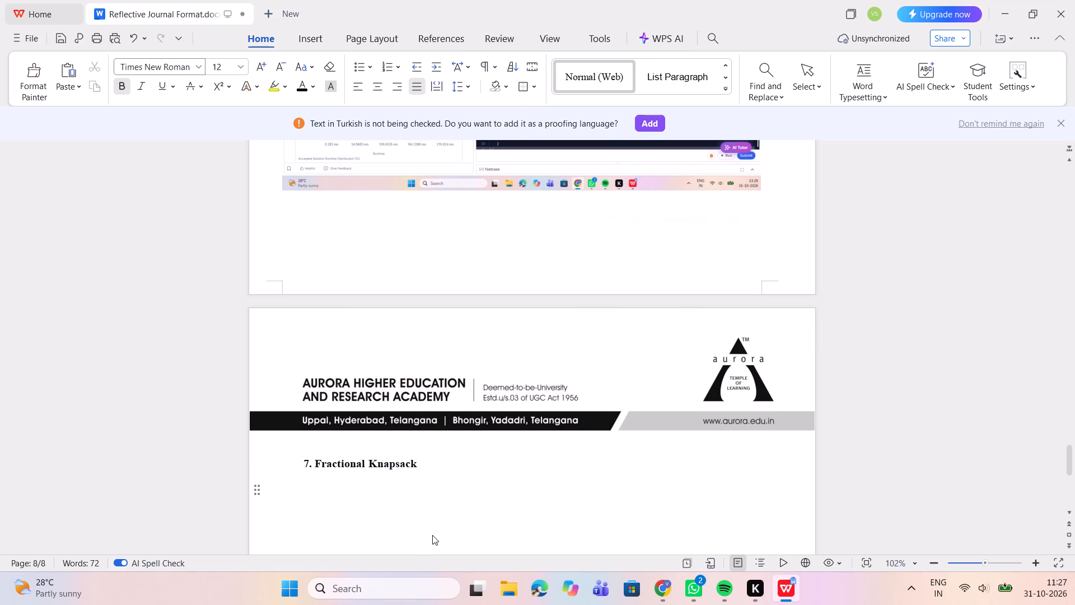
key("BackSpace")
key("alt+Tab")
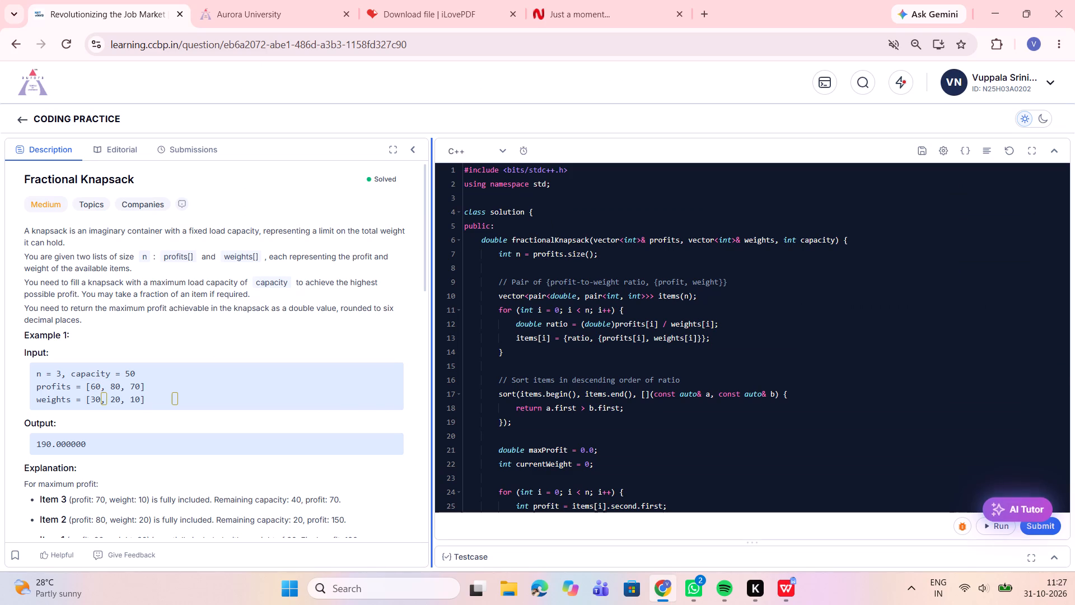
scroll(563, 446, "down", 8)
scroll(563, 446, "up", 5)
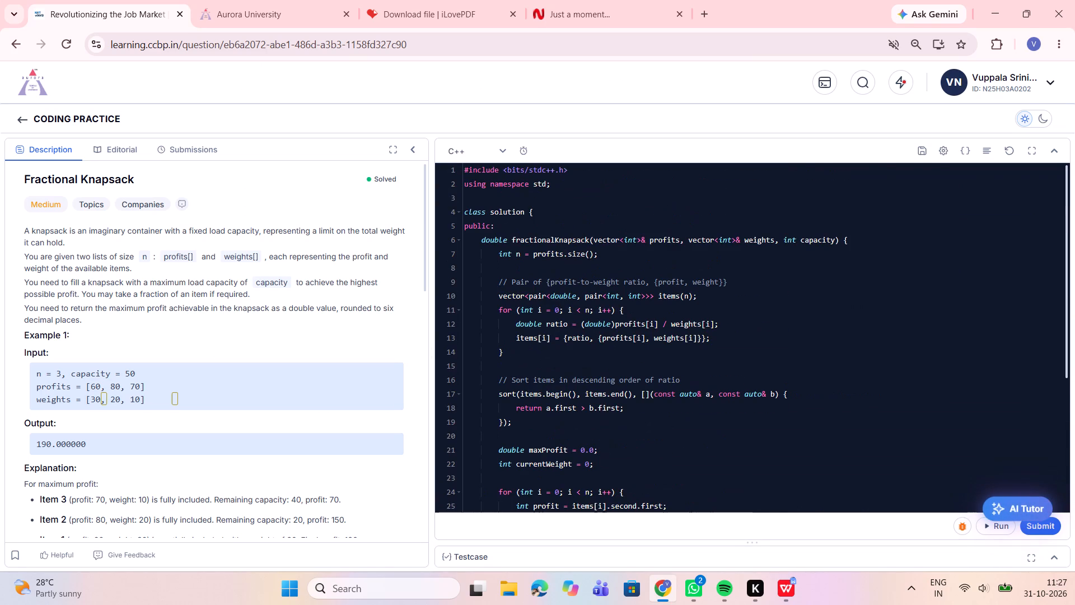
key("ctrl+minus")
key("ctrl+minus")
key("ctrl+minus")
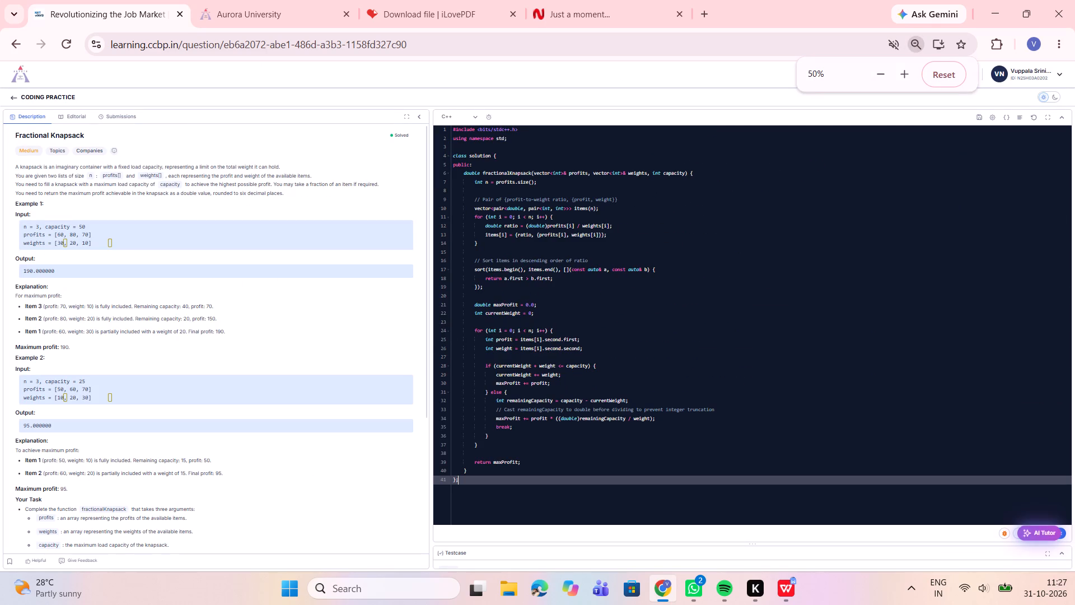
key("ctrl+plus")
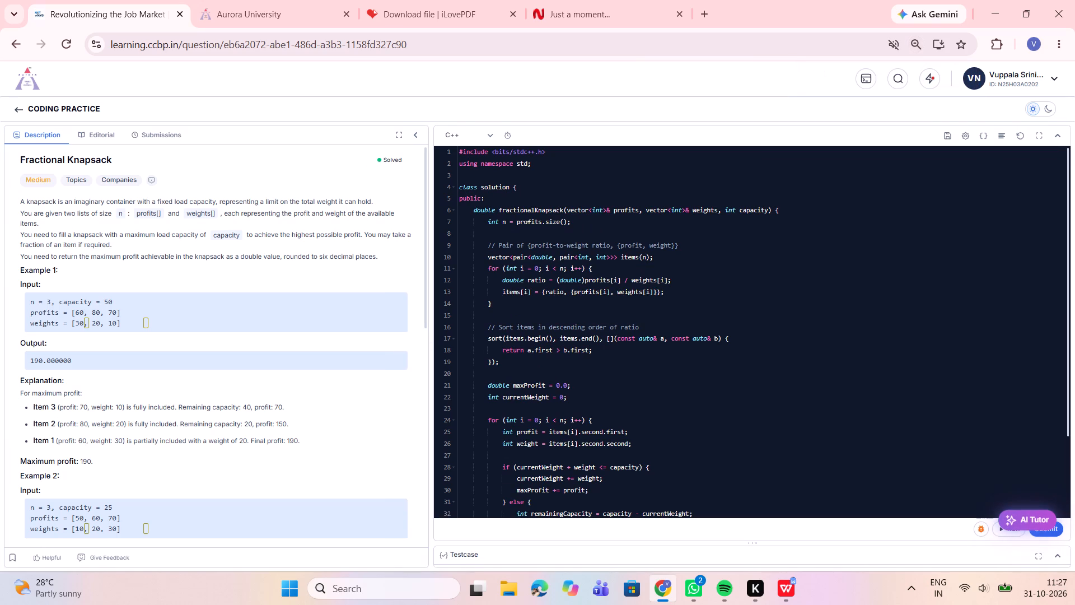
key("ctrl+minus")
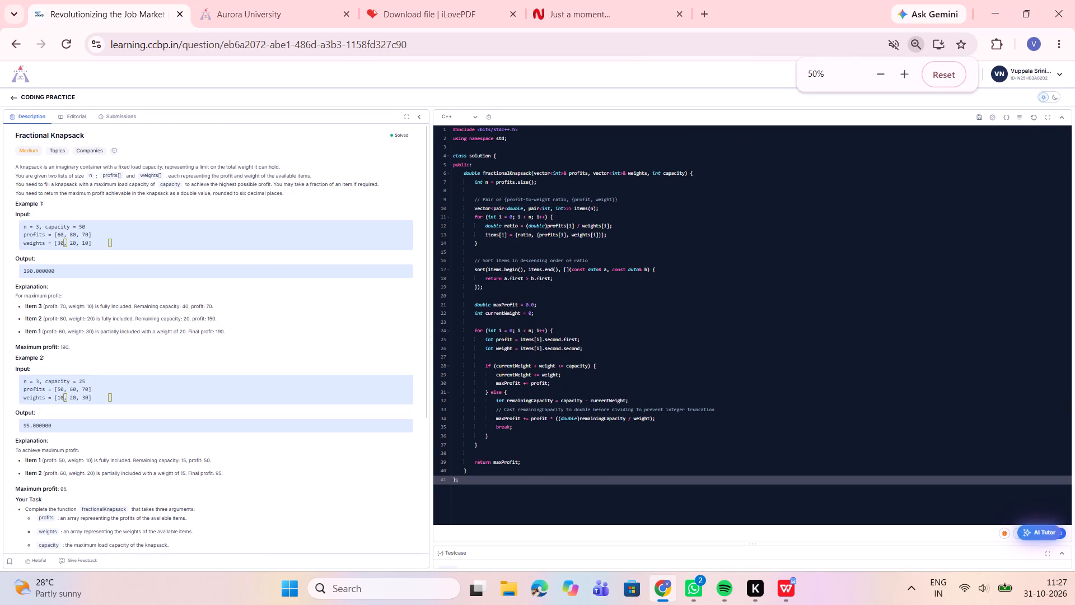
key("shift+super+s")
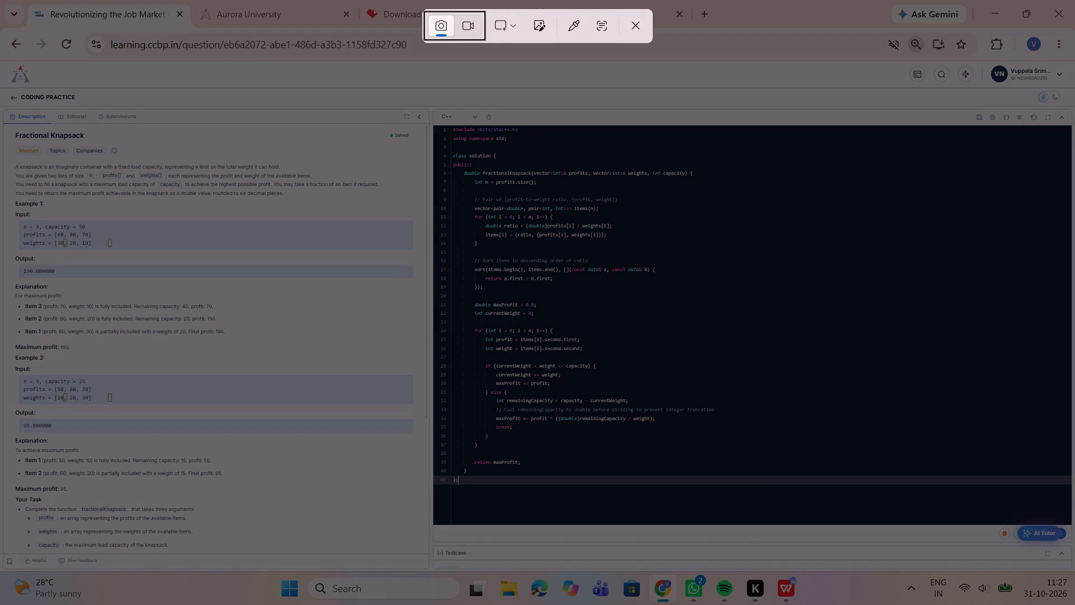
left_click_drag(0, 61, 1074, 604)
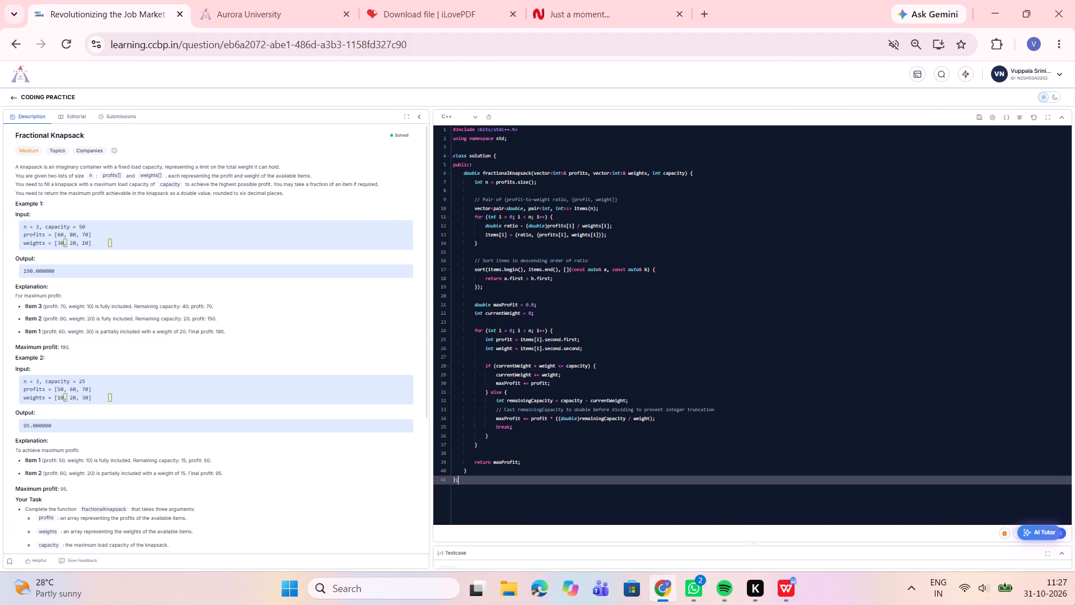
key("alt+Tab")
key("ctrl+v")
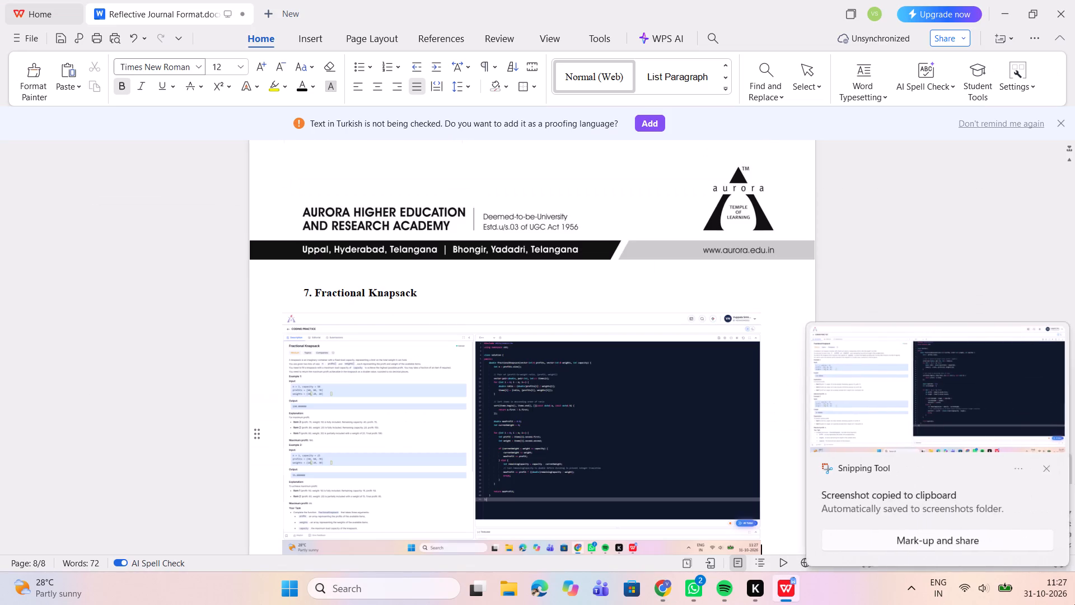
Add the label "Output:" below the Fractional Knapsack code screenshot and start an indented line under it.
key("Return")
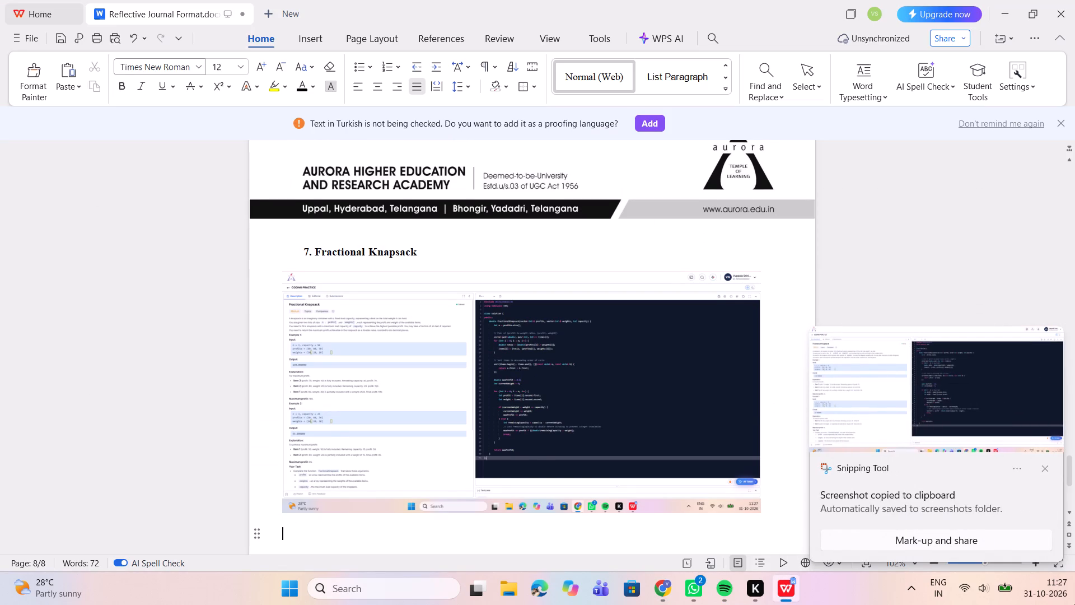
type("Output:")
key("Return")
key("space")
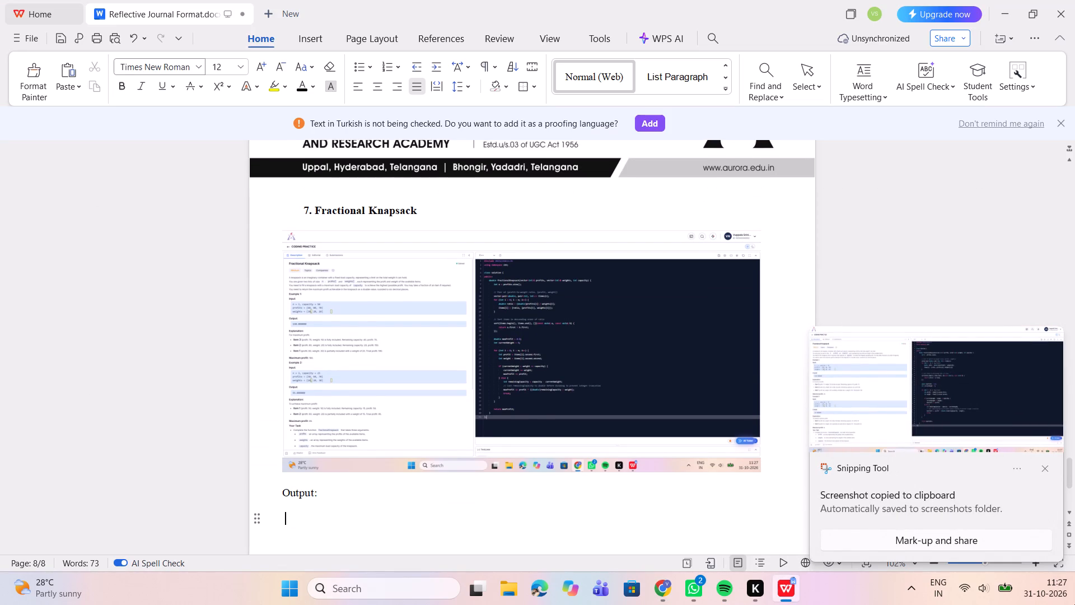
Submit the Fractional Knapsack solution in Chrome at 80% zoom, screenshot the submission result page, and paste it below "Output:" in WPS.
key("alt+Tab")
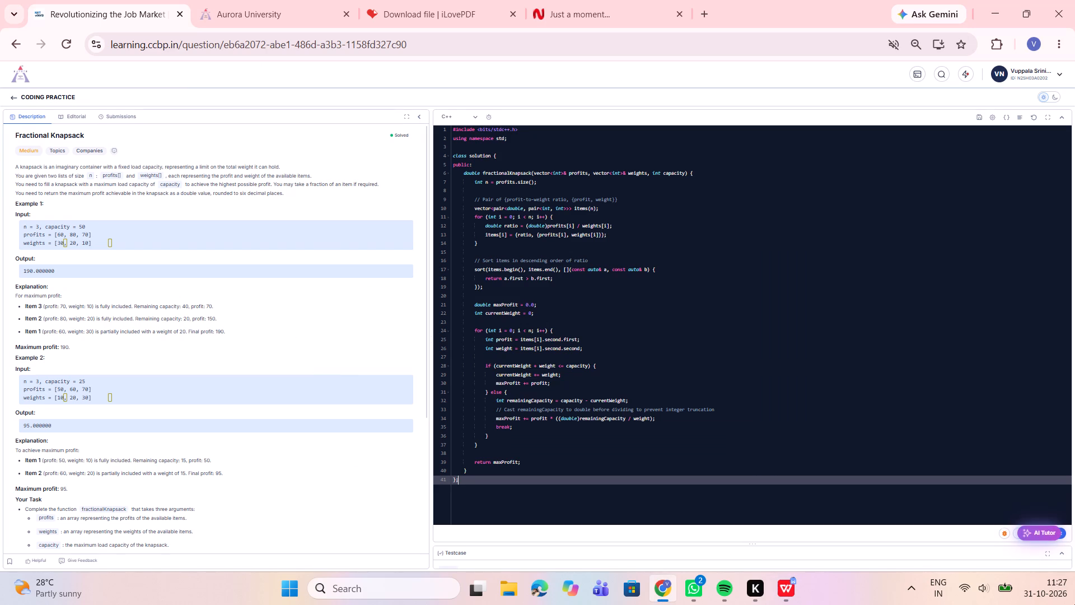
key("ctrl+plus")
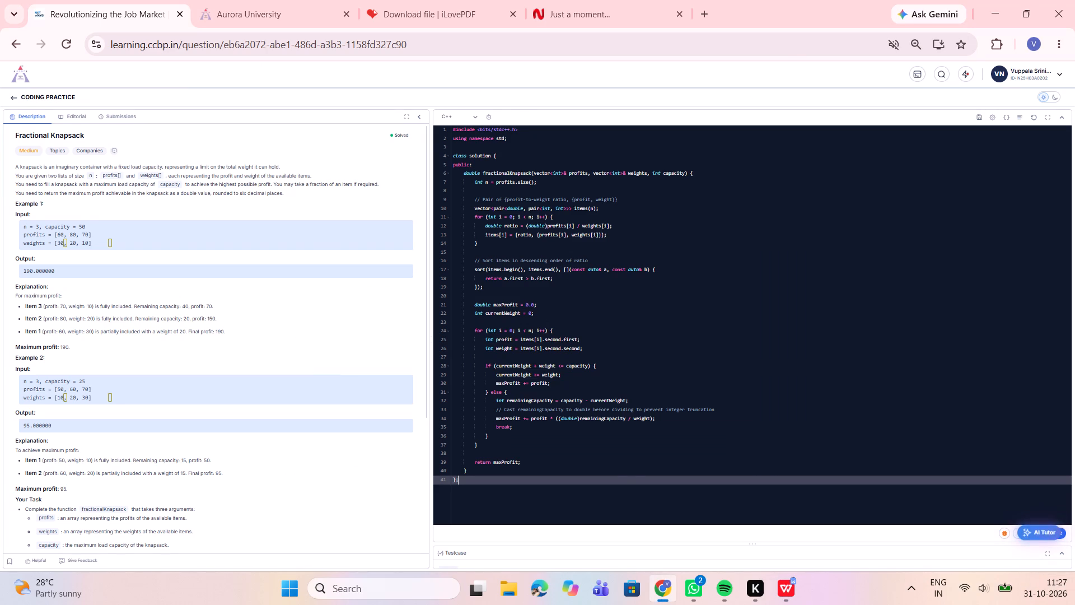
key("ctrl+plus")
key("ctrl+plus")
scroll(876, 483, "down", 2)
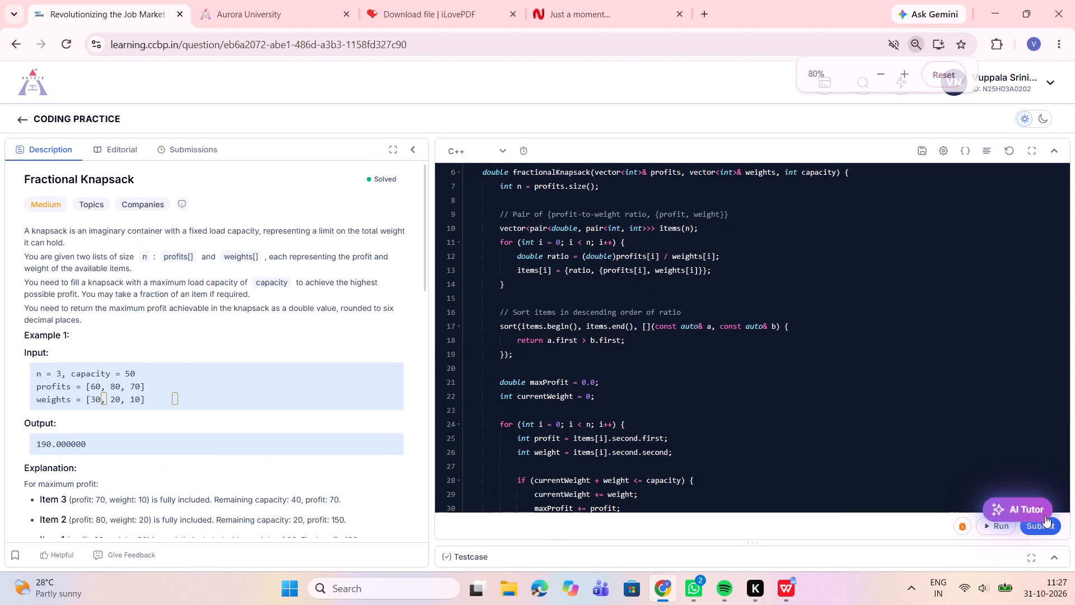
left_click(1053, 527)
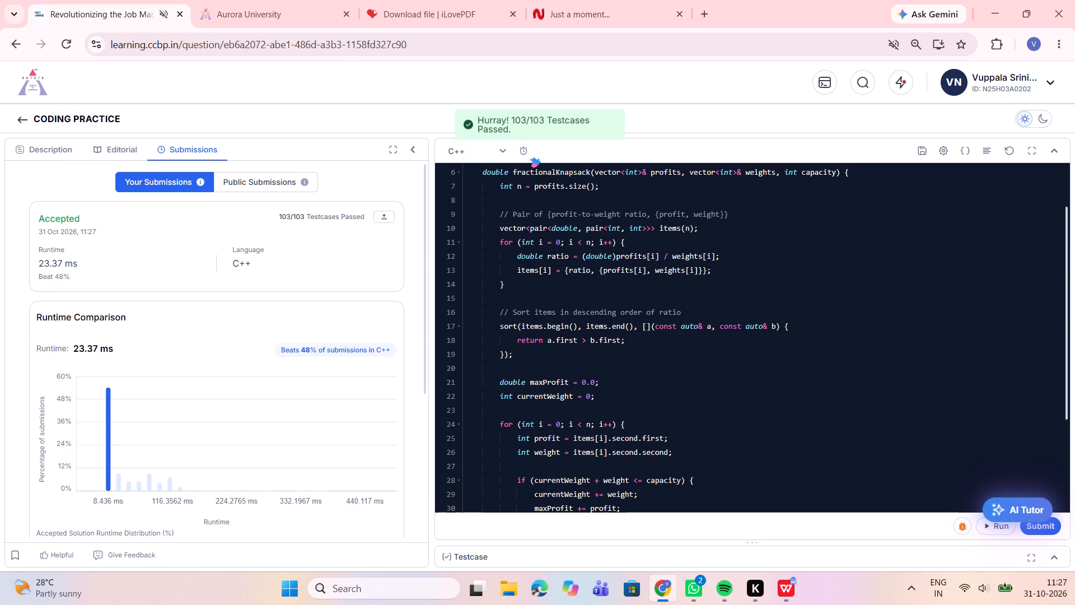
key("shift+super+s")
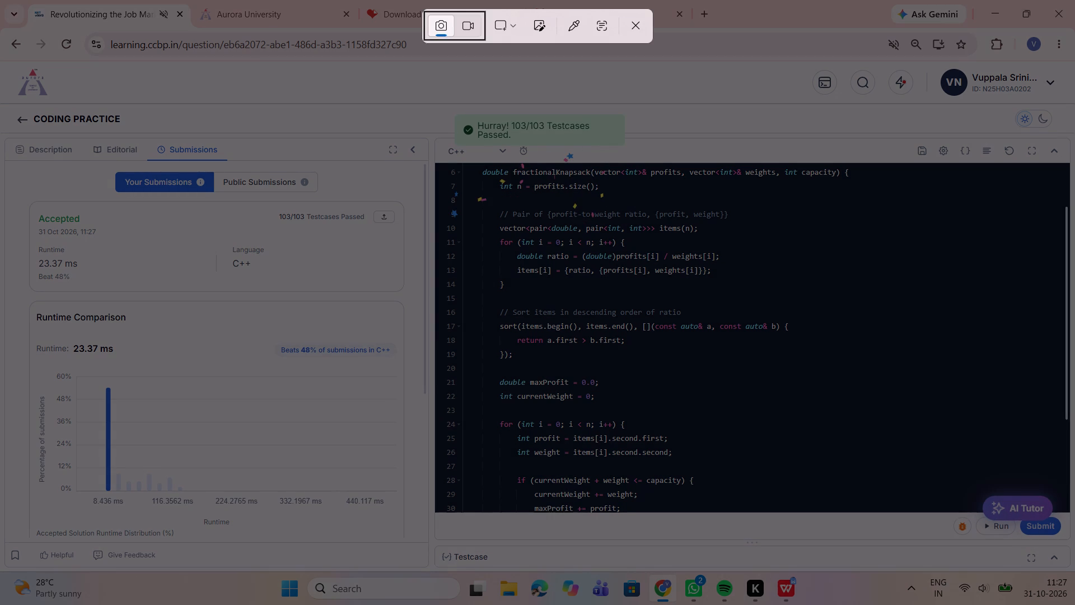
left_click_drag(0, 63, 1074, 604)
key("alt+Tab")
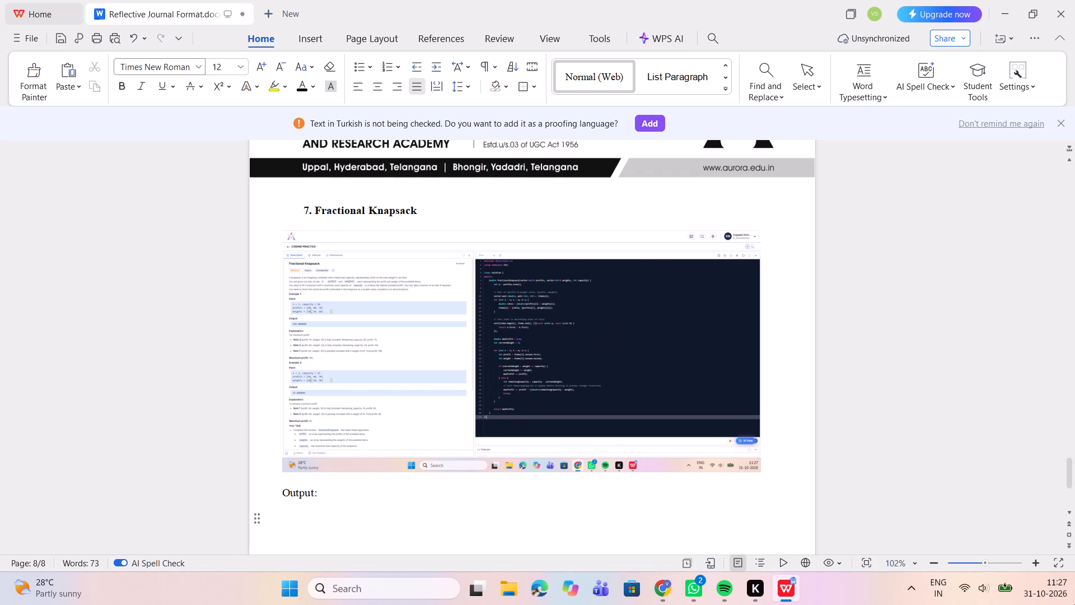
key("ctrl+v")
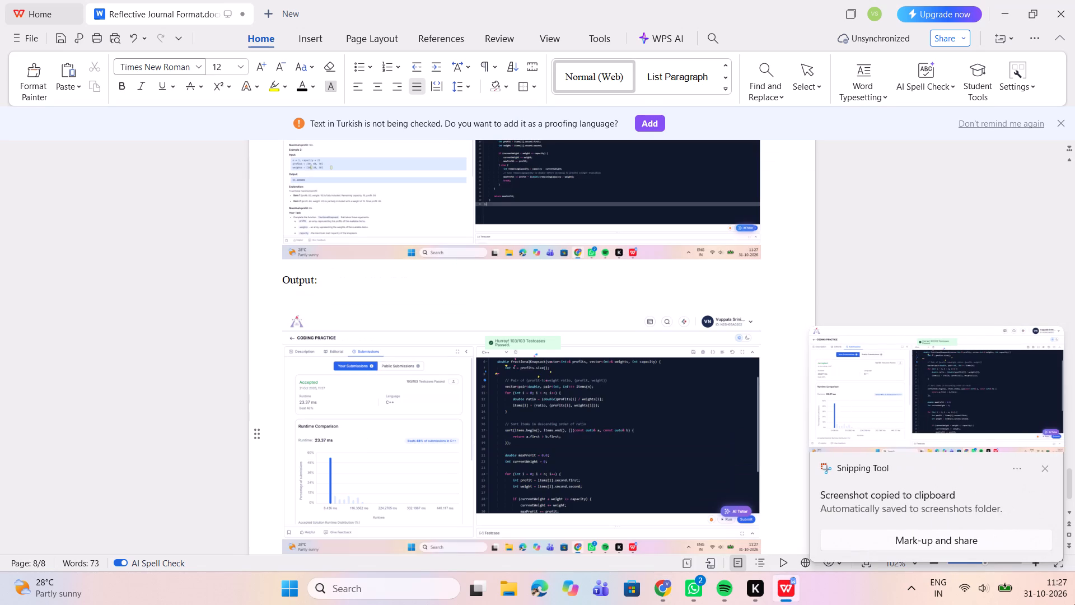
Add blank lines after the output screenshot to reach a new page and start item "8." below its letterhead.
key("Return")
key("Return")
key("Return")
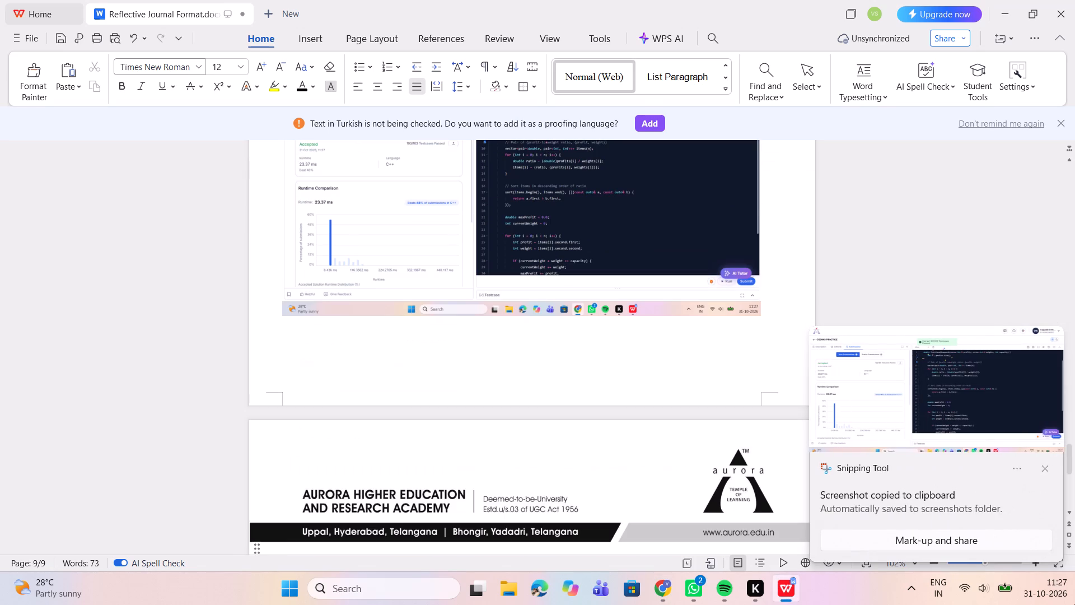
key("Return")
type("8.")
key("space")
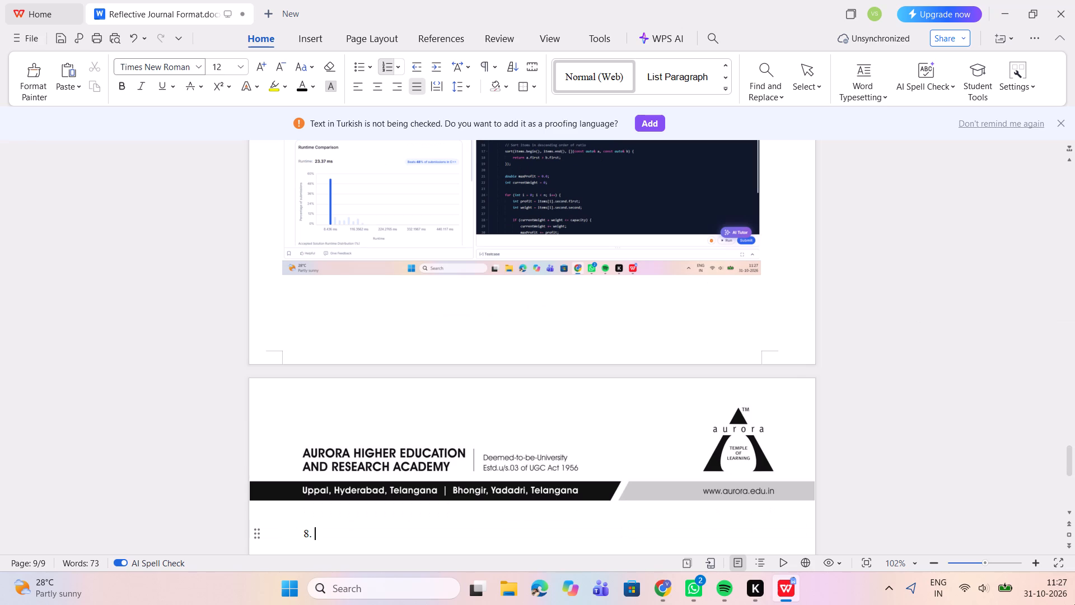
Copy the title "Insert Interval" from the Coding Practice list in Chrome and paste it into item 8 in WPS.
key("alt+Tab")
scroll(1074, 604, "right", 10)
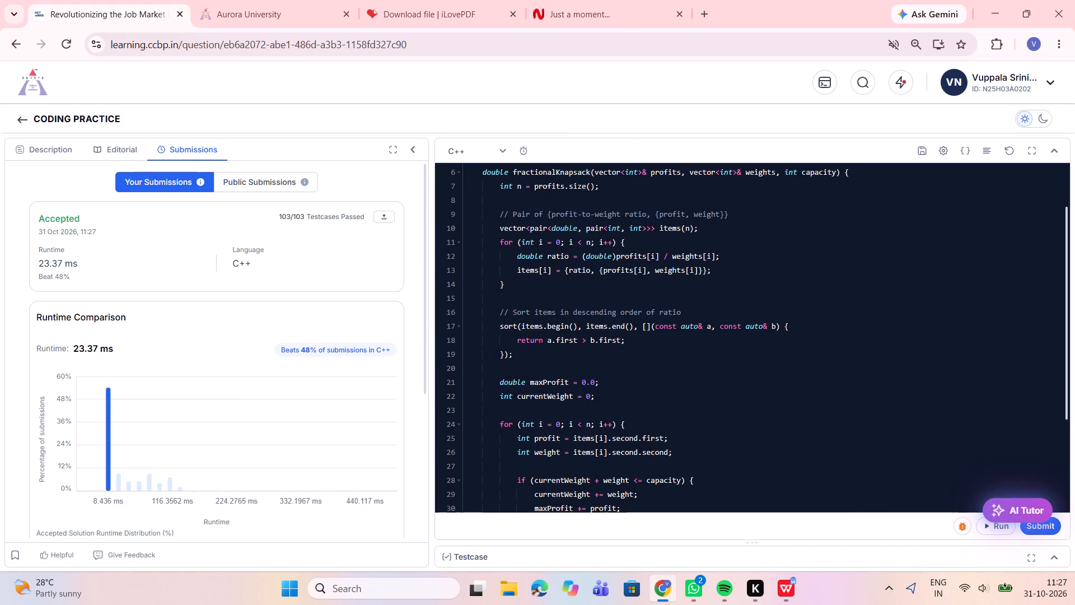
scroll(811, 409, "right", 9)
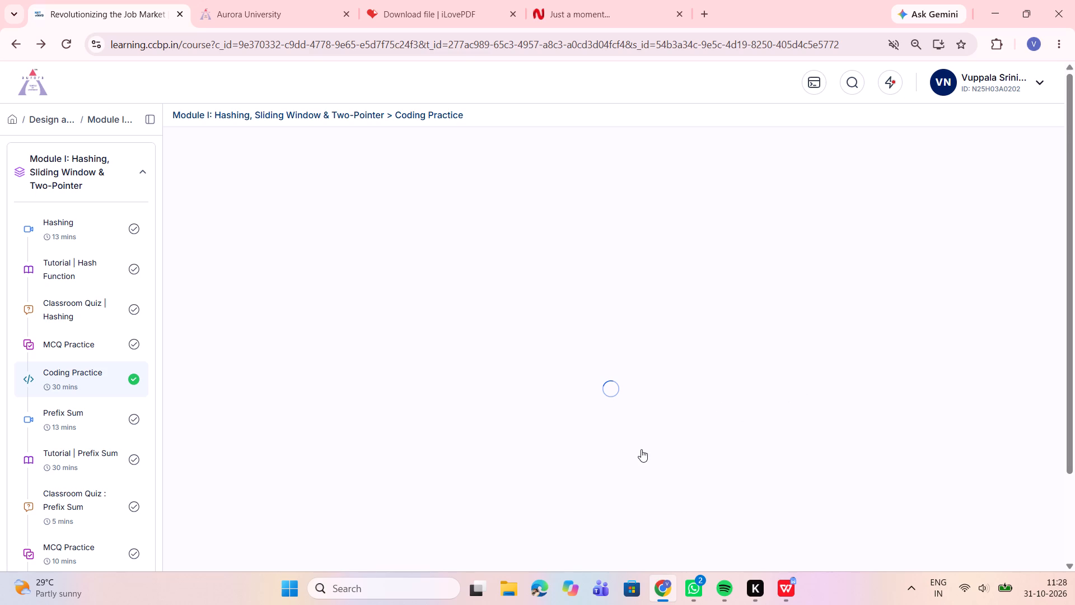
scroll(641, 449, "down", 5)
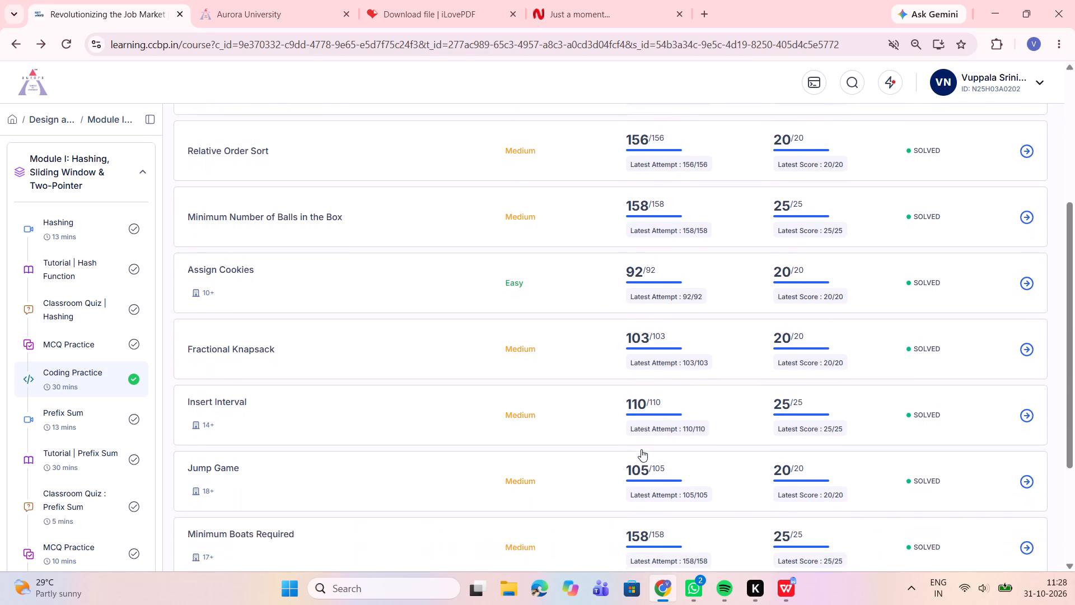
scroll(641, 449, "down", 1)
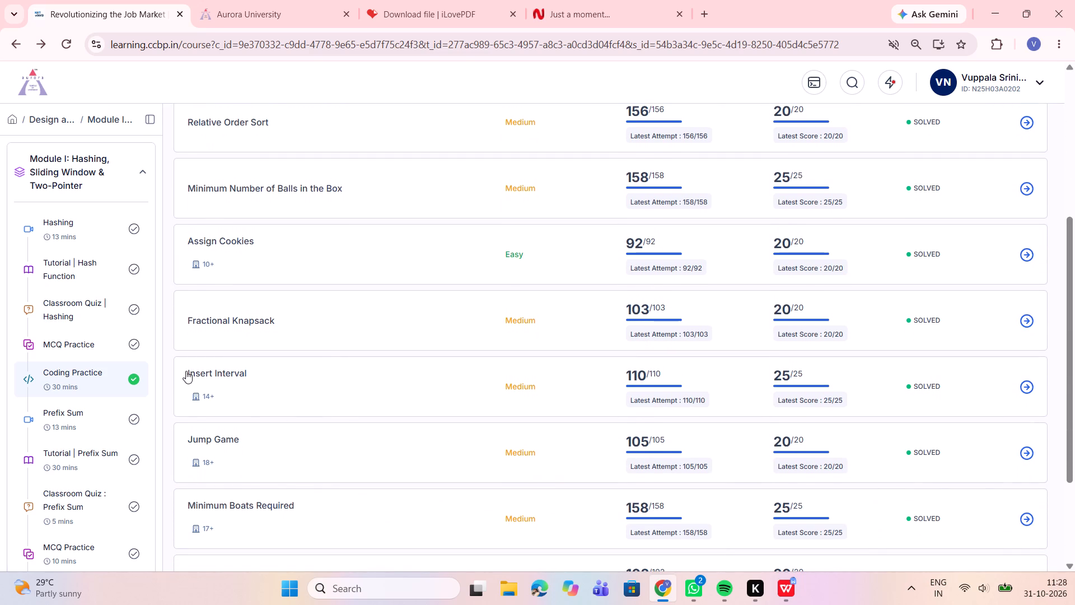
left_click_drag(186, 371, 255, 381)
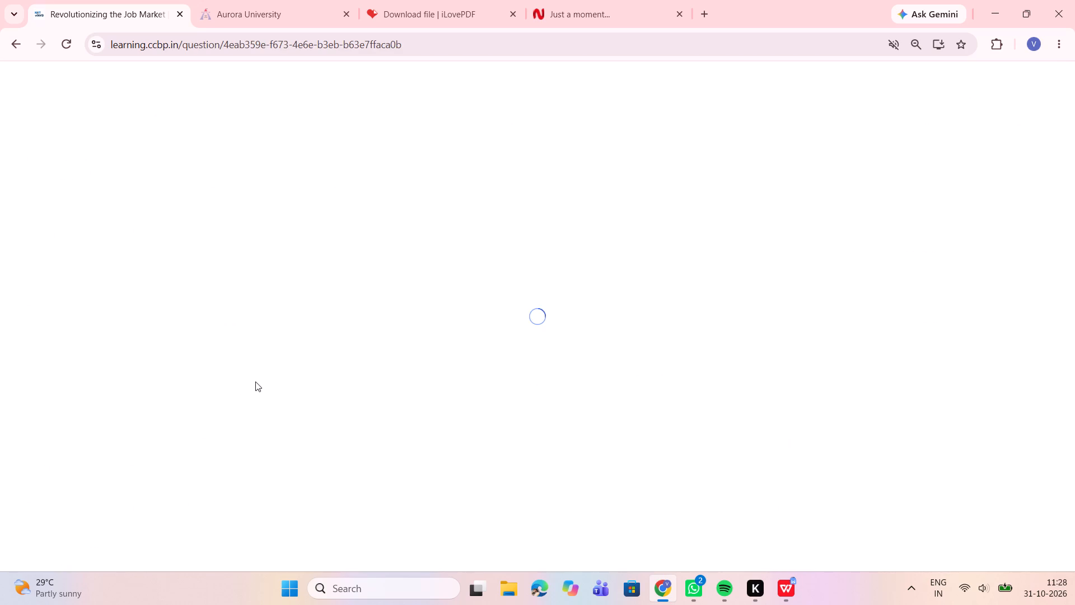
scroll(255, 381, "right", 7)
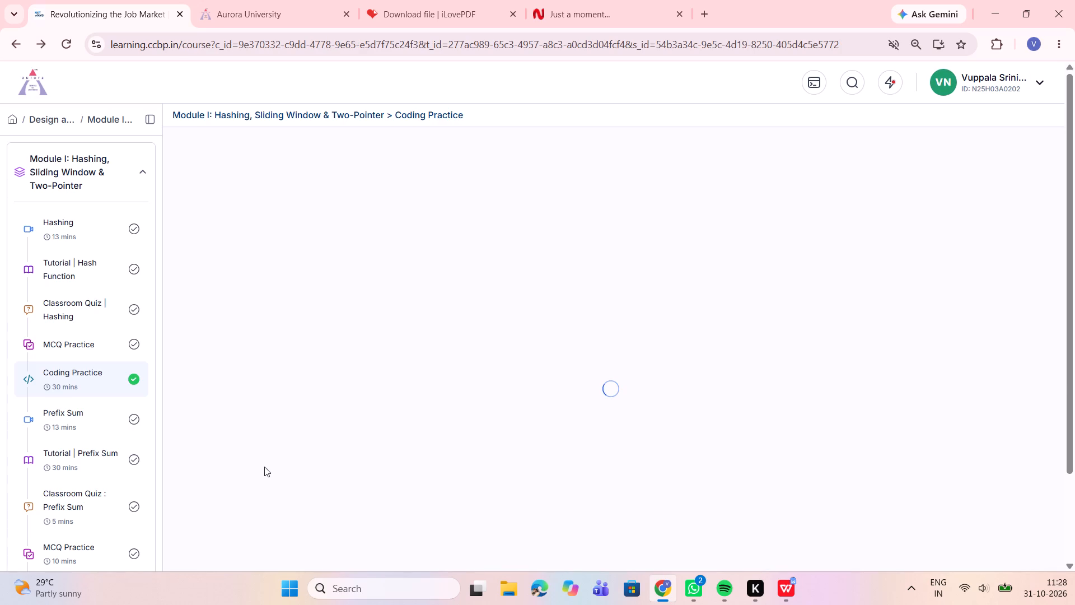
scroll(264, 467, "down", 2)
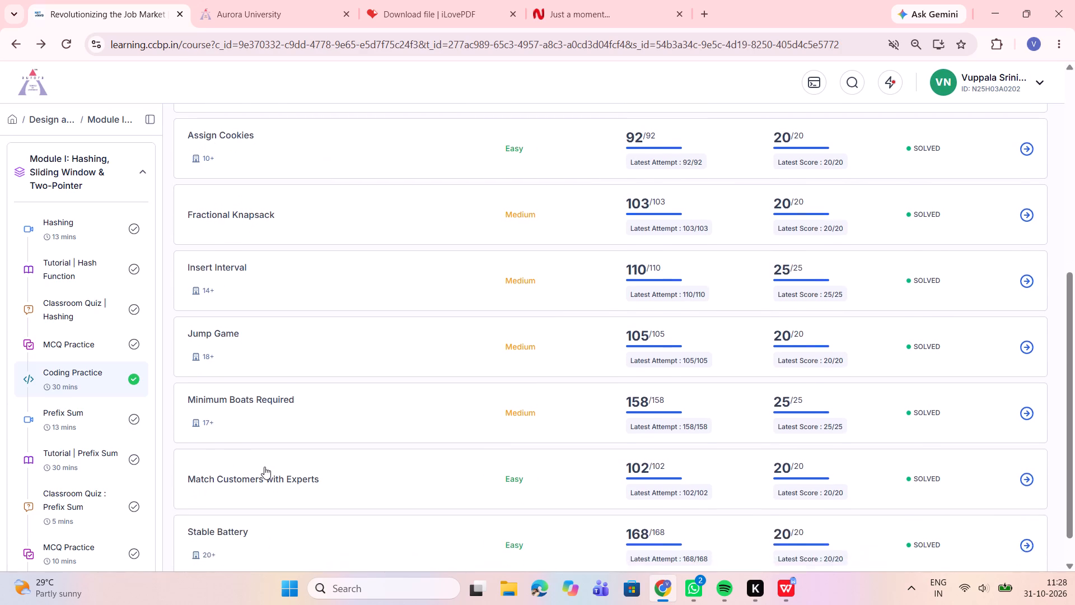
scroll(264, 467, "down", 1)
left_click_drag(186, 287, 259, 278)
key("ctrl+c")
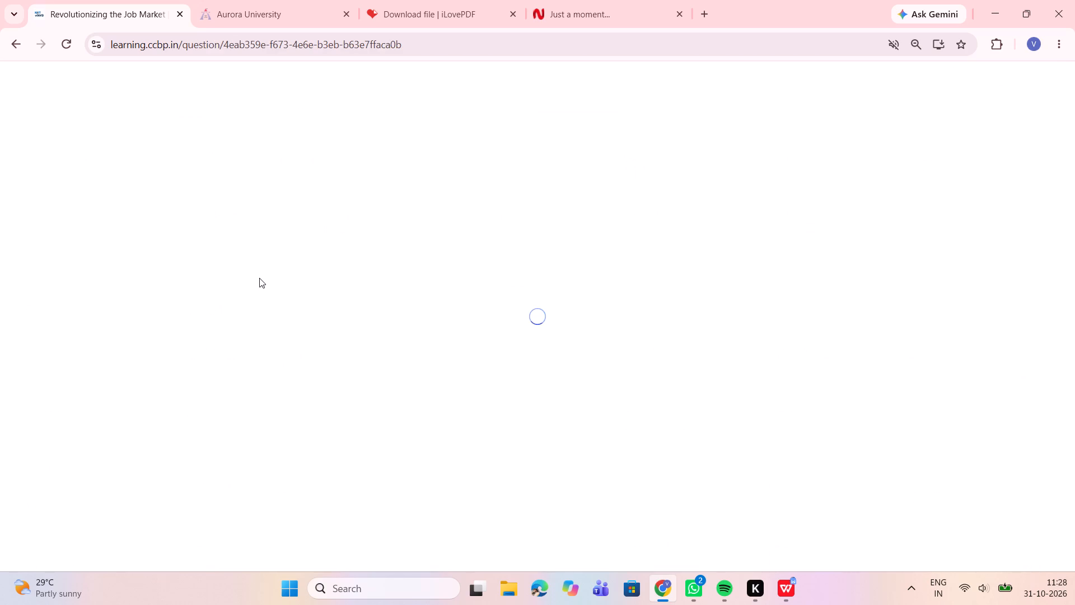
key("alt+Tab")
key("ctrl+v")
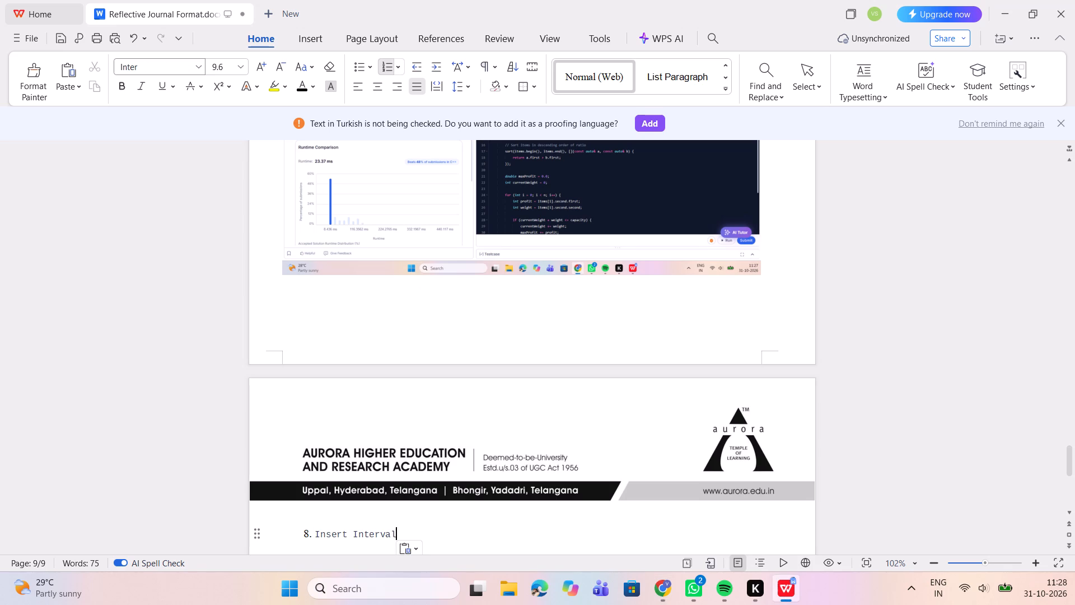
Format the item 8 title as bold Times New Roman, size 12, in black, and place the cursor at its end.
left_click_drag(315, 533, 399, 529)
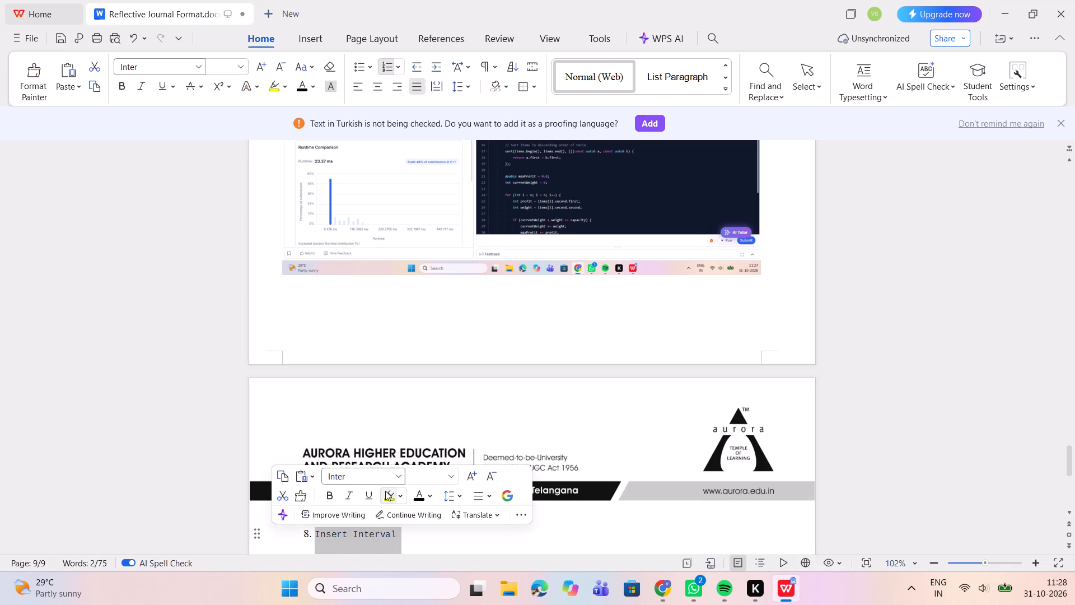
left_click(333, 493)
left_click(420, 495)
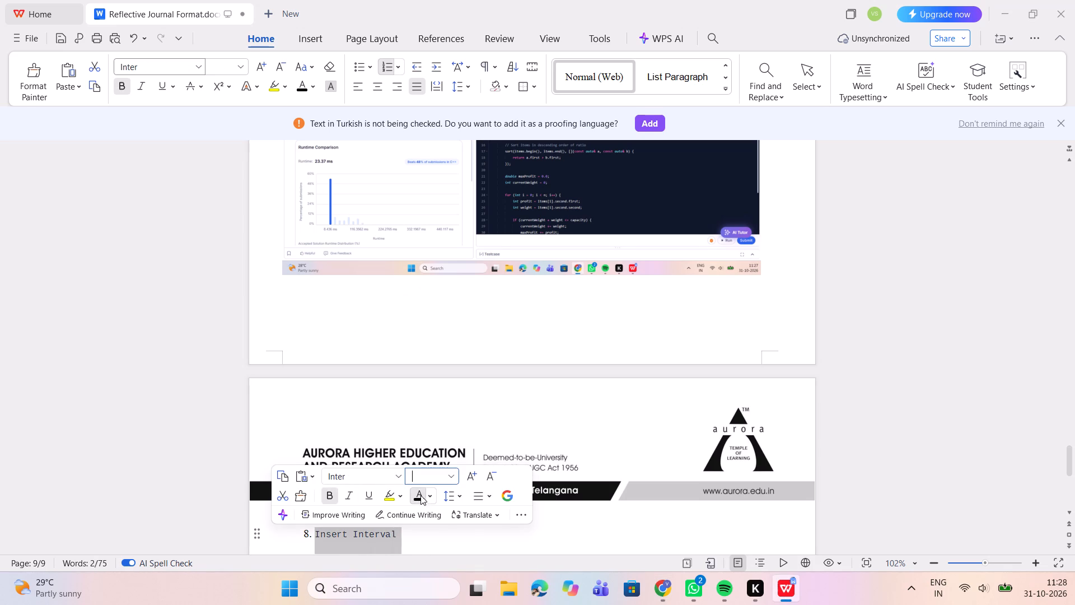
type("12")
key("Return")
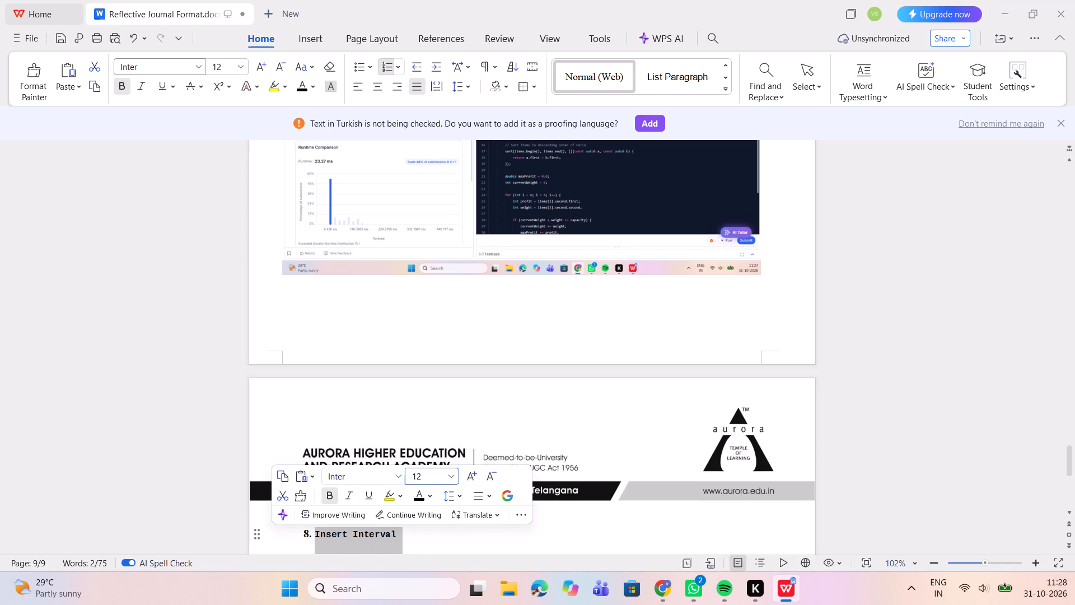
left_click(398, 478)
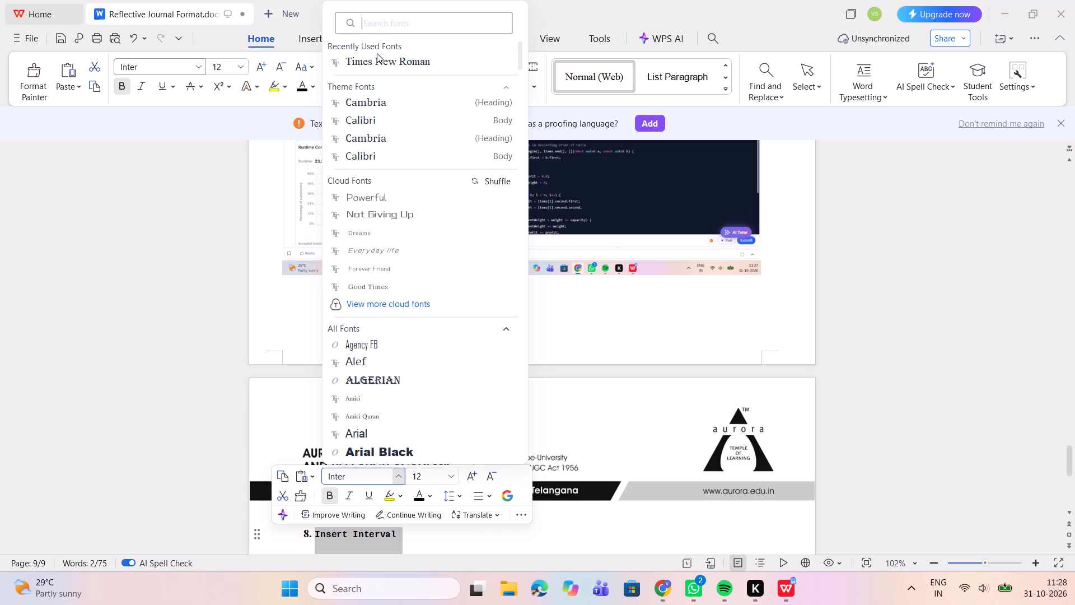
left_click(377, 56)
left_click(420, 530)
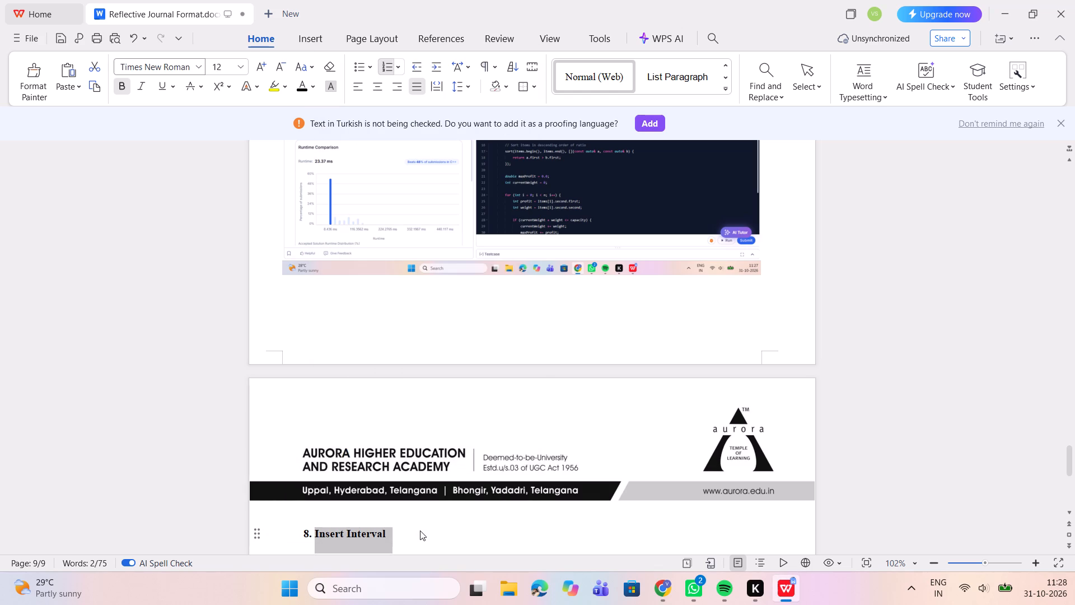
Screenshot the Insert Interval page in Chrome at 67% zoom with the code, and paste it on an unnumbered line below item 8's title in WPS.
key("Return")
key("BackSpace")
key("BackSpace")
scroll(420, 530, "down", 4)
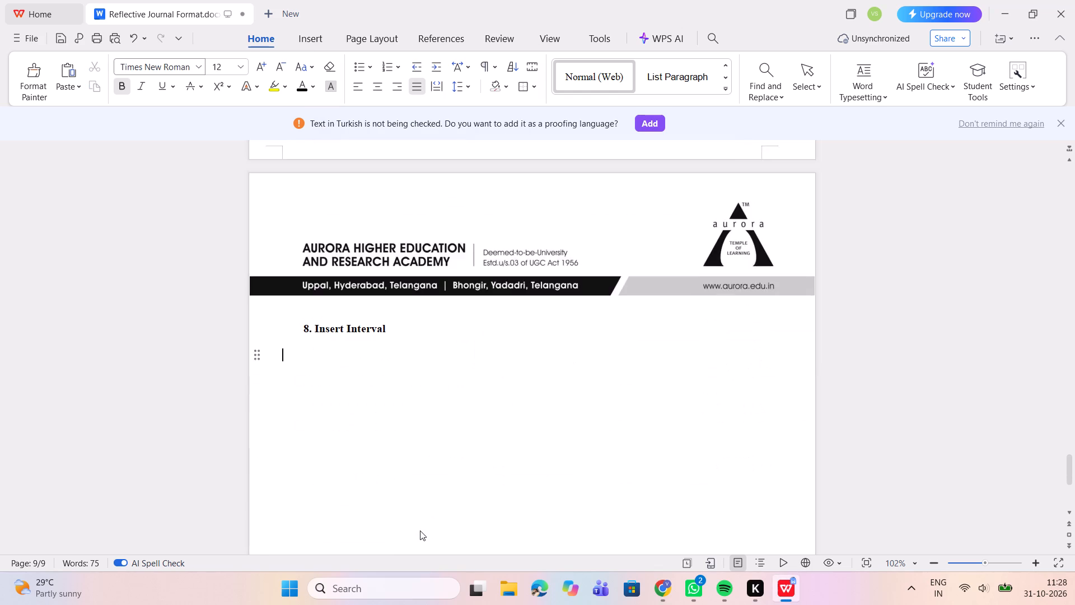
key("alt+Tab")
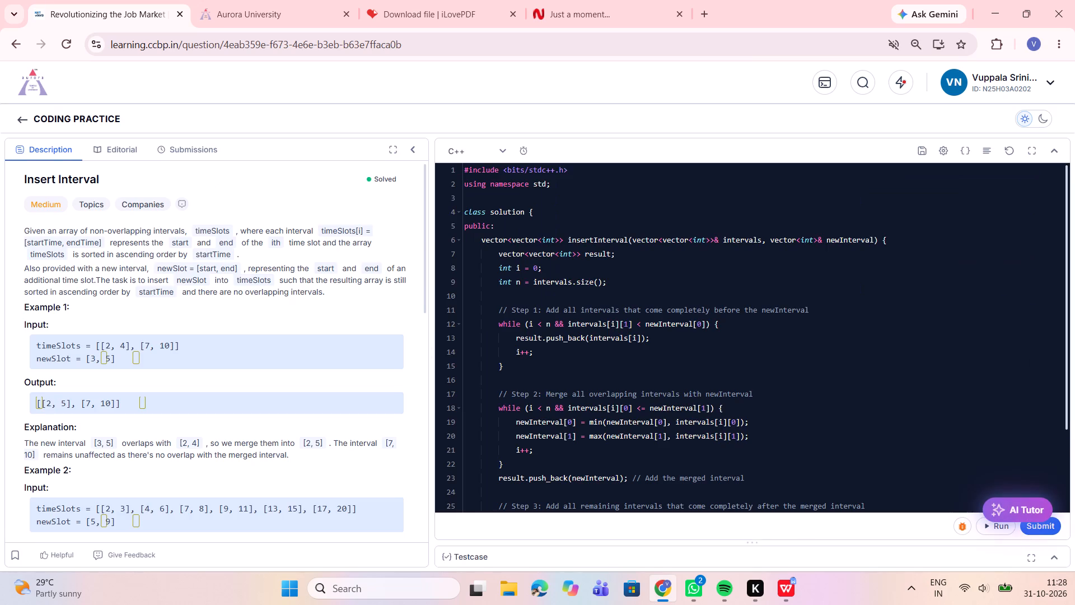
scroll(707, 299, "down", 10)
scroll(707, 299, "up", 9)
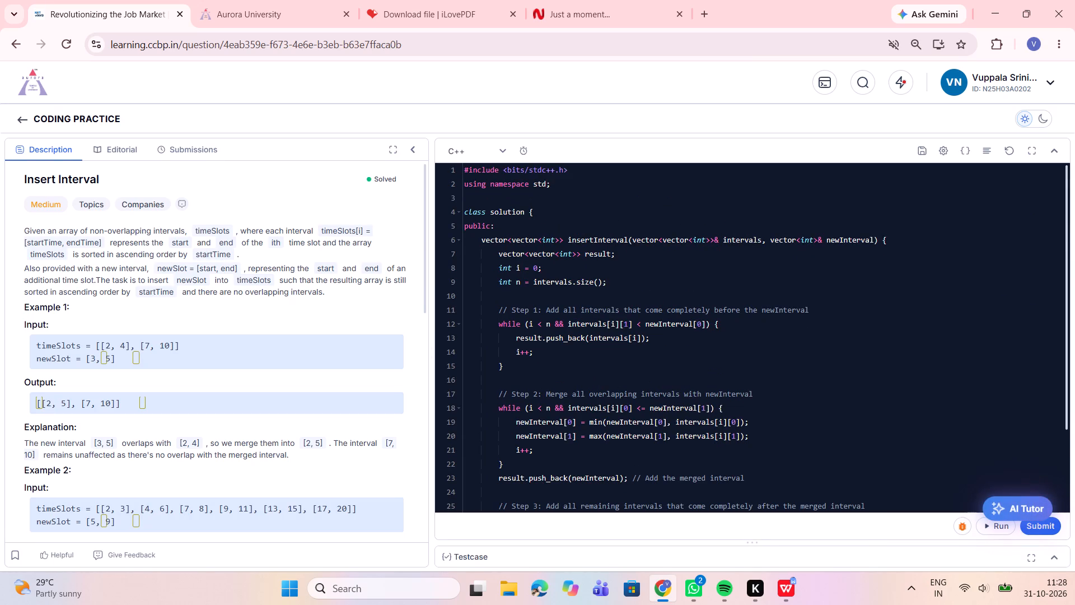
key("ctrl+minus")
key("ctrl+minus")
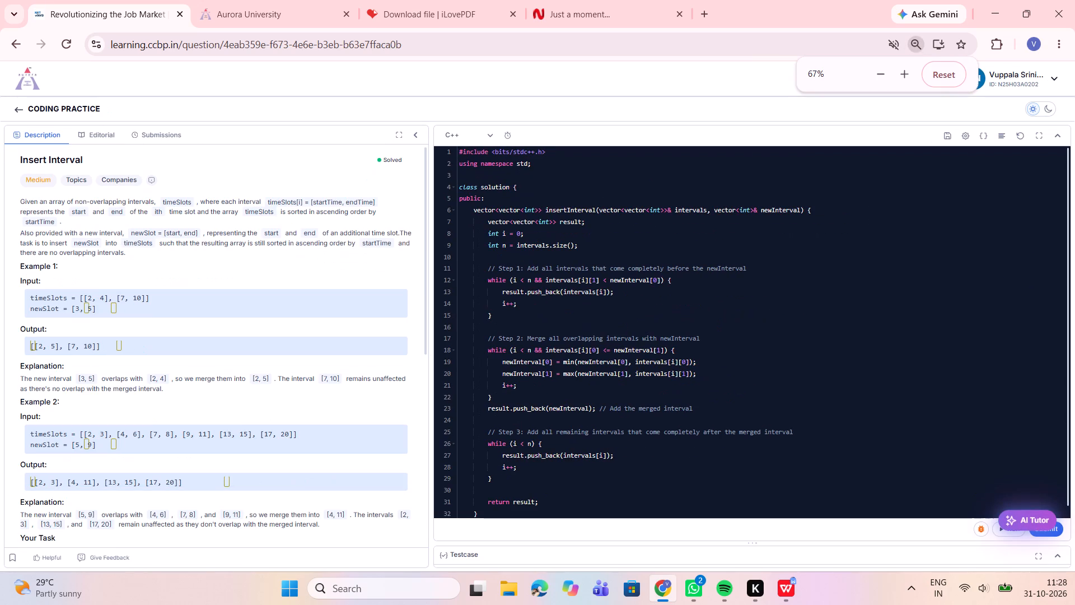
key("shift+super+s")
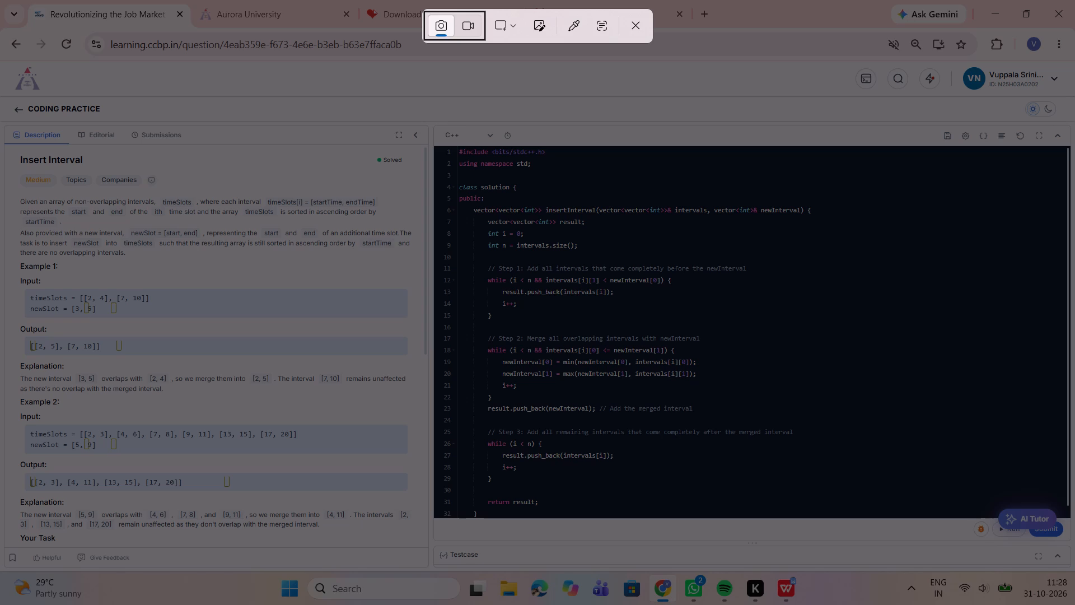
left_click_drag(0, 61, 1074, 604)
key("alt+Tab")
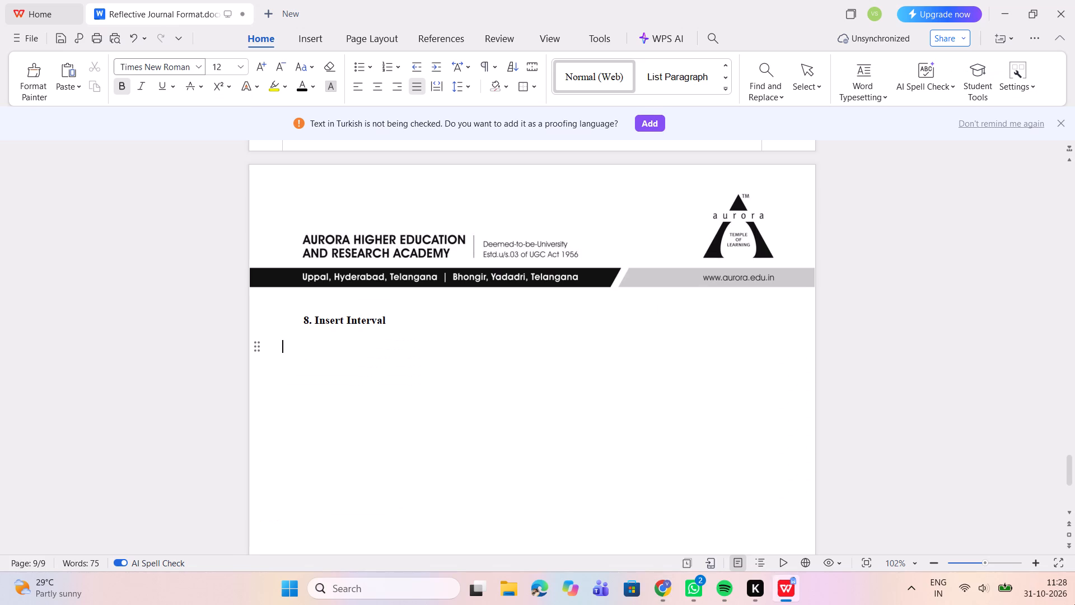
key("ctrl+v")
Add the label "Output:" below the Insert Interval code screenshot and start a new line under it.
key("Return")
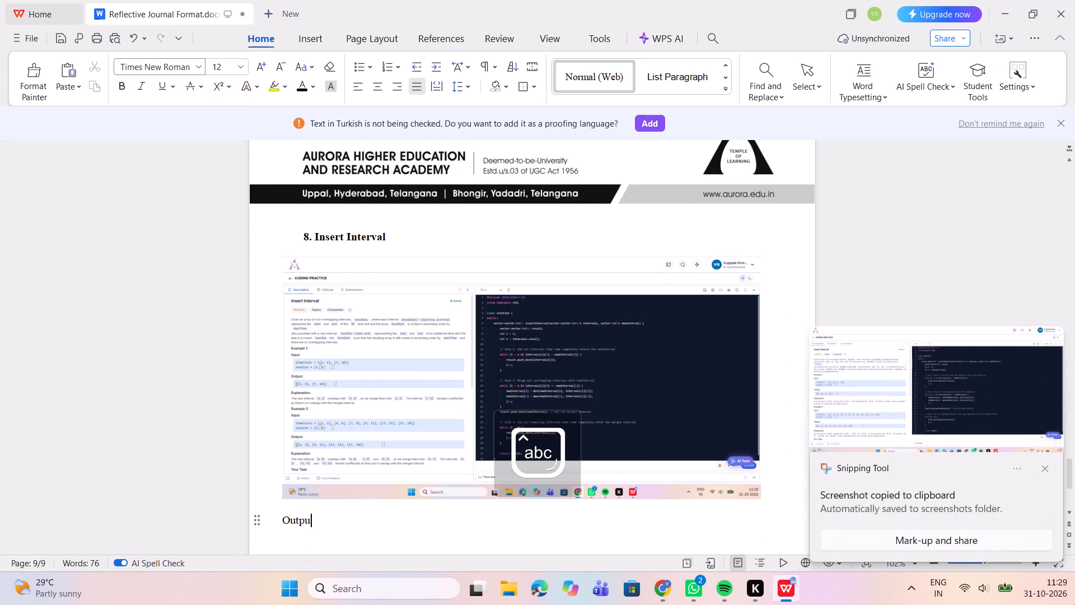
key("Return")
Submit the Insert Interval solution in Chrome, screenshot the result page at a larger zoom, and paste it under item 8's "Output:" label in WPS.
key("alt+Tab")
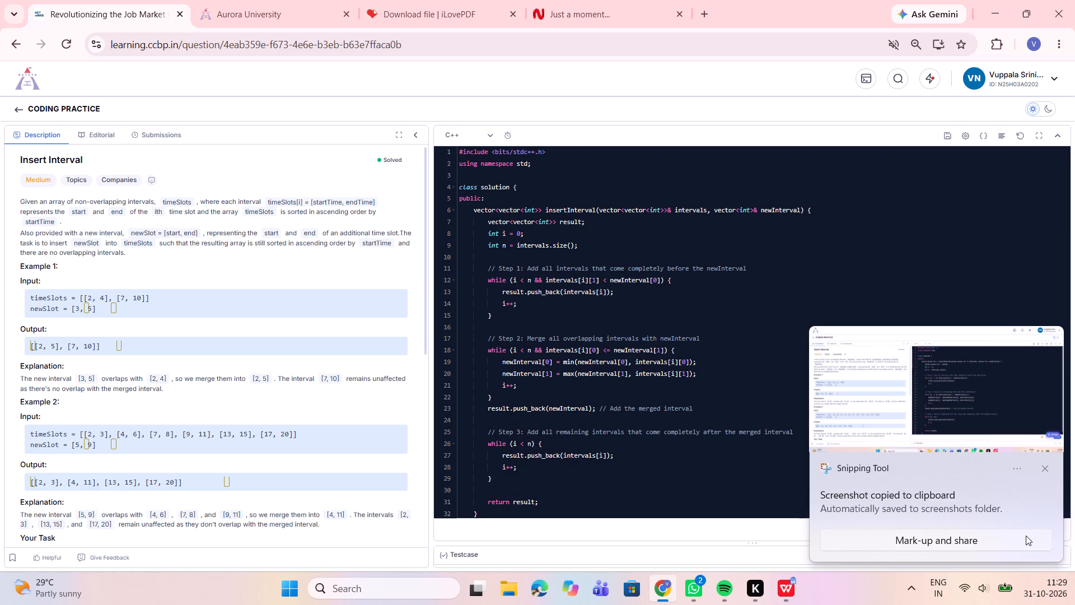
left_click(1044, 465)
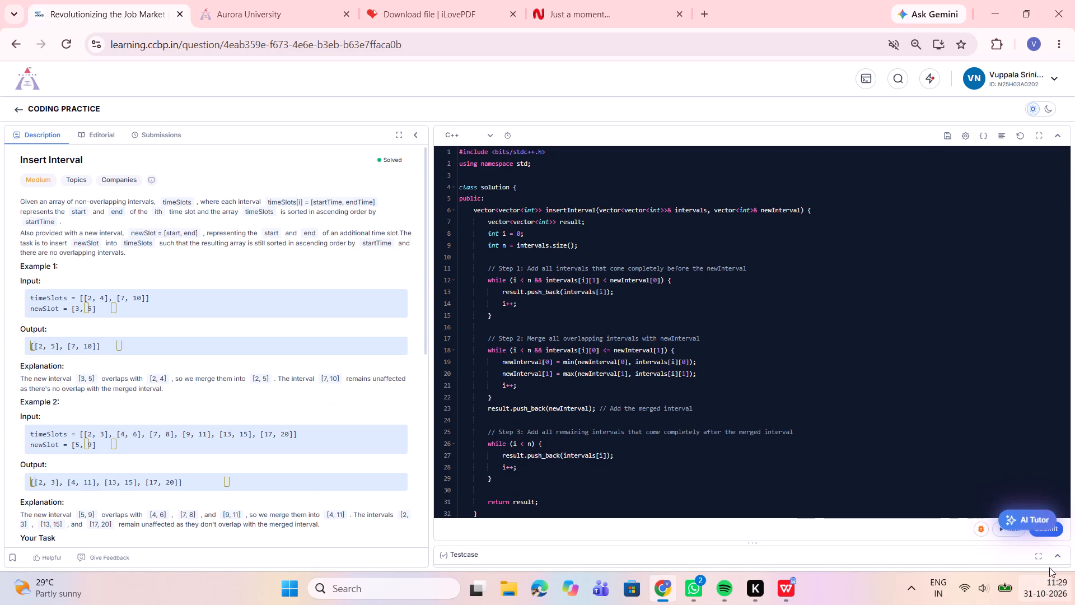
left_click(1058, 536)
key("ctrl+plus")
key("ctrl+plus")
key("ctrl+plus")
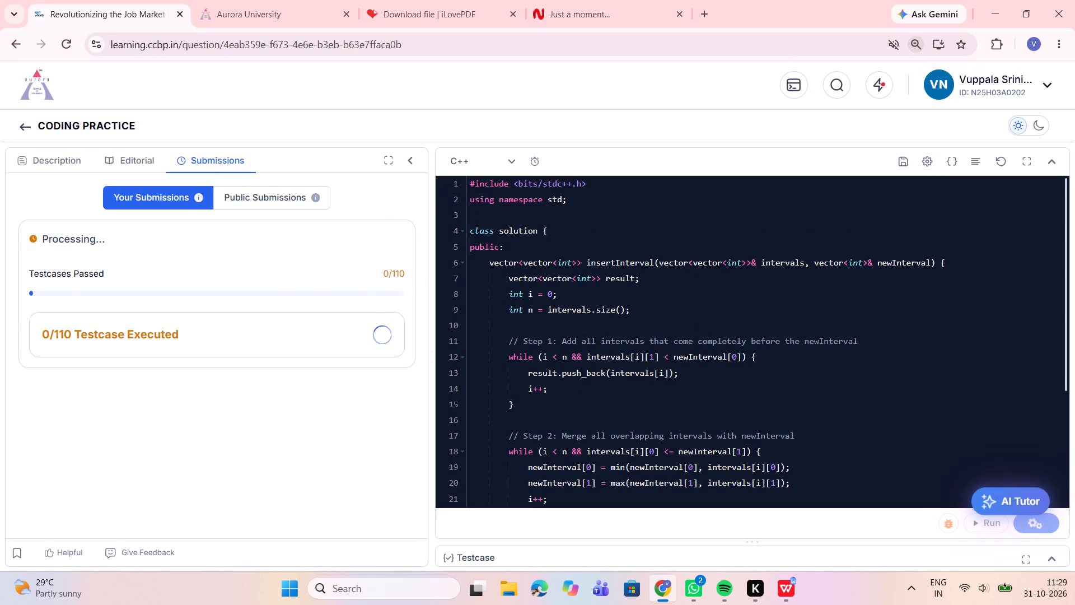
key("shift+super+s")
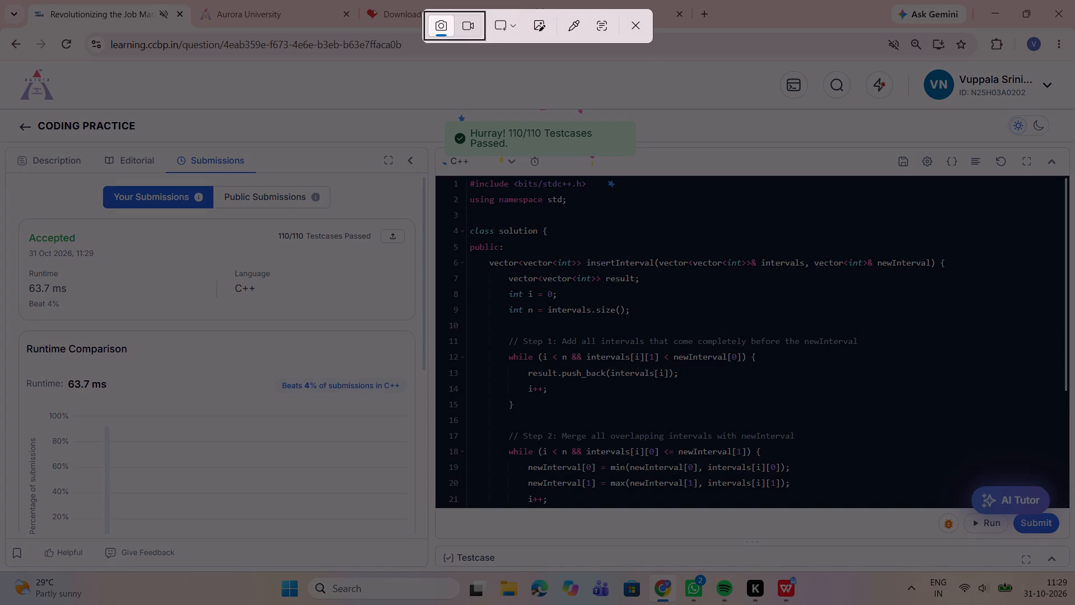
left_click_drag(0, 60, 1074, 604)
key("alt+Tab")
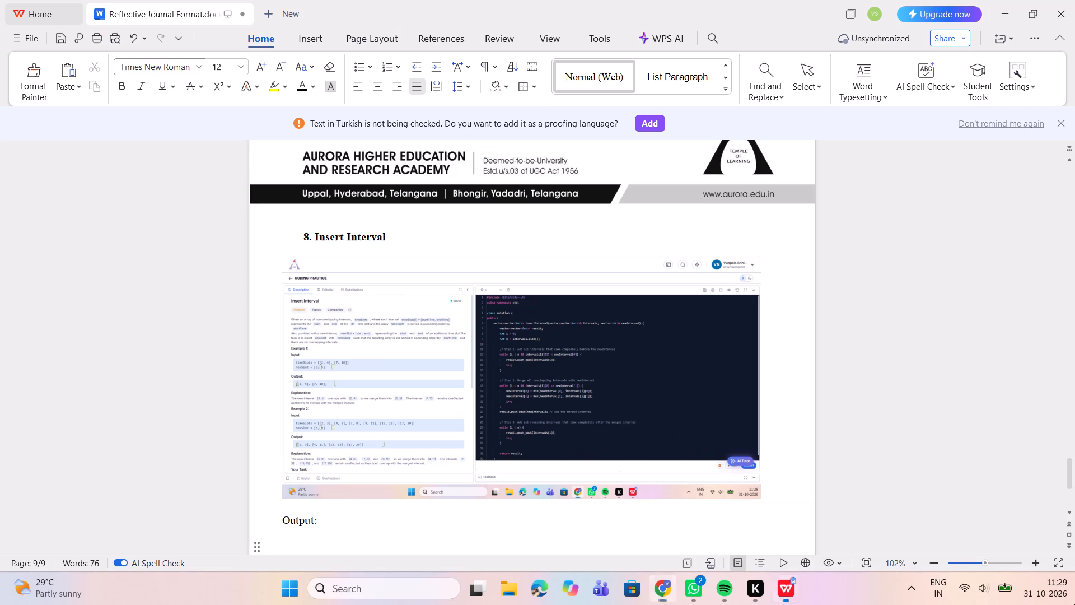
key("ctrl+v")
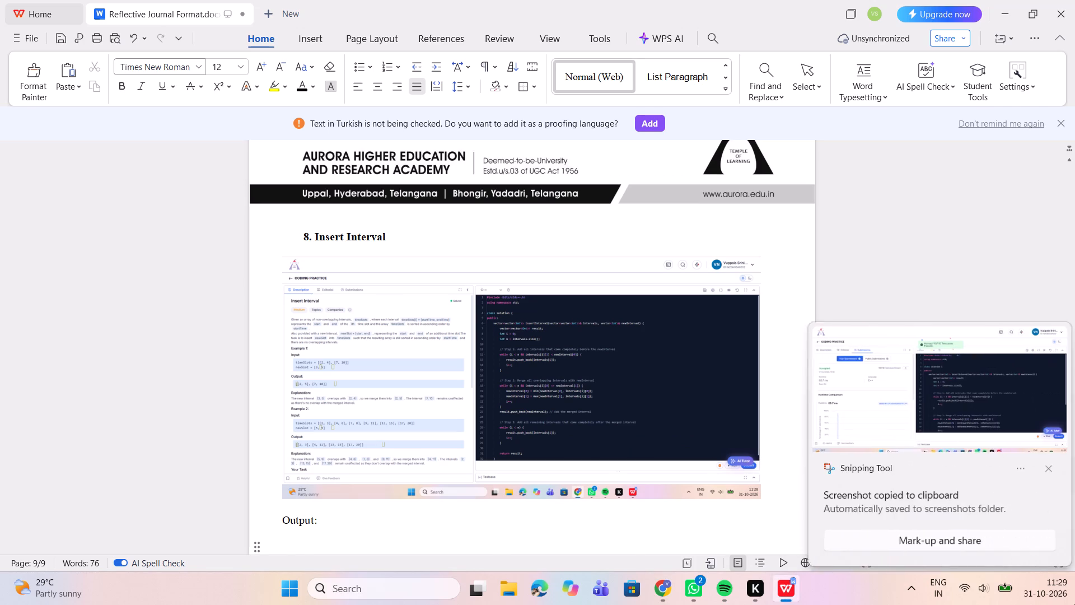
key("ctrl+v")
Add blank lines below the Insert Interval output screenshot and start numbered item 9 at the top of a new page.
key("Return")
key("Return")
key("Return")
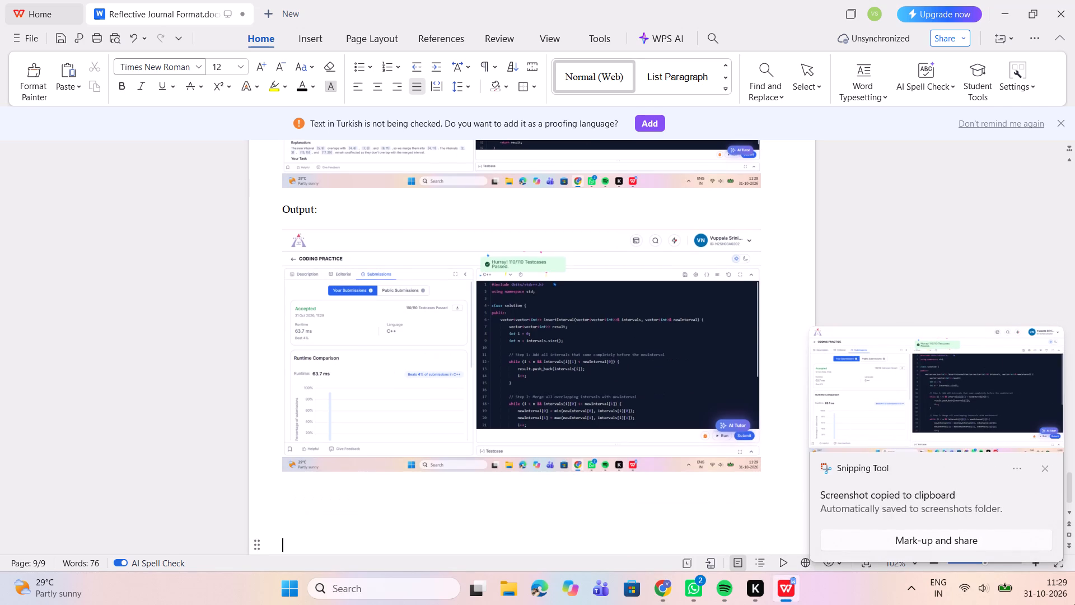
key("Return")
key("Return")
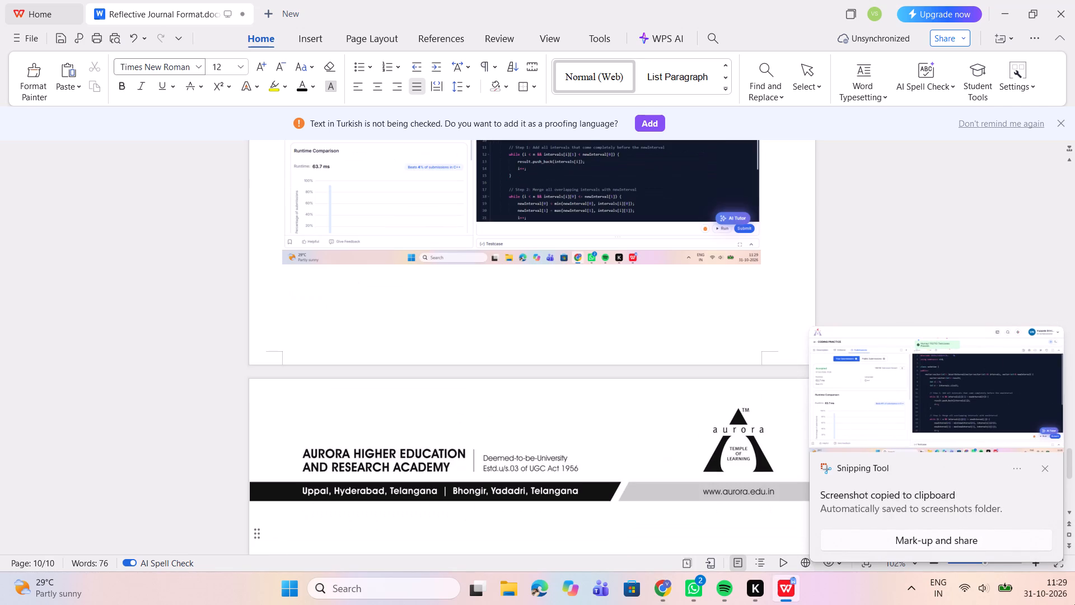
type("9.")
key("space")
Review the report from the first page through items 1 to 8, ending back at item 9.
scroll(1074, 604, "up", 14)
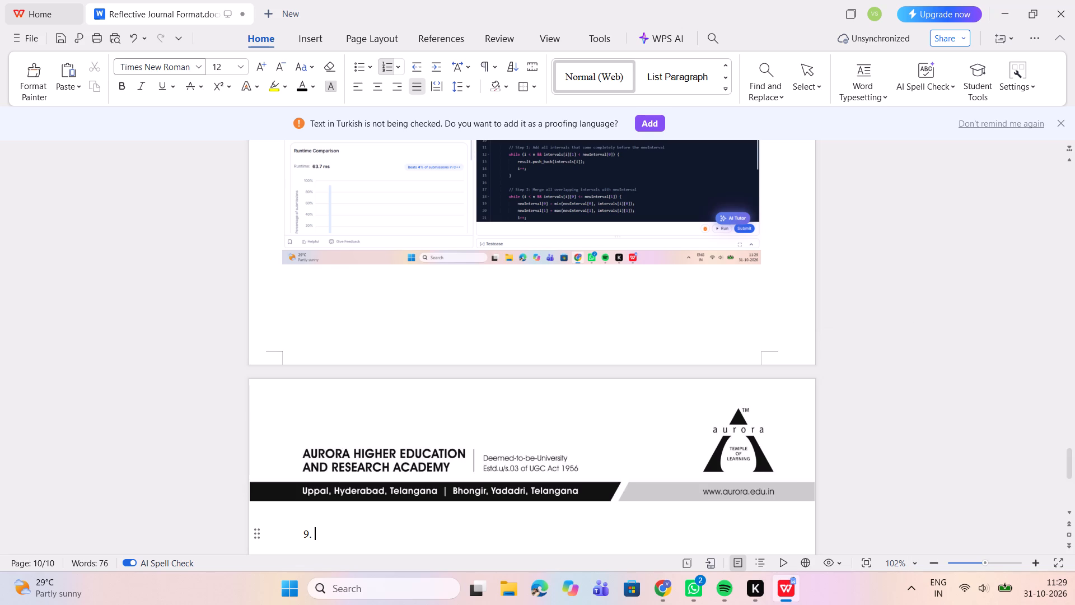
scroll(1005, 281, "up", 20)
scroll(1005, 281, "up", 20)
scroll(1005, 281, "up", 20)
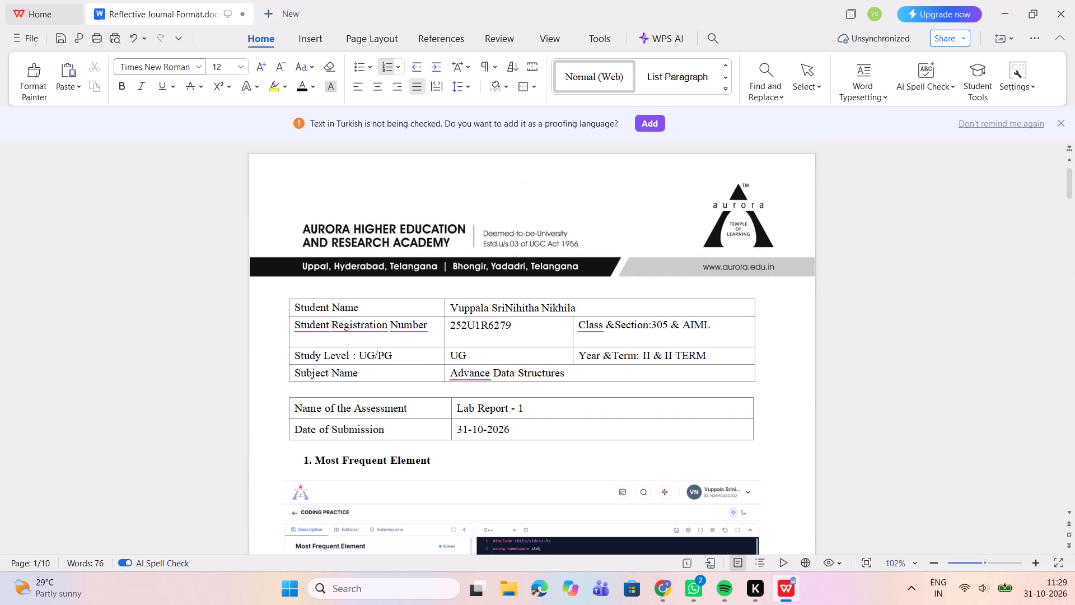
scroll(1005, 281, "down", 10)
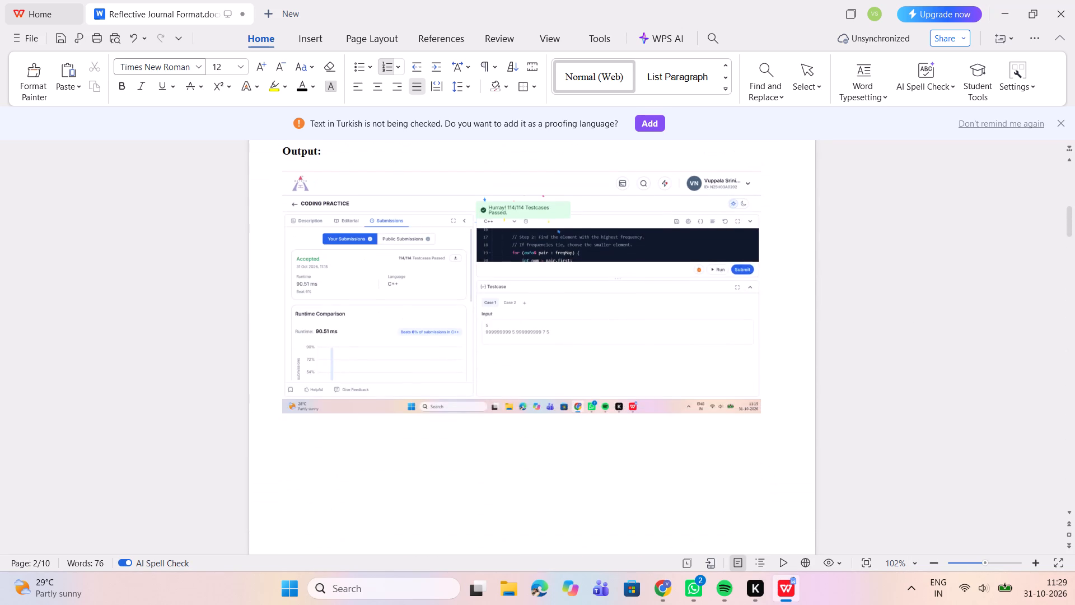
scroll(1005, 281, "down", 13)
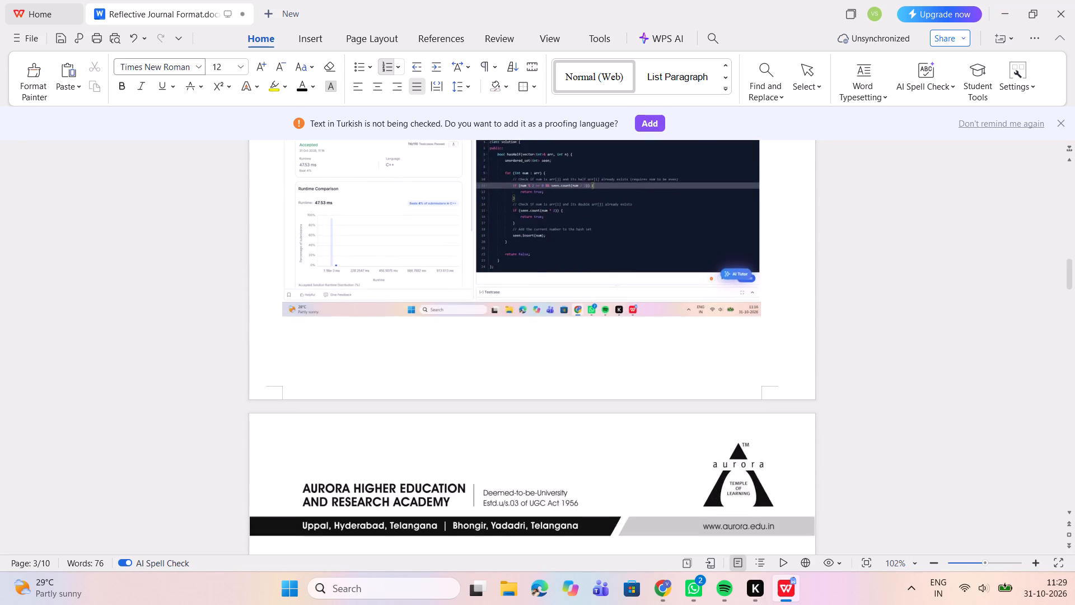
scroll(1005, 281, "down", 4)
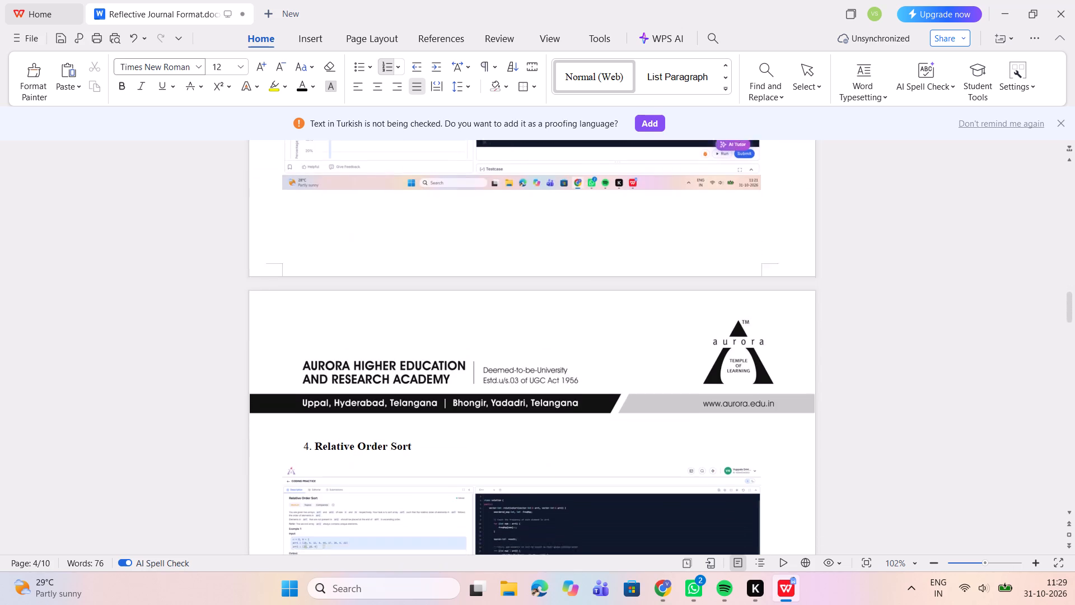
scroll(1005, 281, "down", 9)
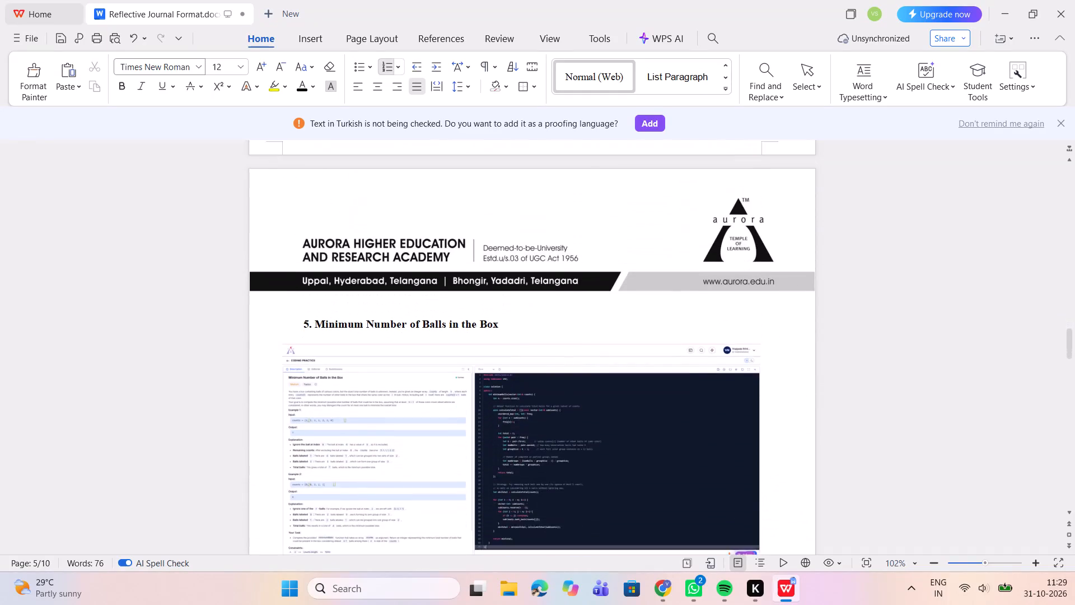
scroll(1005, 281, "down", 9)
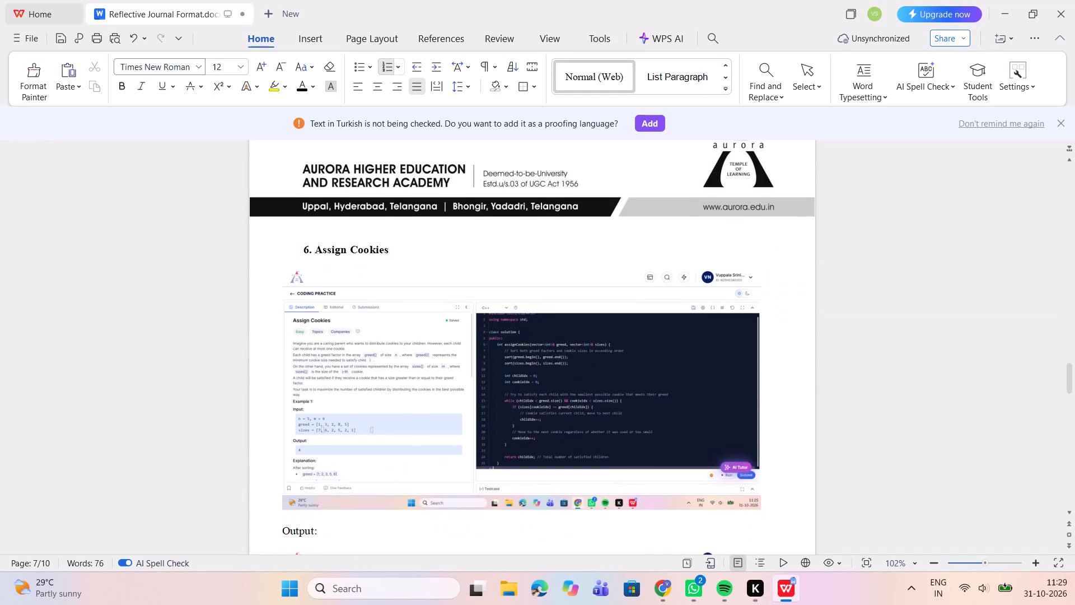
scroll(1005, 281, "down", 11)
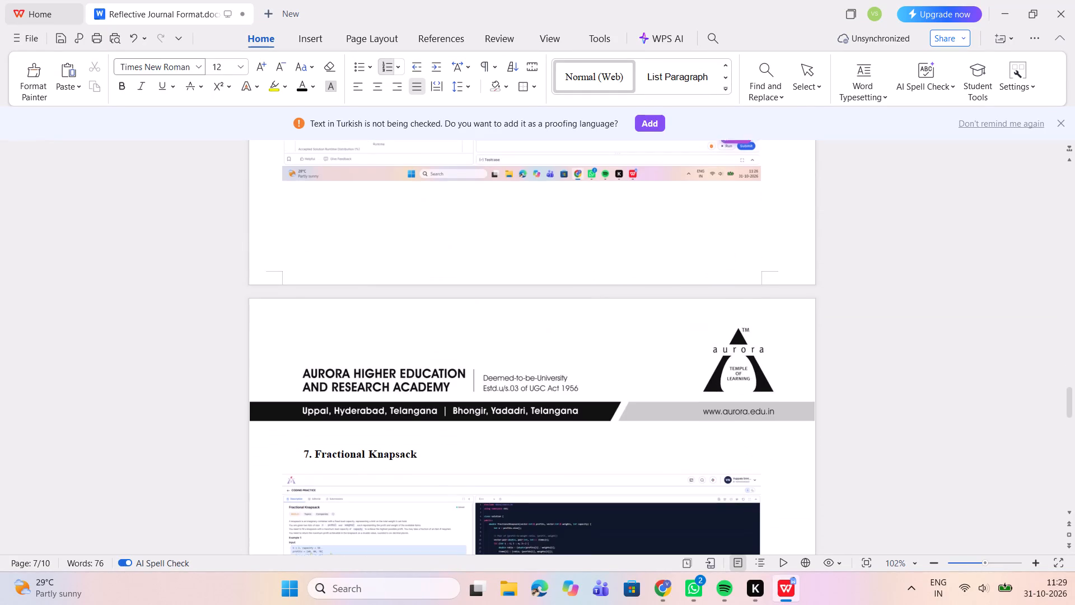
scroll(1005, 281, "down", 11)
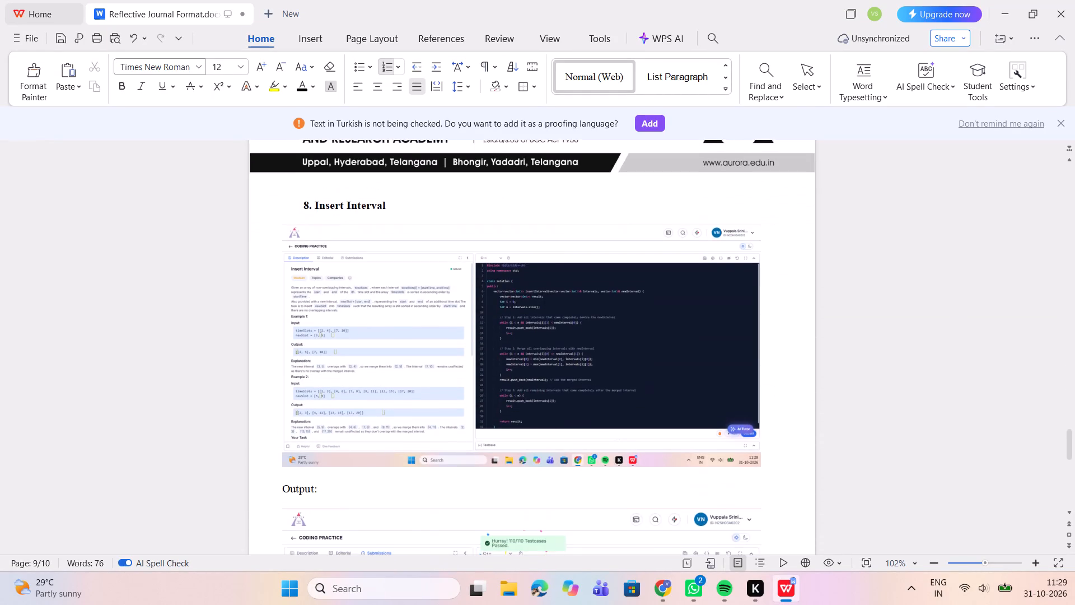
scroll(1005, 281, "down", 8)
Copy the title "Jump Game" from the Coding Practice list in Chrome and paste it into item 9 in WPS.
key("alt+Tab")
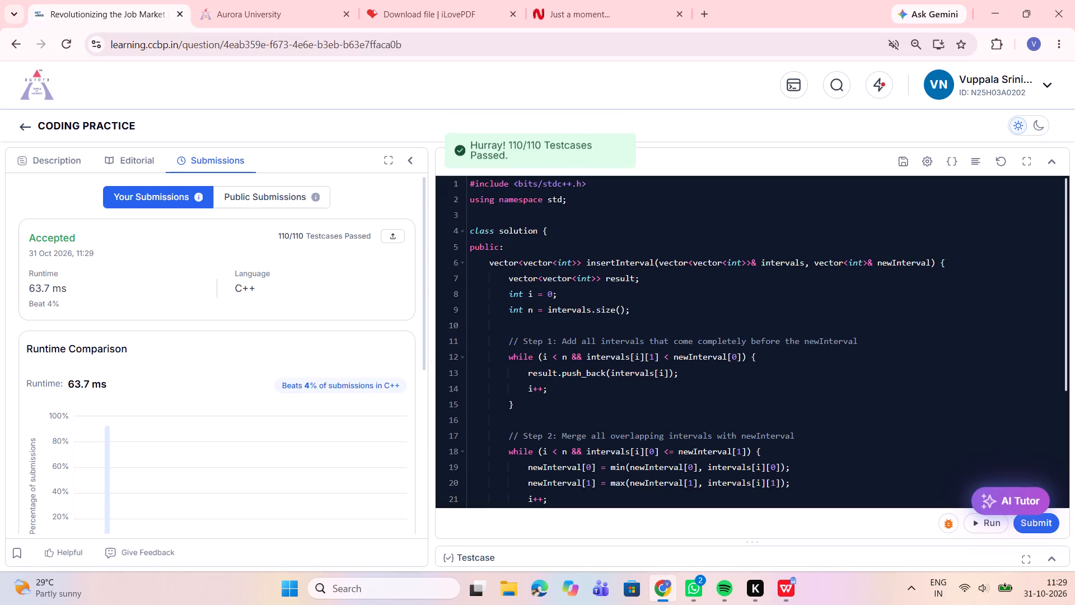
scroll(687, 375, "right", 9)
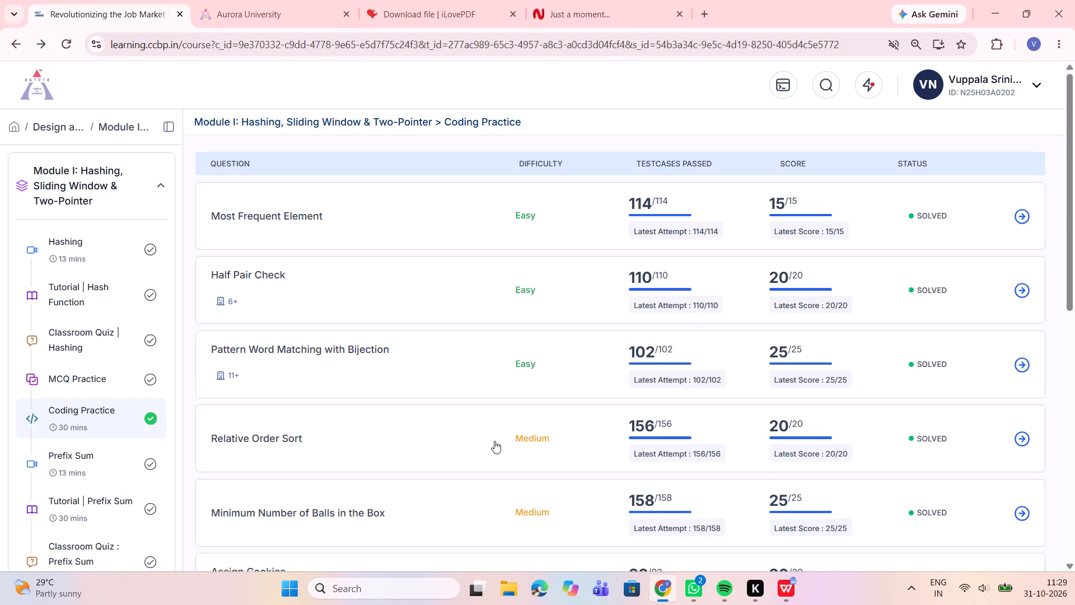
scroll(494, 441, "down", 6)
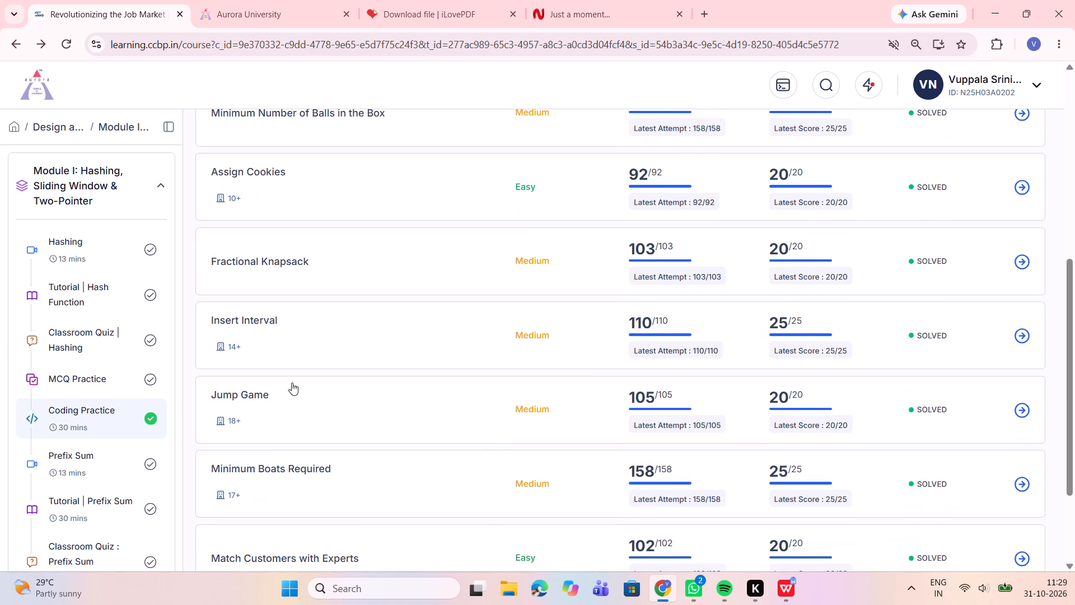
left_click_drag(213, 401, 276, 400)
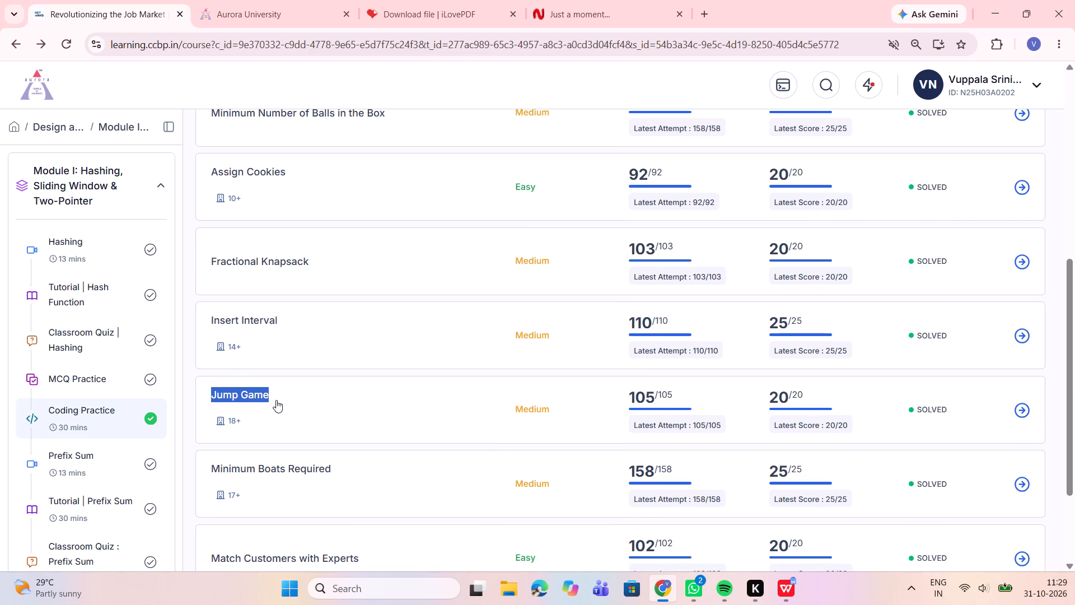
left_click_drag(276, 400, 277, 400)
key("ctrl+c")
key("alt+Tab")
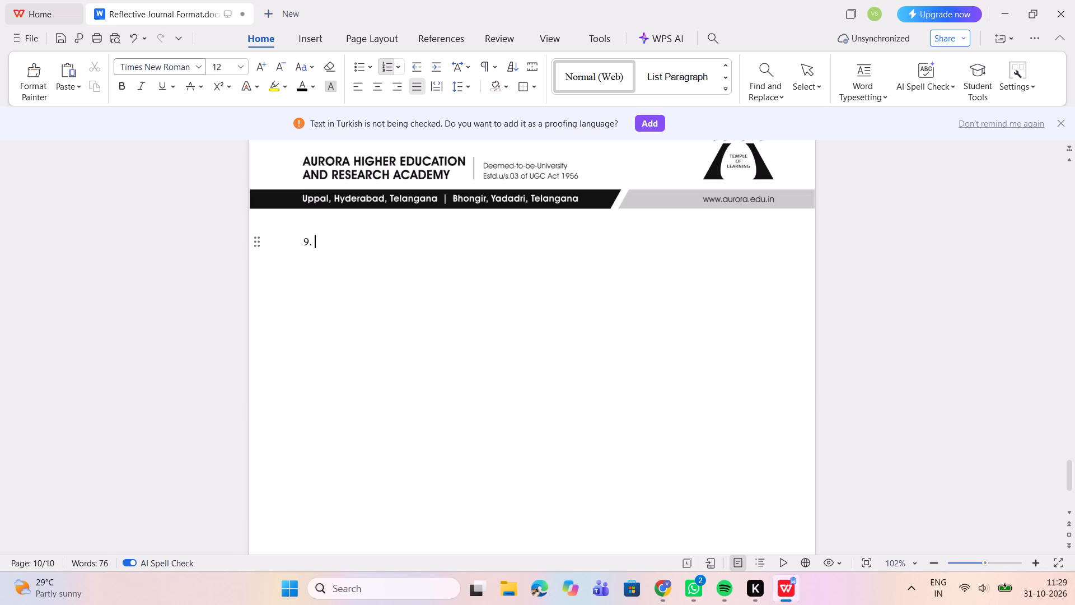
key("ctrl+v")
Format the item 9 title as bold Times New Roman, size 12, in black, and place the cursor at its end.
left_click_drag(316, 241, 366, 249)
left_click(296, 199)
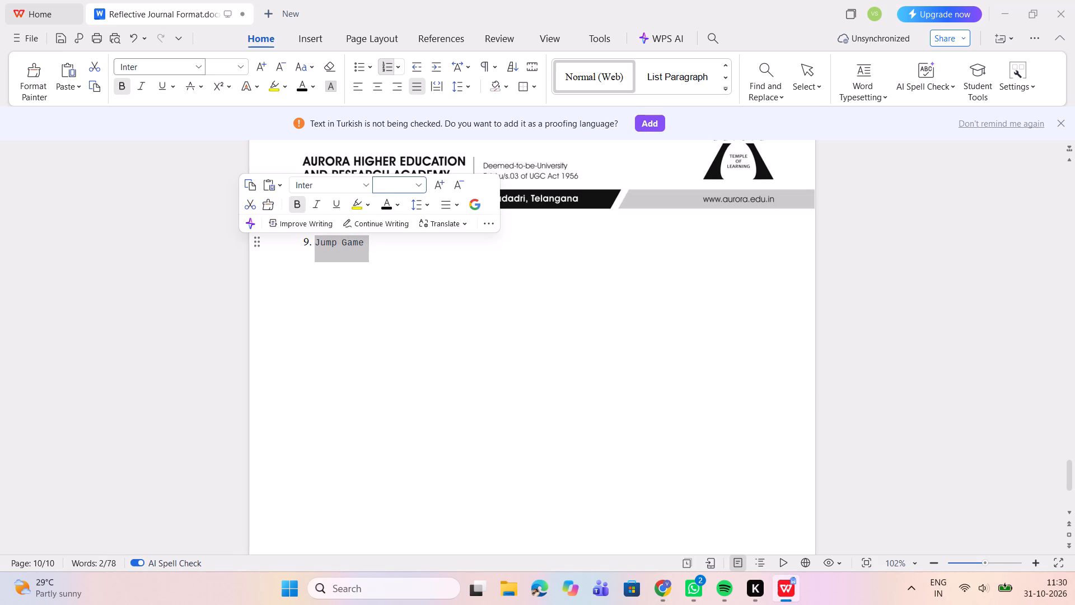
type("12")
key("Return")
left_click(389, 197)
left_click(334, 189)
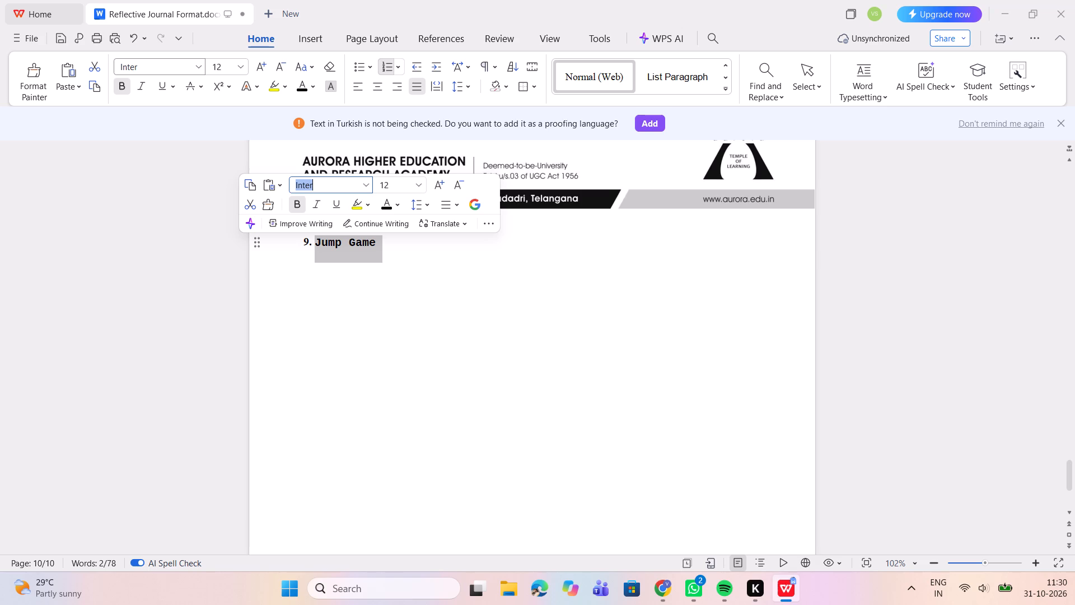
left_click(363, 185)
left_click(353, 255)
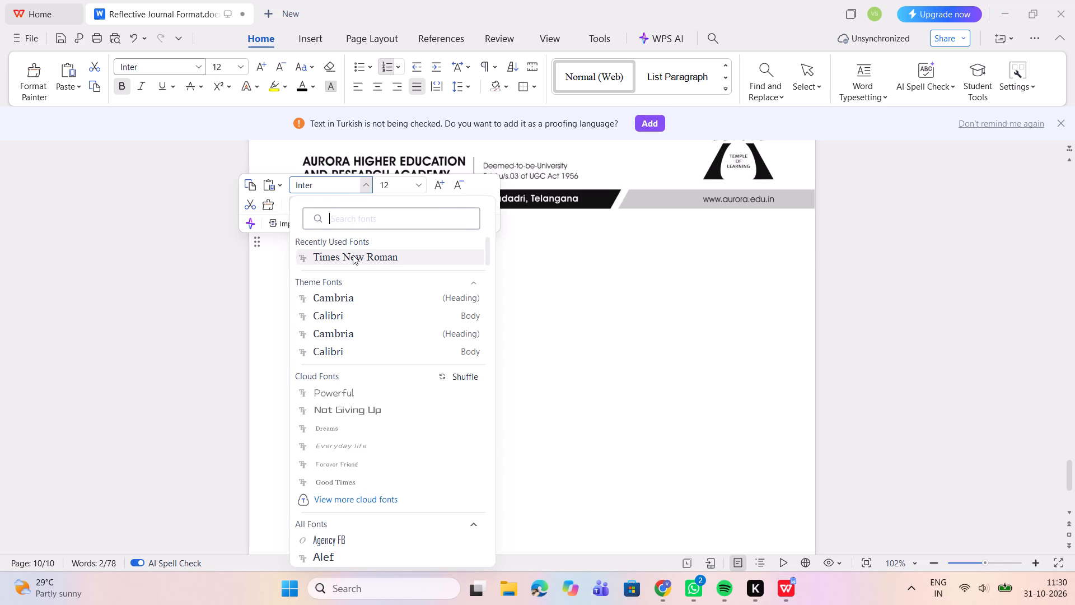
left_click(574, 276)
Start an unnumbered, unindented blank line below the item 9 title "Jump Game".
key("Return")
key("BackSpace")
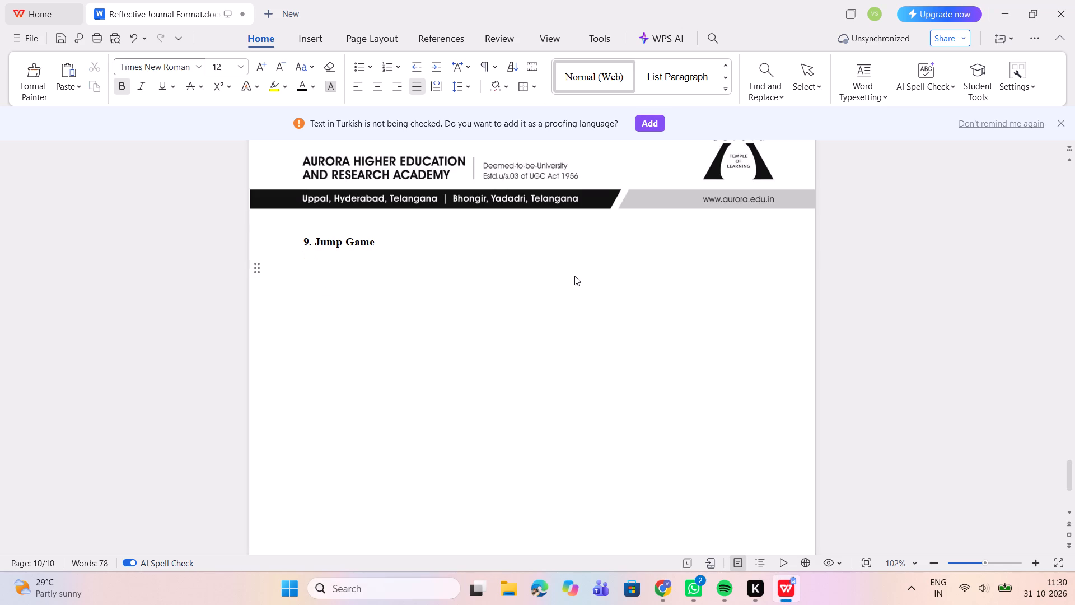
key("BackSpace")
Switch to Chrome, reduce the page zoom to 75%, and capture a screenshot of the Jump Game question with its full C++ solution.
key("alt+Tab")
scroll(530, 325, "down", 1)
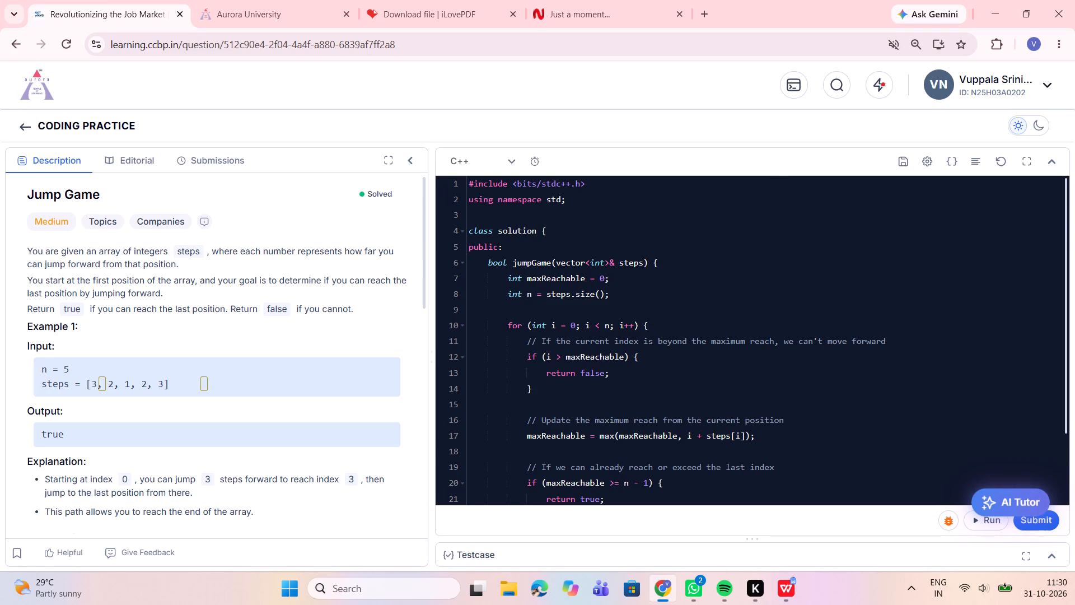
scroll(530, 325, "down", 2)
scroll(530, 325, "up", 6)
key("ctrl+minus")
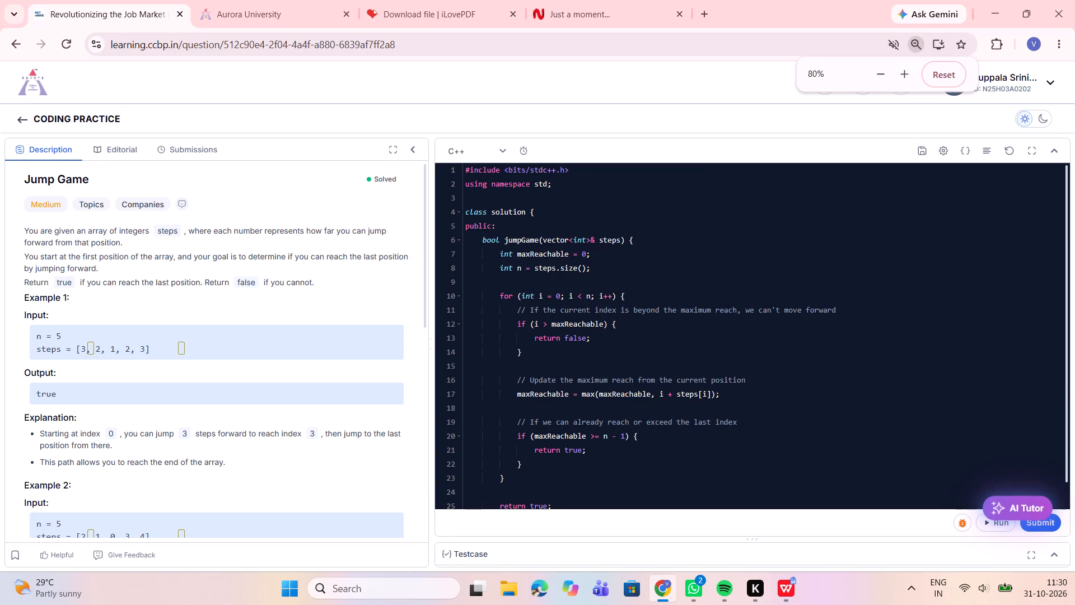
key("ctrl+minus")
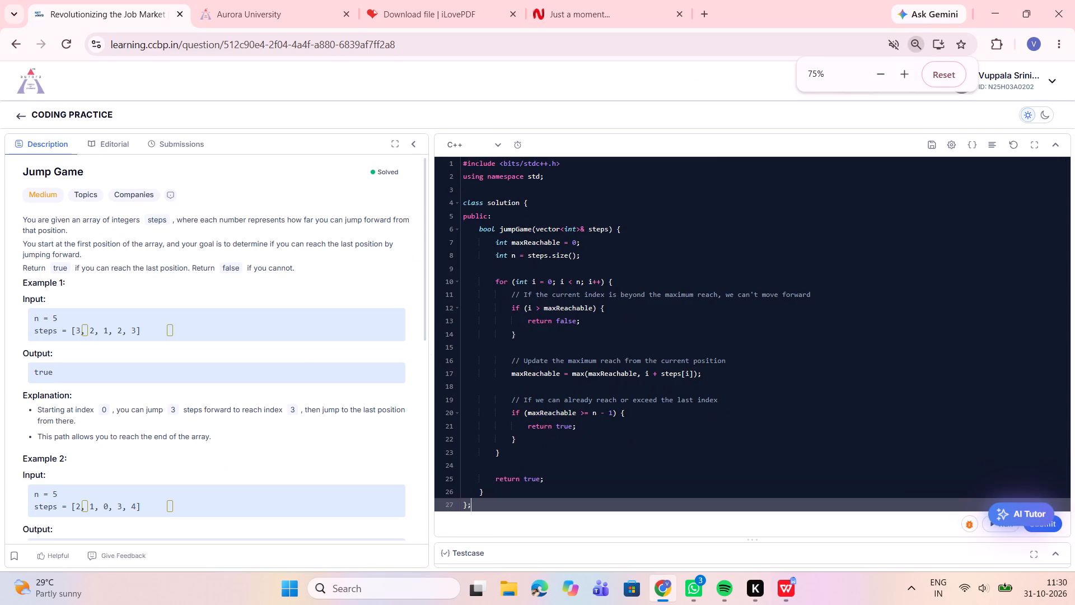
key("shift+super+s")
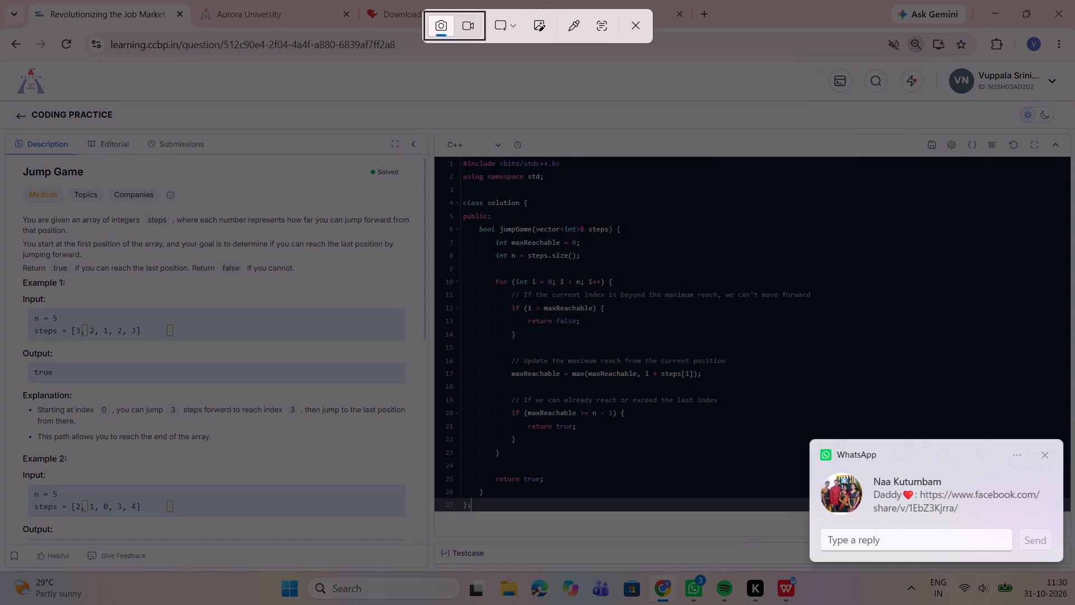
left_click(1040, 457)
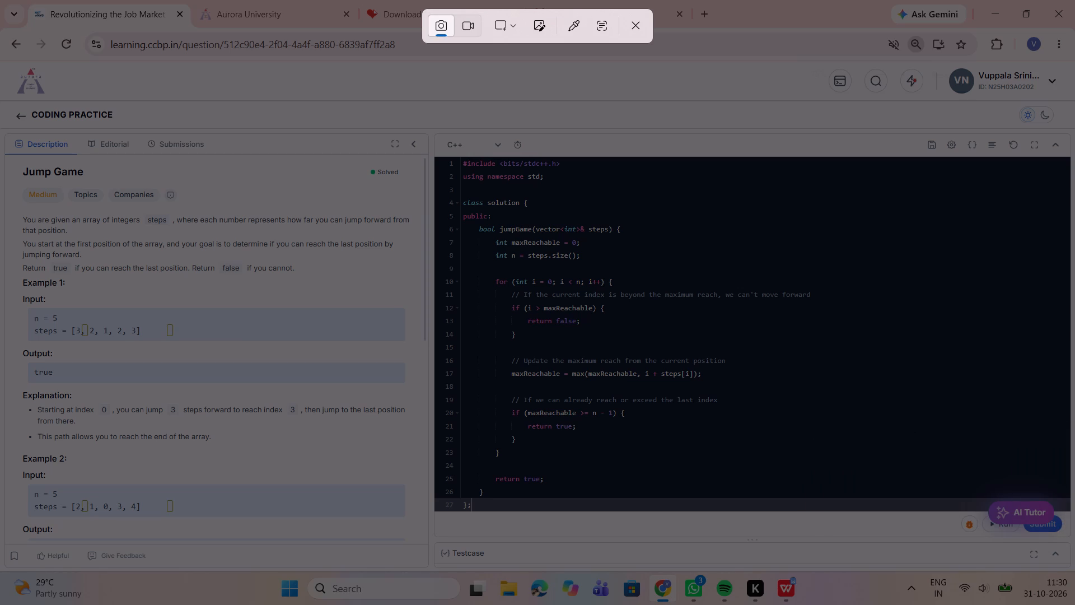
left_click_drag(0, 62, 1074, 604)
Paste the captured screenshot below the Jump Game title in WPS and start a new line beneath the image.
key("alt+Tab")
key("ctrl+v")
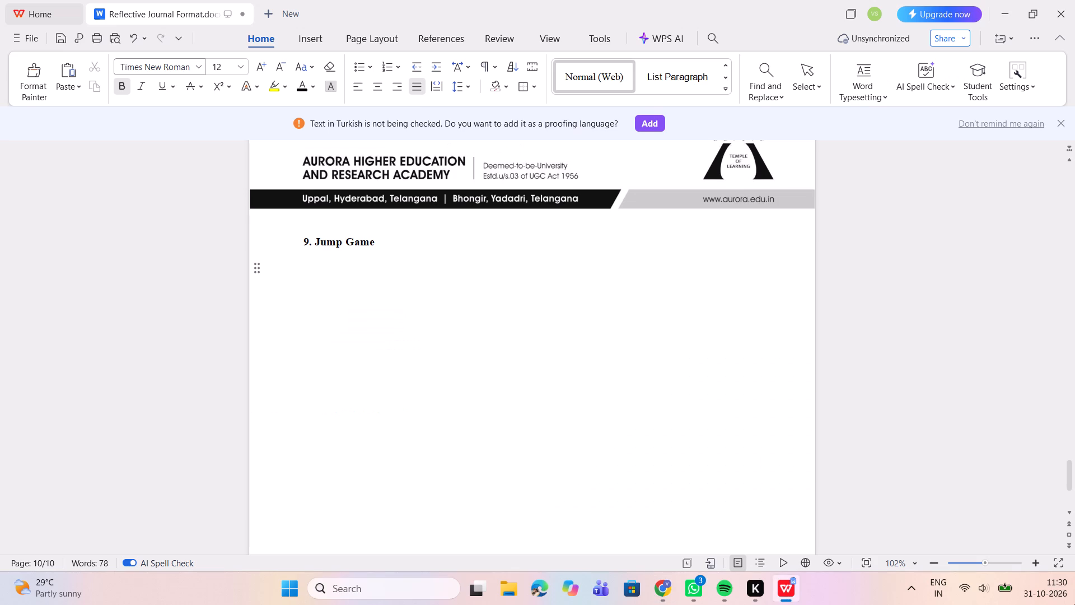
key("Return")
key("Return")
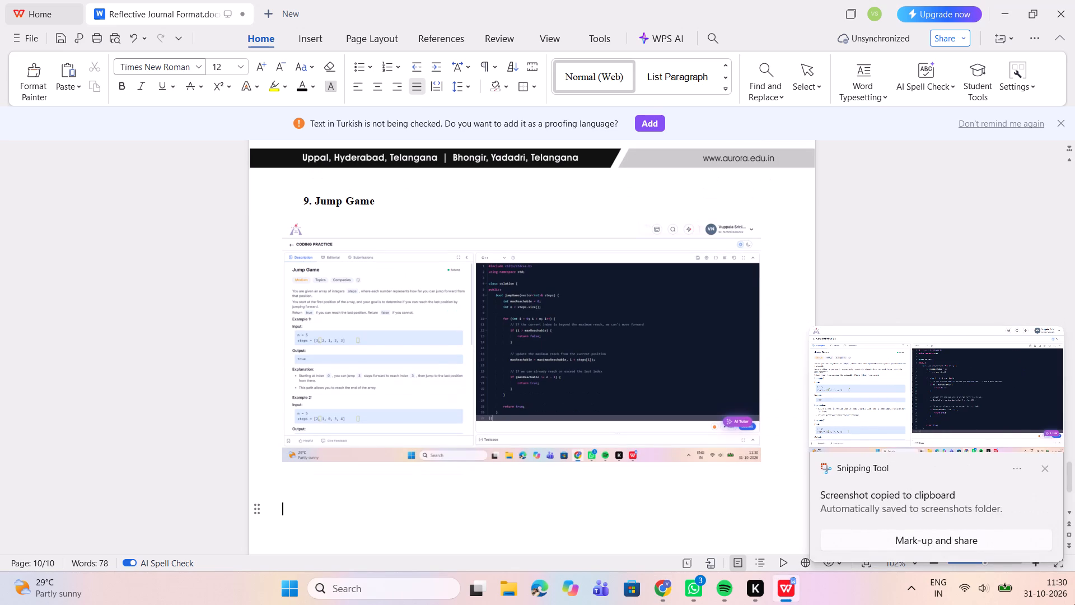
key("BackSpace")
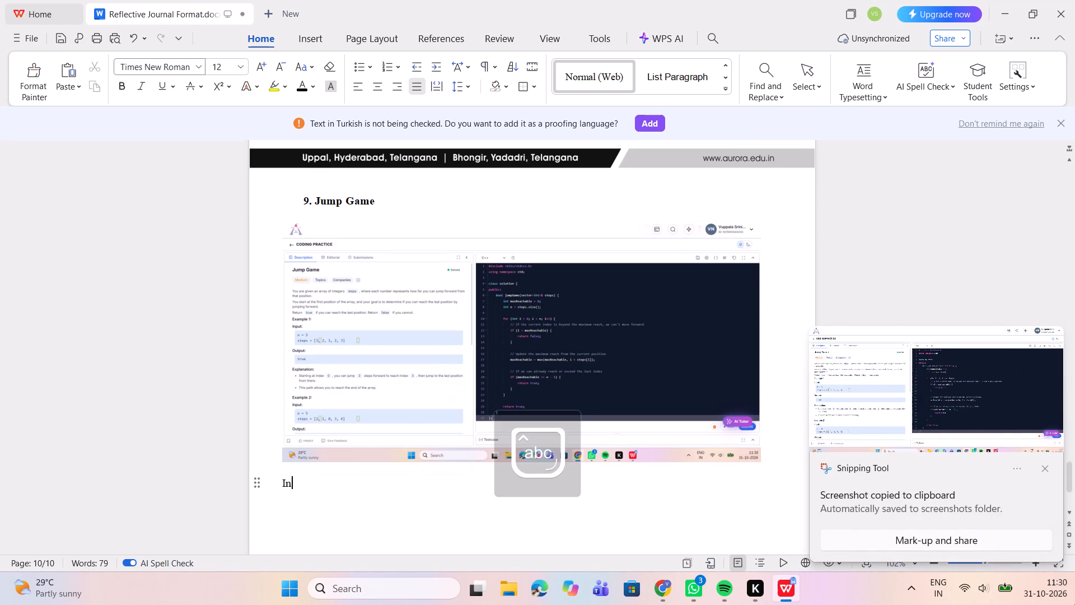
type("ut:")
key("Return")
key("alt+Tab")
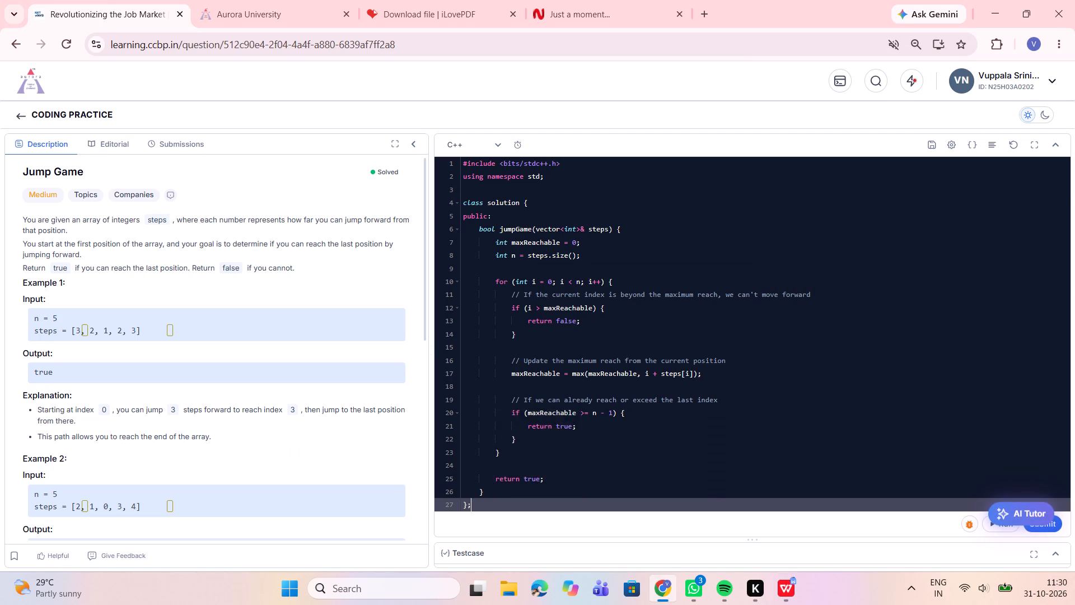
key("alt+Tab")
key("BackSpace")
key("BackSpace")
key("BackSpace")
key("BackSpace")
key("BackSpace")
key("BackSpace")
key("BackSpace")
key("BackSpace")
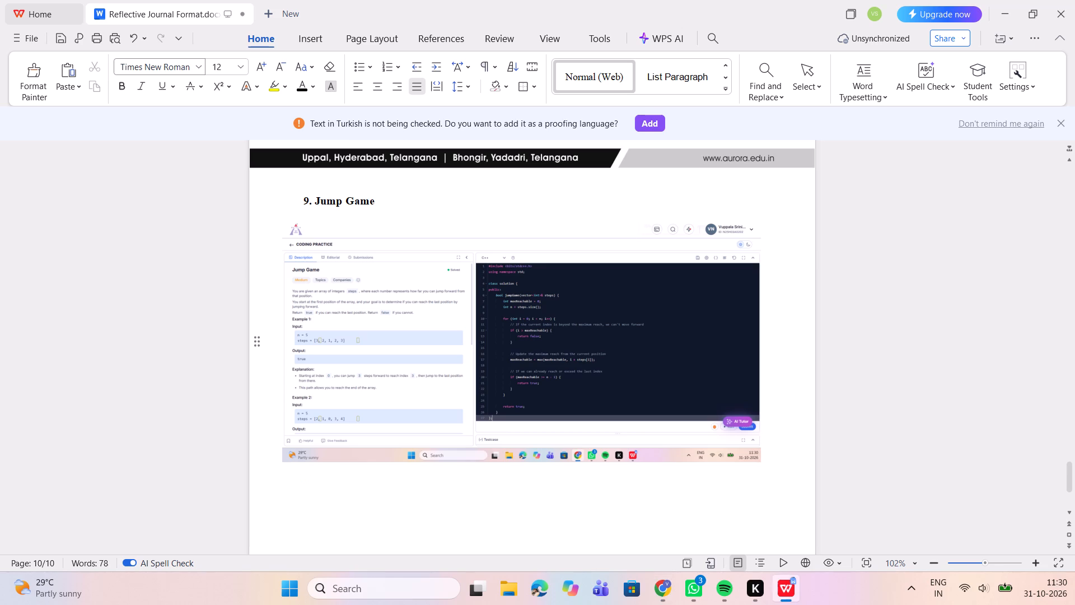
Add the label "Output:" below the Jump Game code screenshot with a new line under it, and return to Chrome.
key("Return")
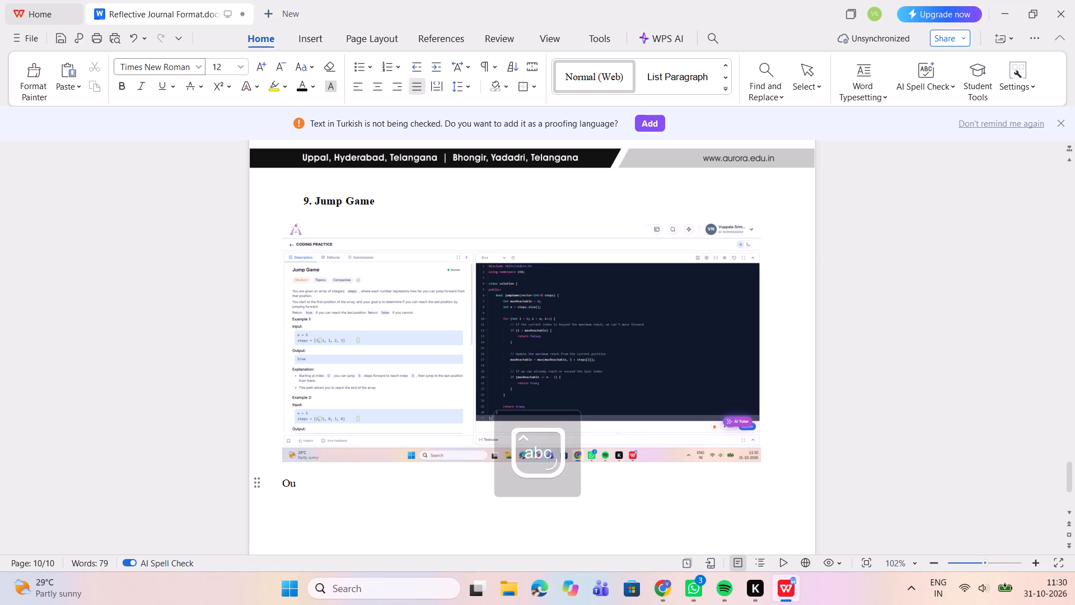
key("BackSpace")
type("tput:")
key("Return")
key("alt+Tab")
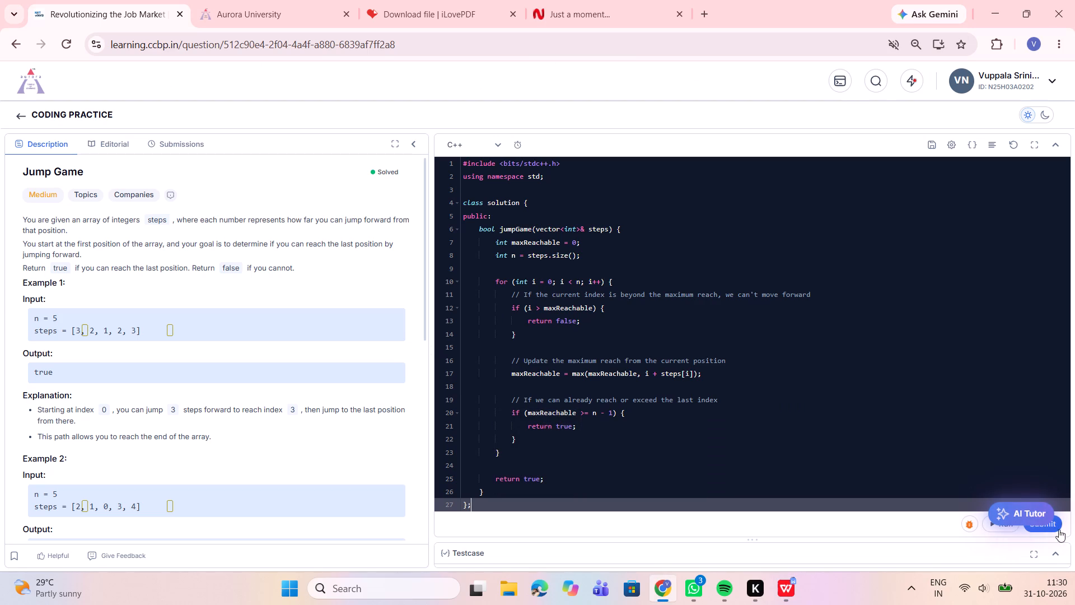
Submit the Jump Game solution, screenshot the submission result page, and paste it below the item 9 "Output:" label in WPS.
left_click(1055, 531)
key("ctrl+plus")
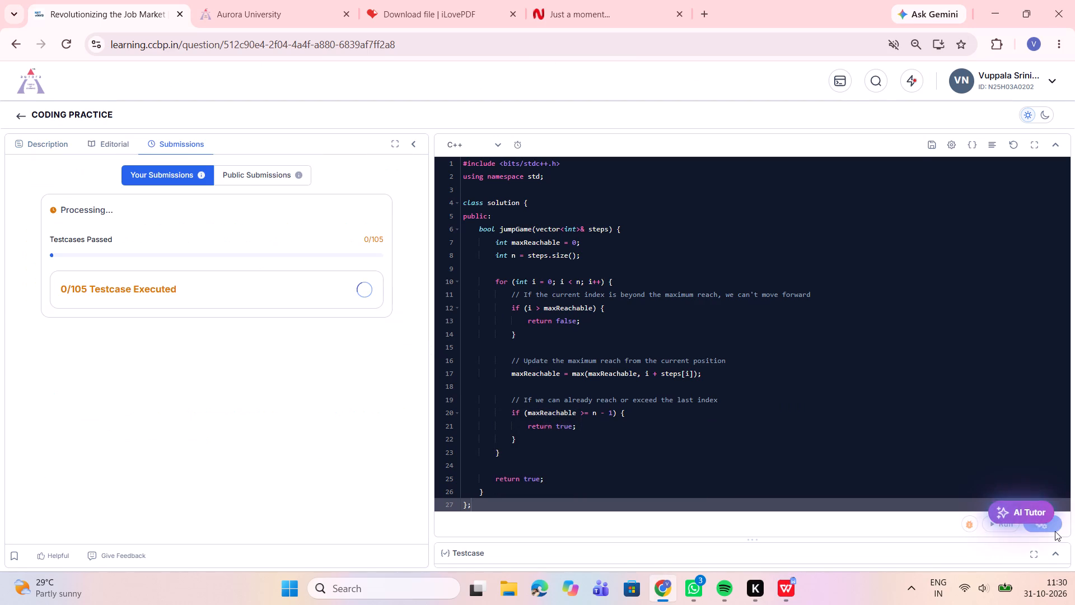
key("ctrl+plus")
key("ctrl+plus")
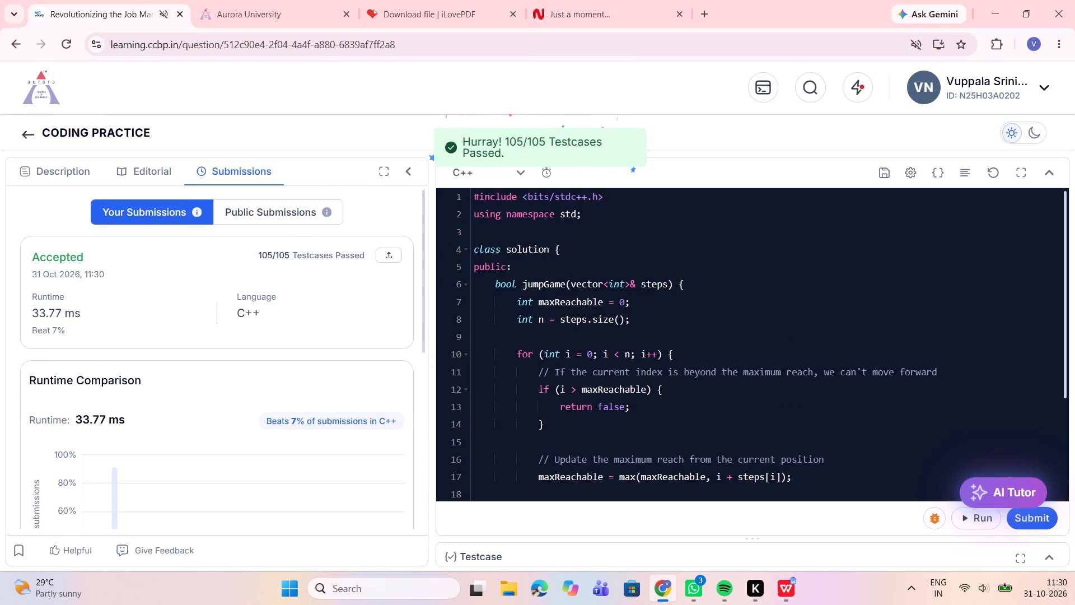
key("shift+super+s")
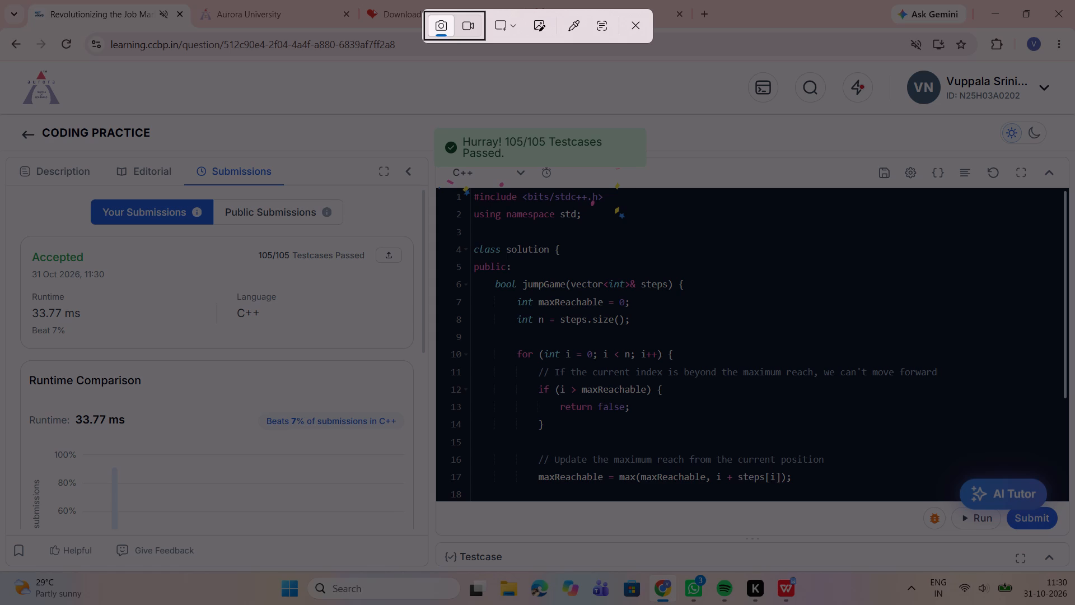
left_click_drag(0, 64, 1074, 604)
key("alt+Tab")
key("ctrl+v")
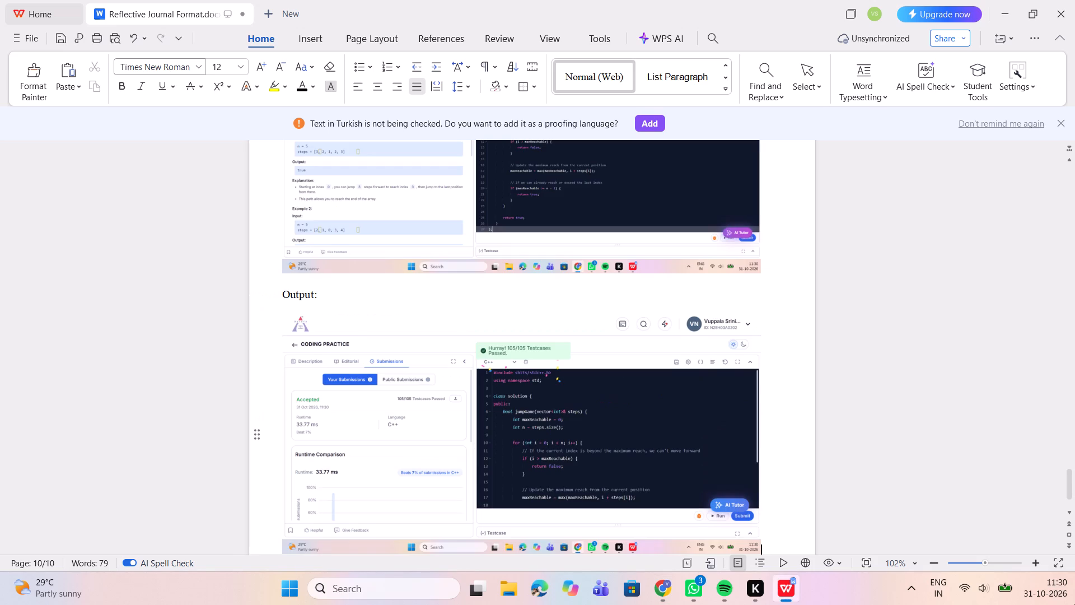
Add blank lines below the Jump Game output screenshot and start numbered item "10." on the following page.
key("Return")
key("Return")
key("Return")
key("Return")
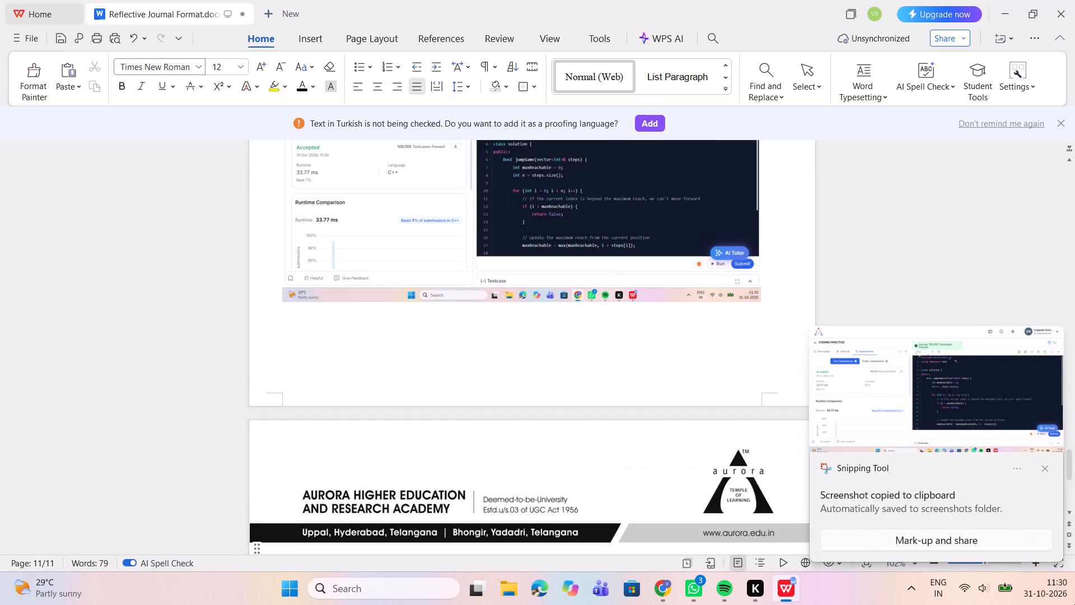
key("Return")
type("10.")
key("space")
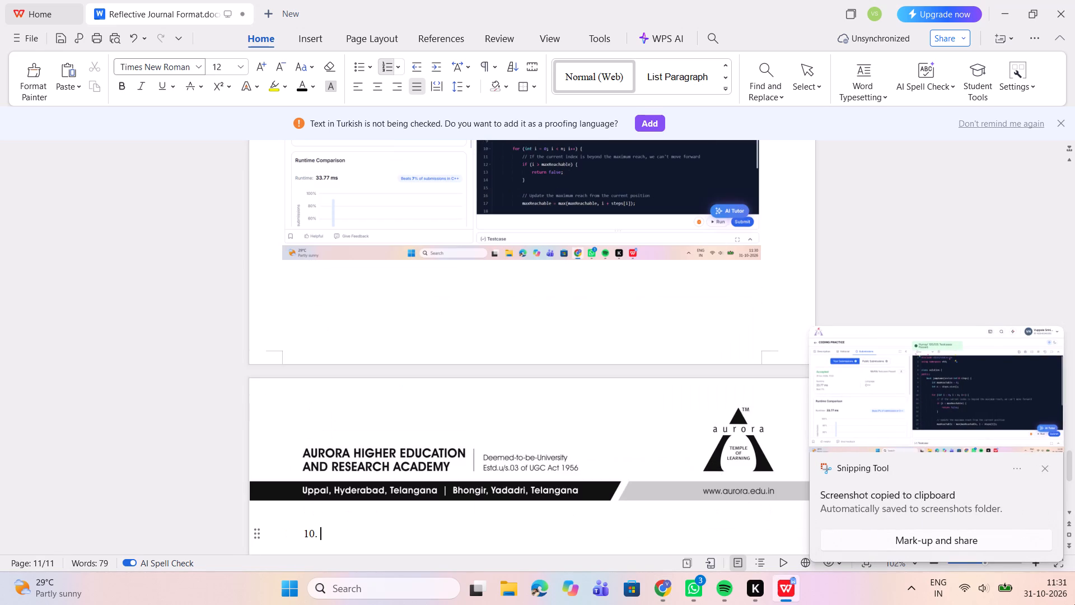
Copy the title "Minimum Boats Required" from the Coding Practice list in Chrome and paste it into item 10 in WPS.
key("alt+Tab")
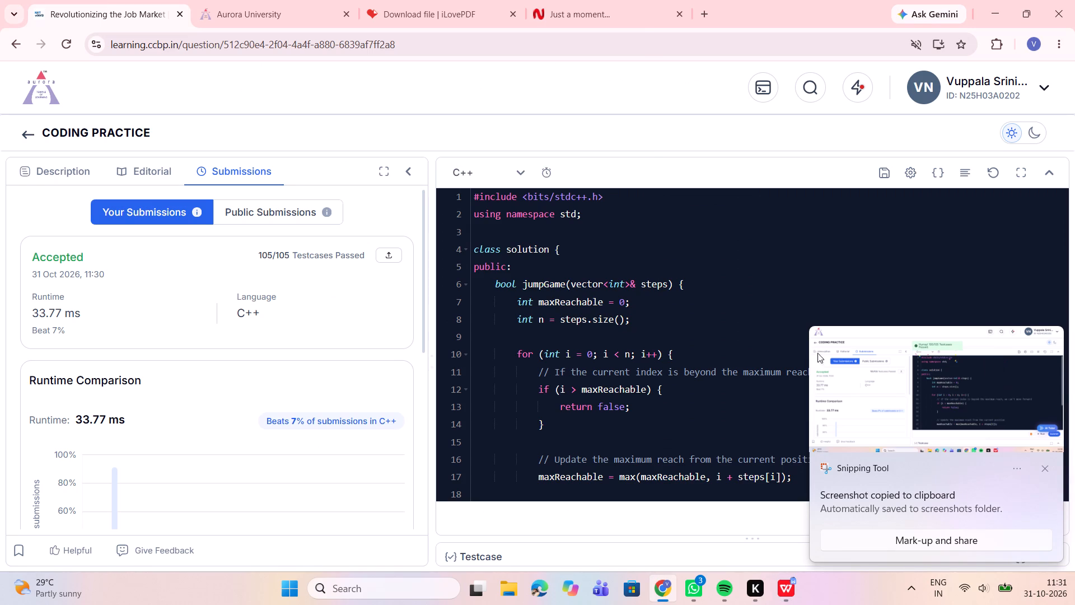
scroll(635, 371, "right", 12)
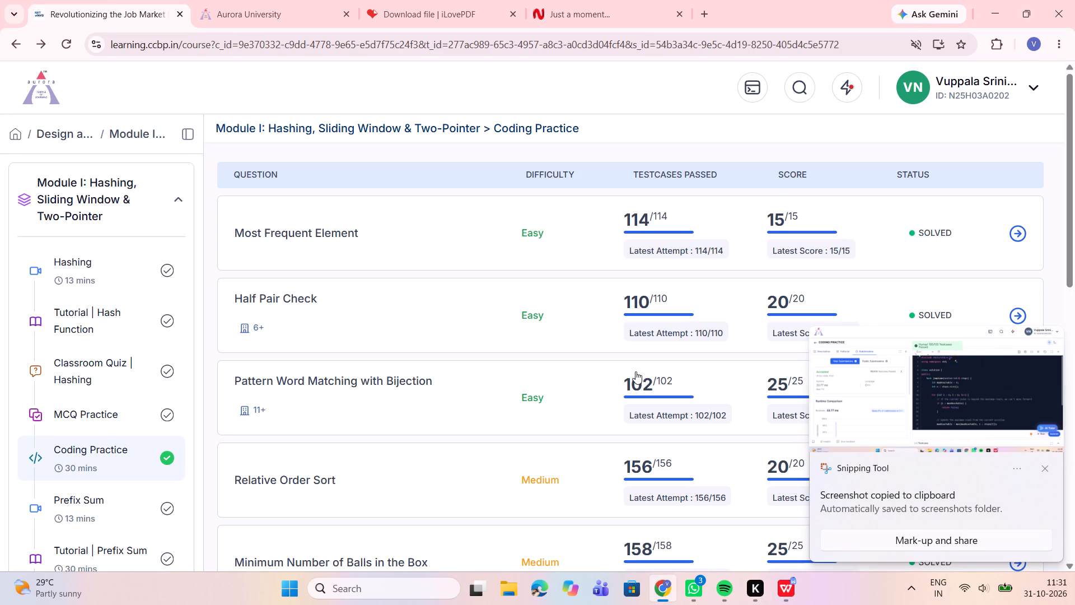
scroll(534, 370, "down", 6)
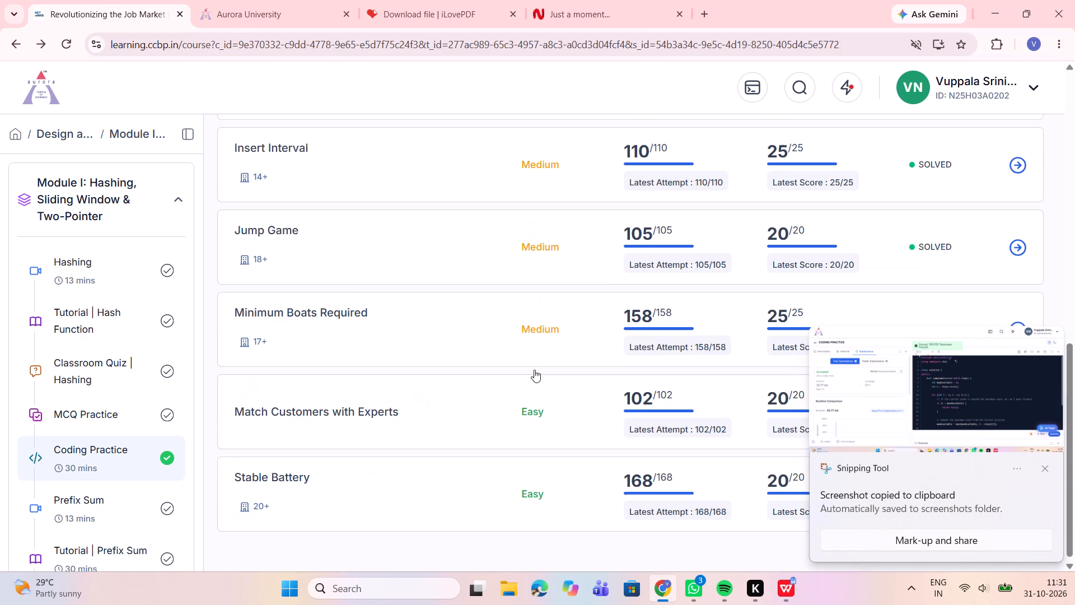
scroll(534, 370, "down", 1)
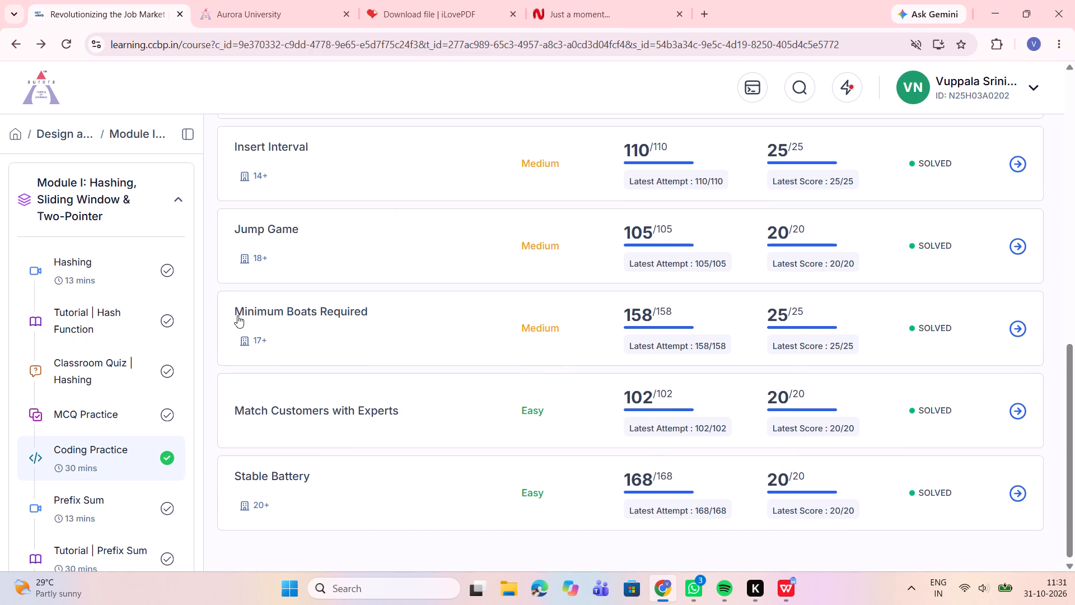
left_click_drag(235, 314, 422, 290)
key("ctrl+c")
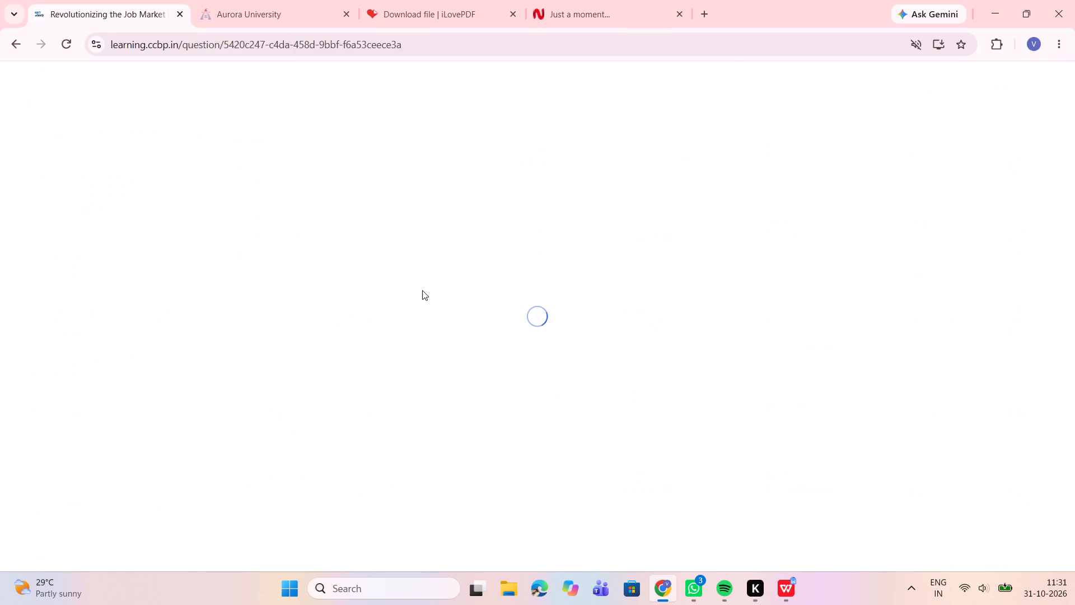
key("alt+Tab")
key("ctrl+v")
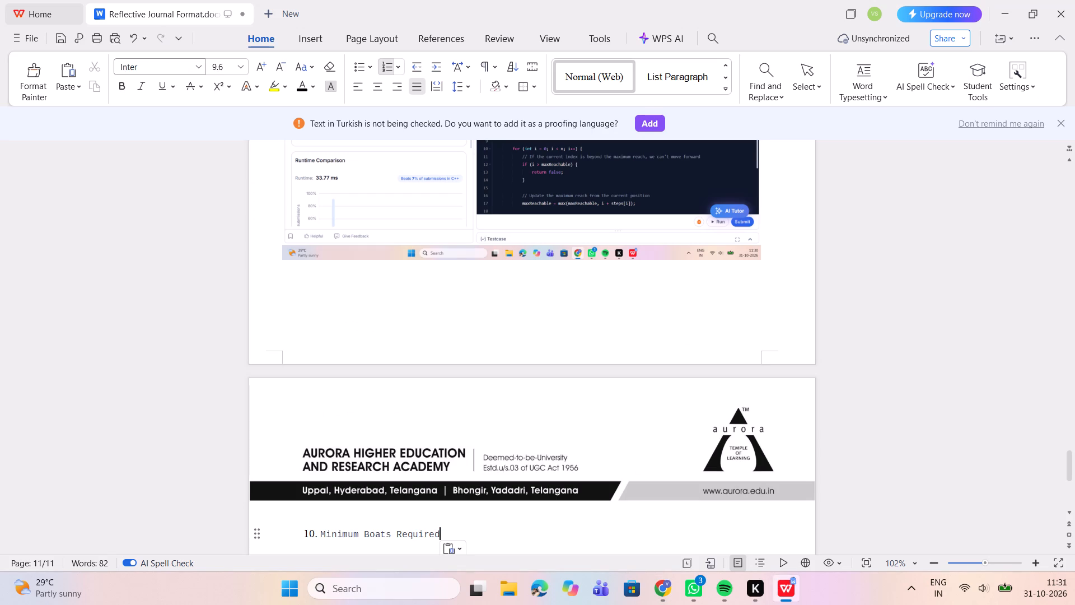
Format the item 10 title as bold Times New Roman, size 12, in black, and place the cursor at its end.
left_click_drag(322, 537, 445, 534)
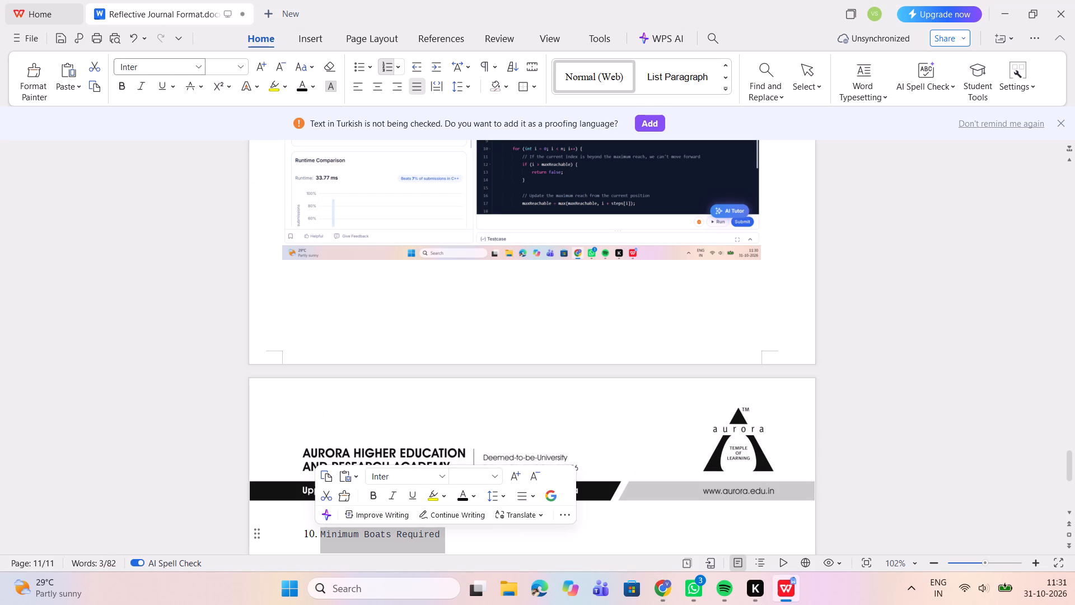
left_click(373, 495)
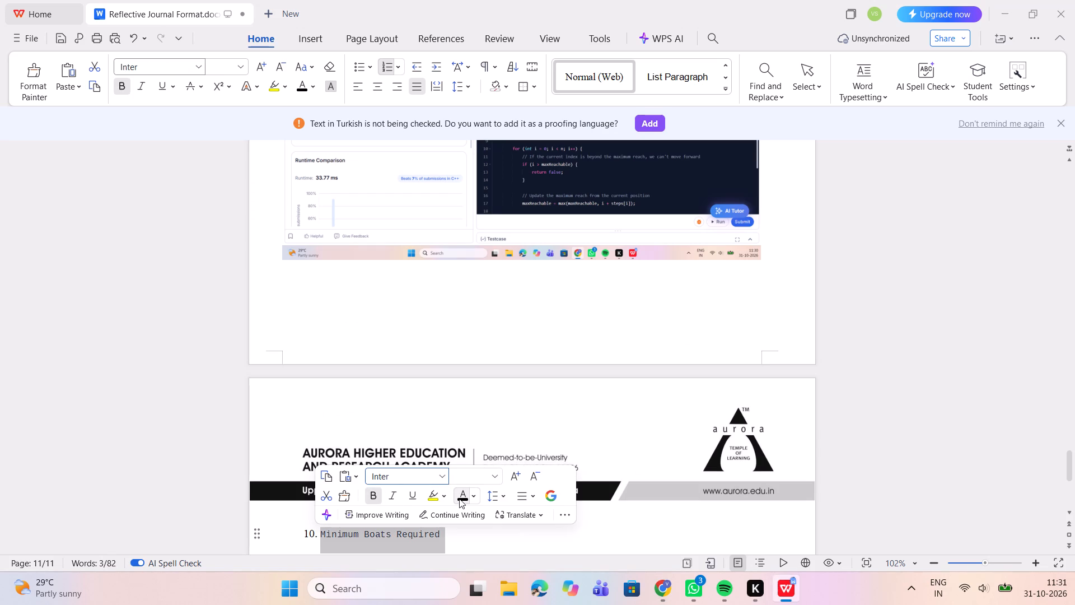
left_click(459, 499)
left_click(469, 477)
type("12")
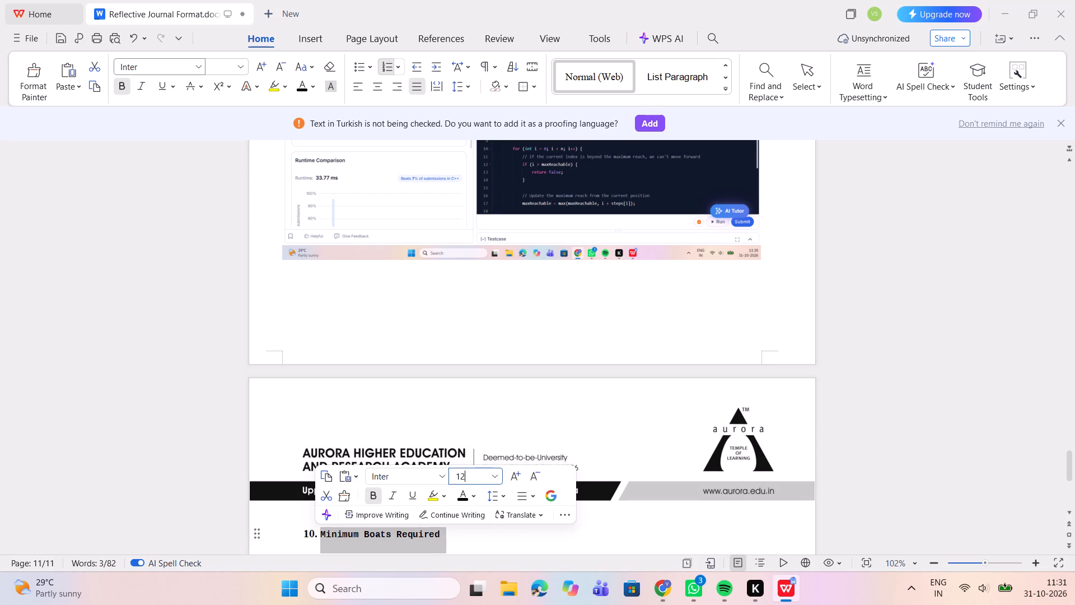
key("Return")
left_click(442, 474)
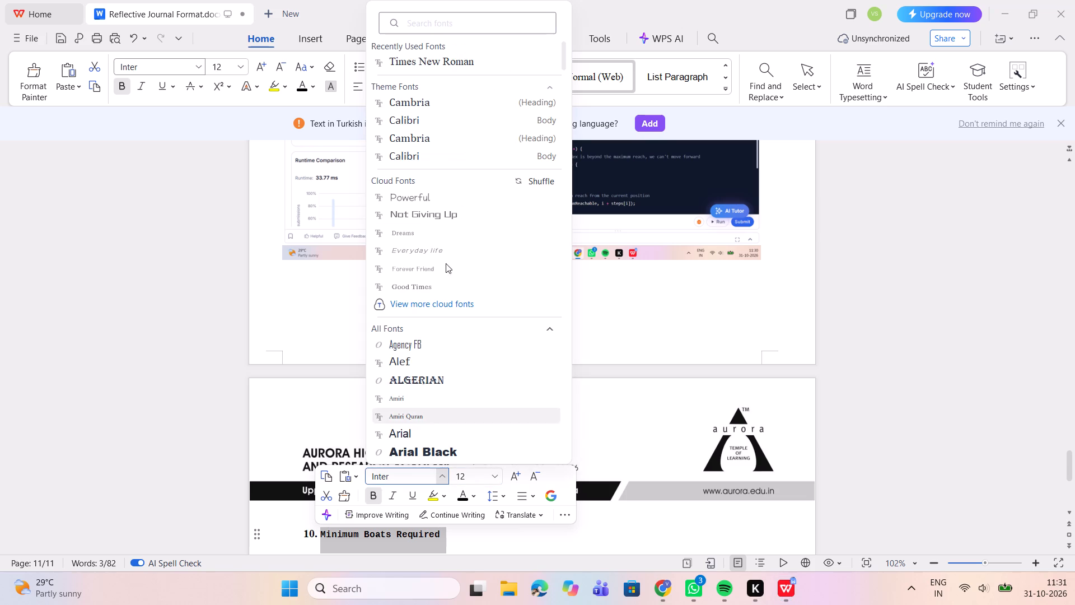
left_click(436, 60)
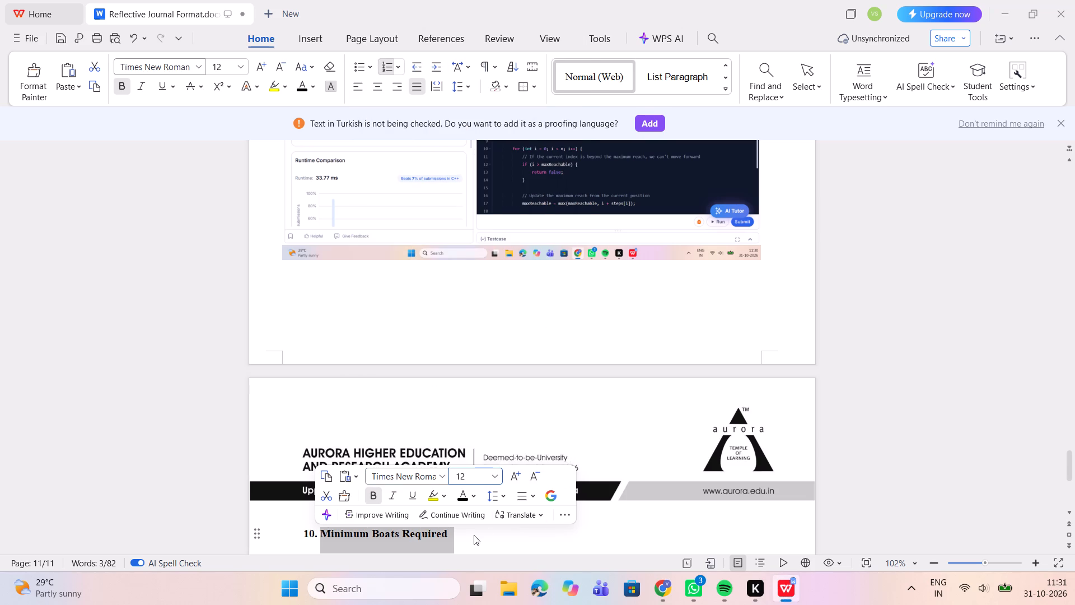
left_click(473, 536)
Screenshot the Minimum Boats Required page in Chrome with its full code, and paste it on an unnumbered line below item 10's title in WPS.
key("Return")
key("BackSpace")
key("BackSpace")
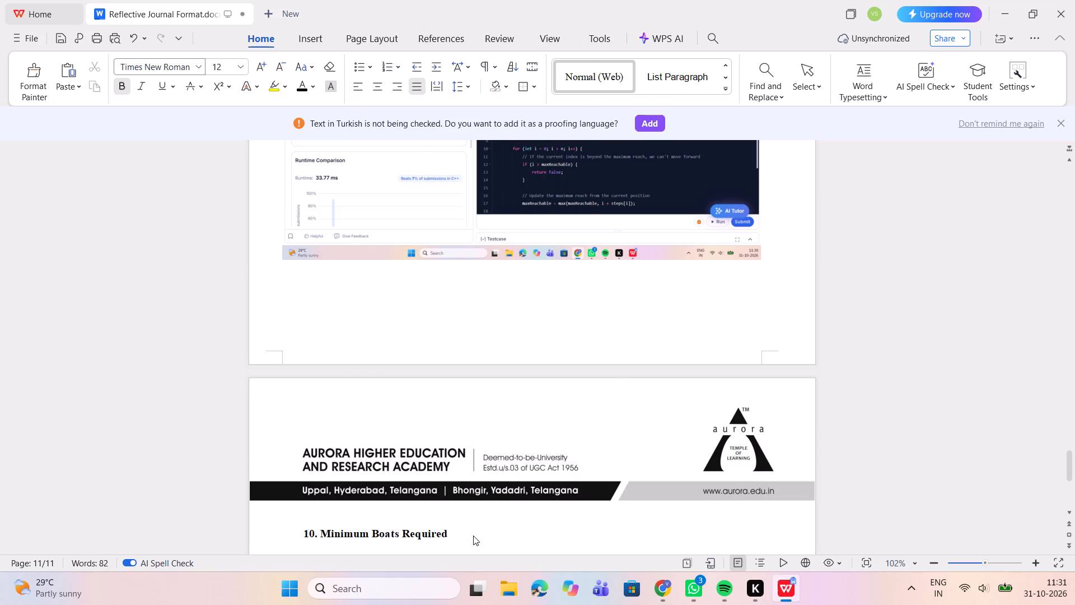
key("alt+Tab")
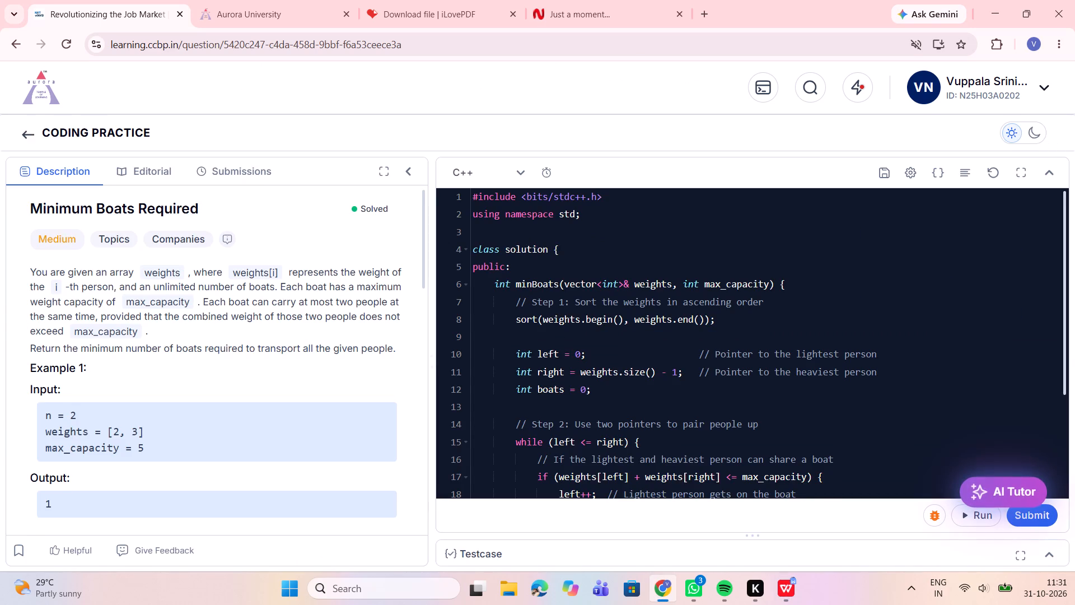
key("ctrl+minus")
key("ctrl+minus")
key("ctrl+minus")
key("ctrl+minus")
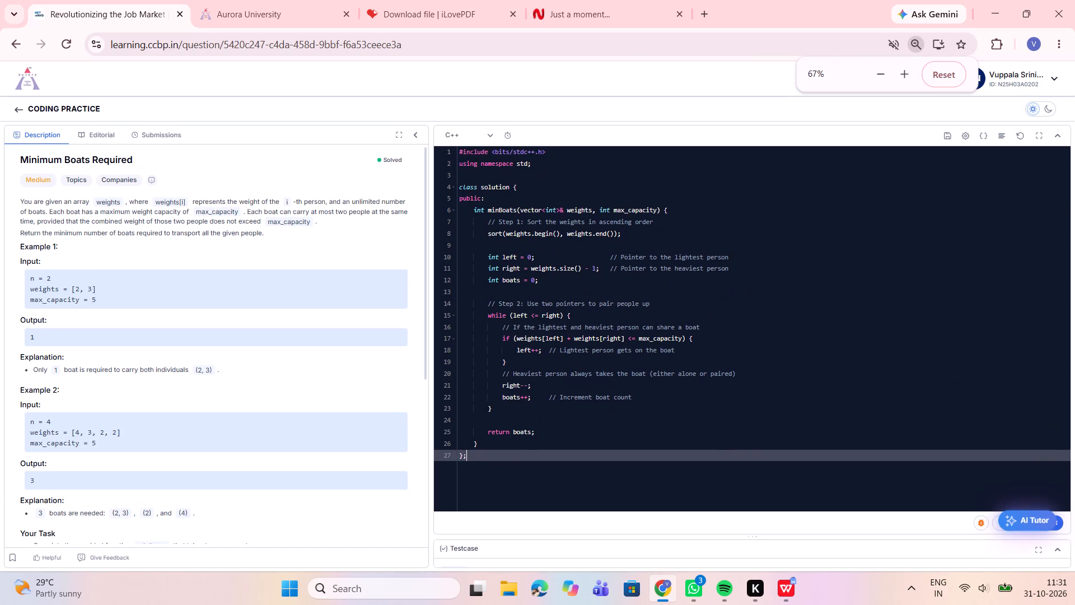
key("ctrl+plus")
key("shift+super+s")
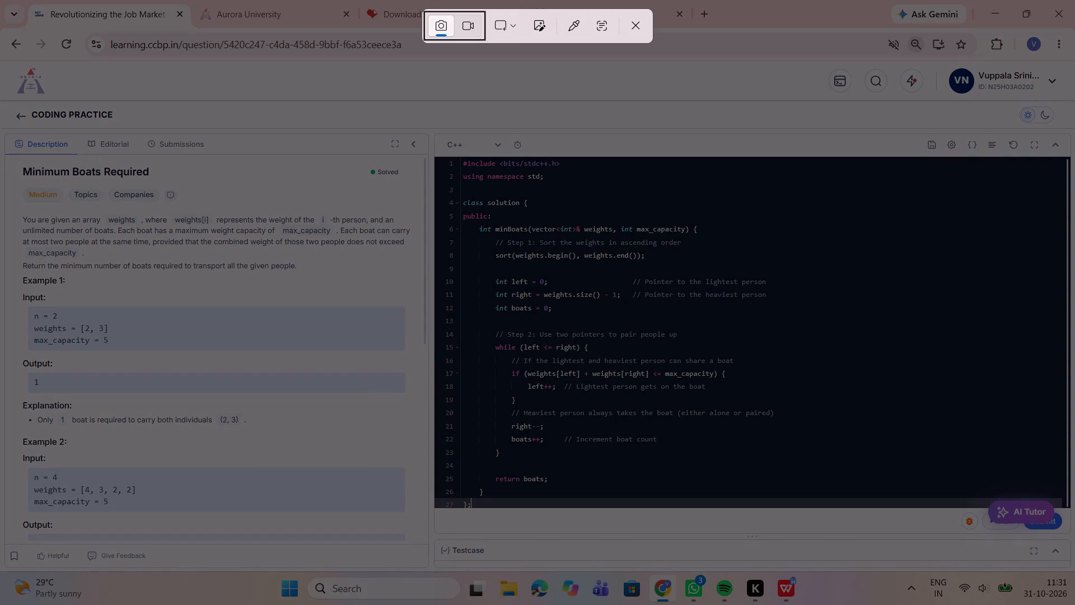
left_click_drag(0, 58, 1074, 604)
key("alt+Tab")
key("ctrl+v")
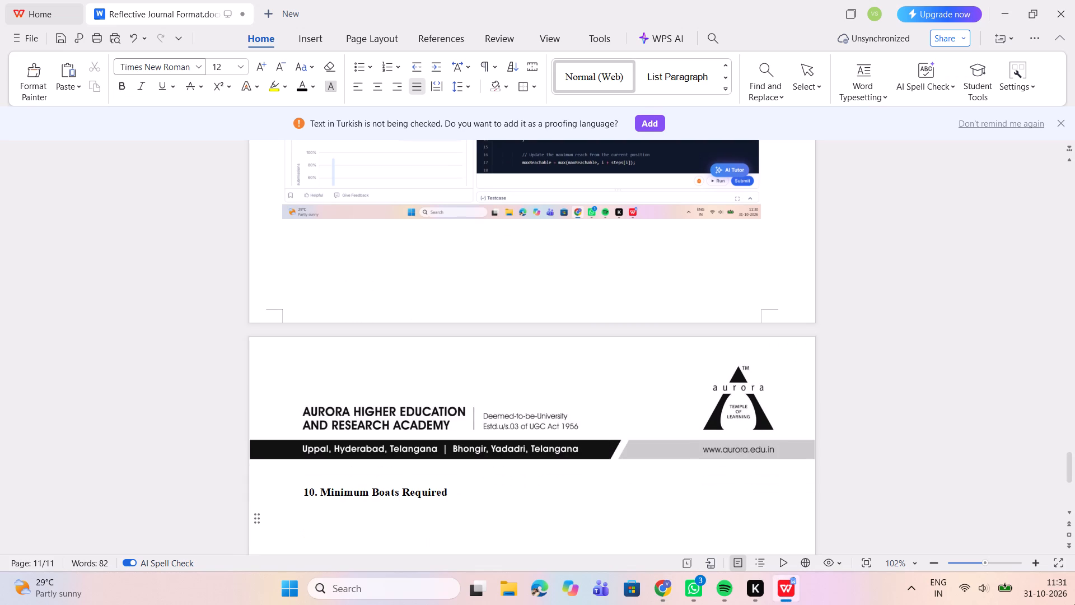
key("ctrl+v")
Add the label "Output:" below the Minimum Boats Required screenshot with a new line under it, and return to Chrome with the page enlarged.
key("Return")
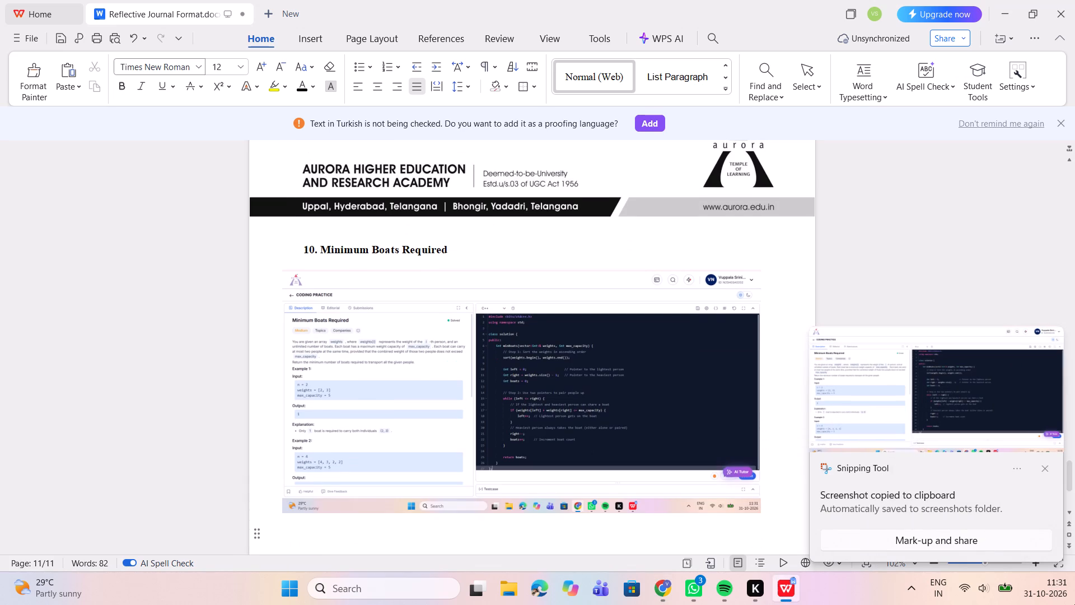
type("utputL")
key("BackSpace")
key("shift+colon")
key("Return")
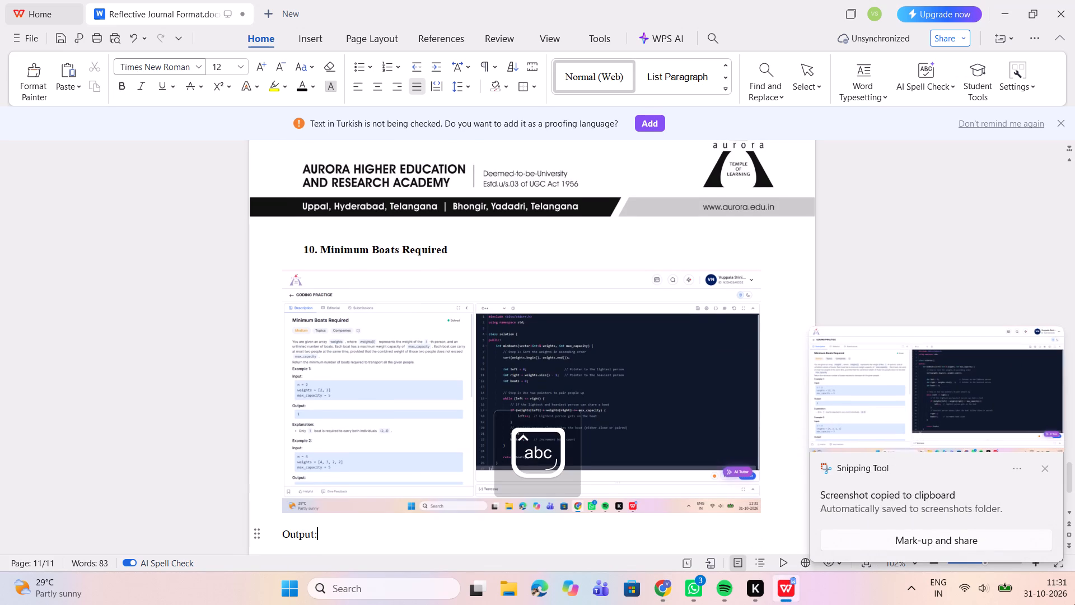
key("alt+Tab")
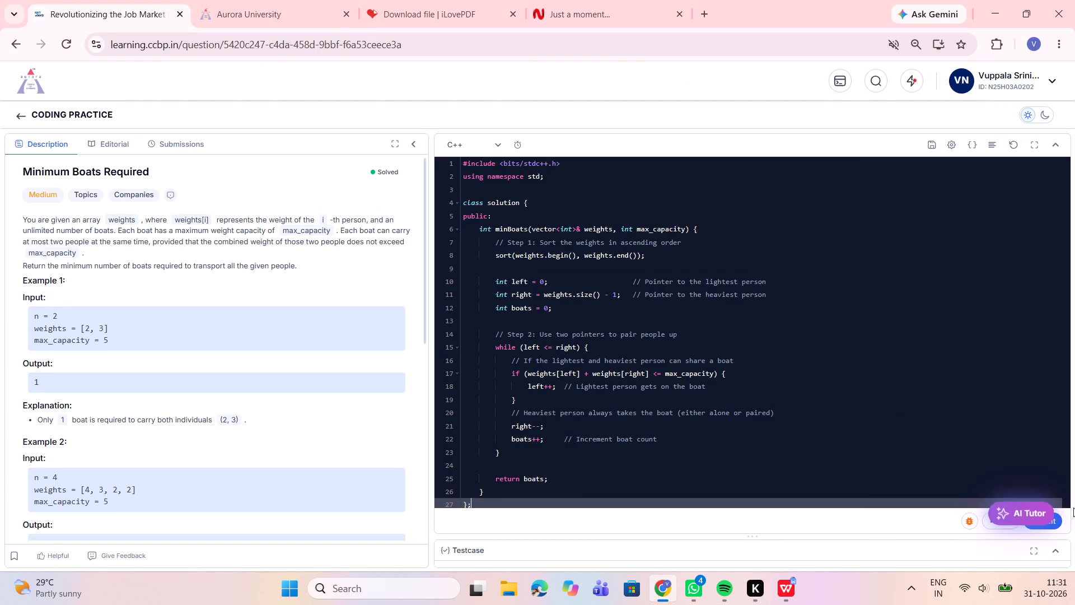
key("ctrl+plus")
key("ctrl+plus")
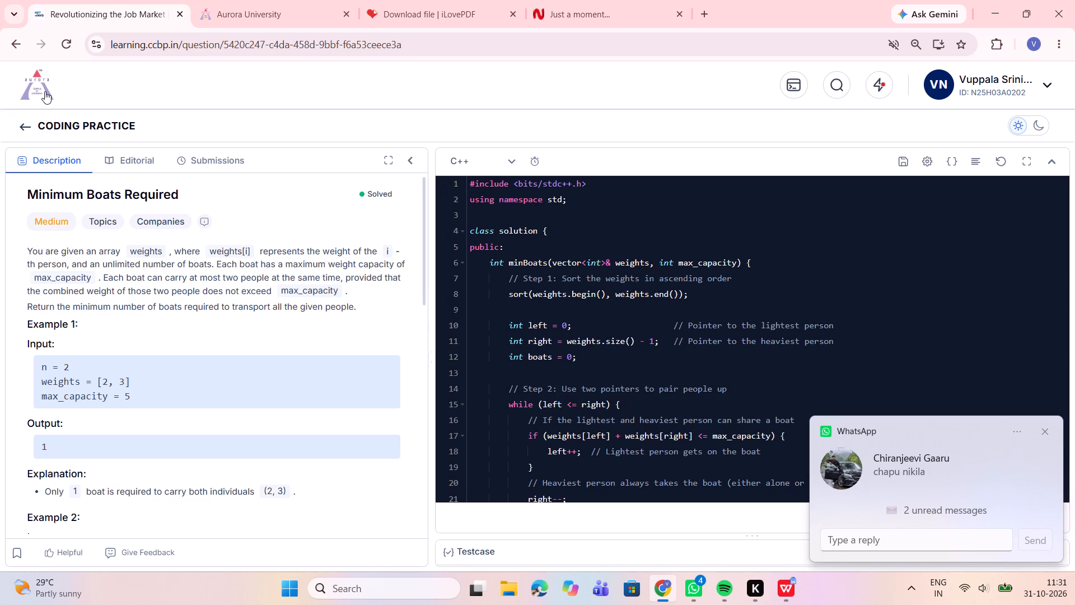
Open Google Colab in a new browser tab and open the recent notebook Untitled18.ipynb.
left_click(704, 14)
type("col")
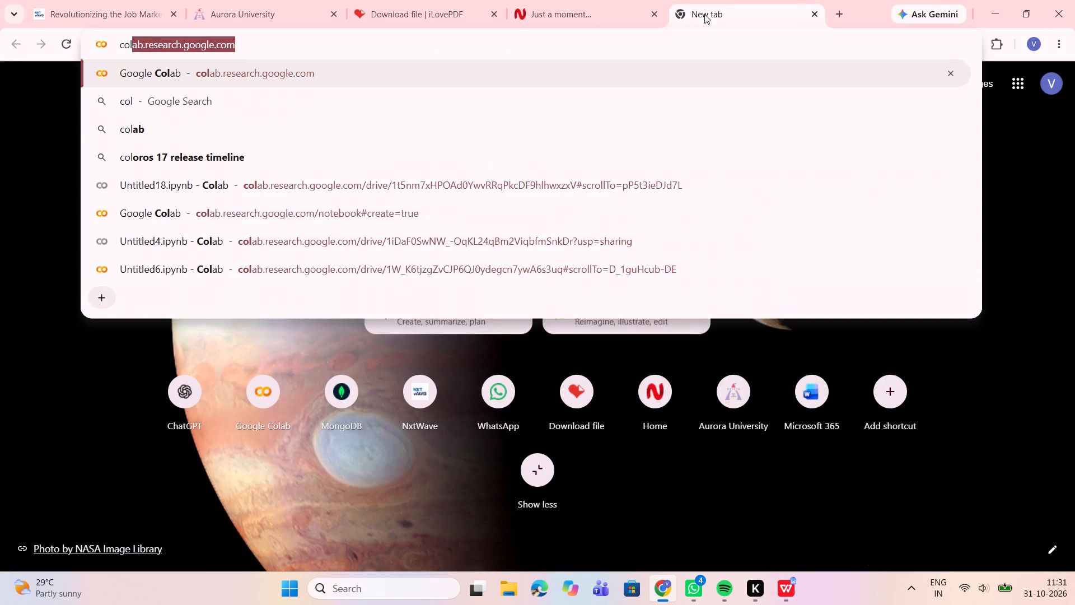
key("Return")
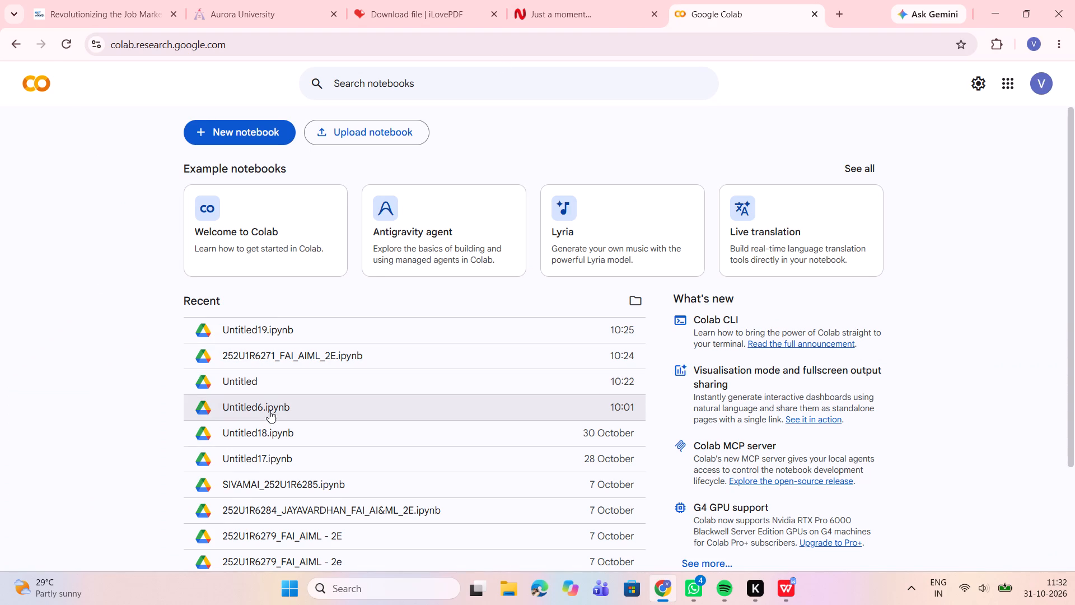
left_click(264, 435)
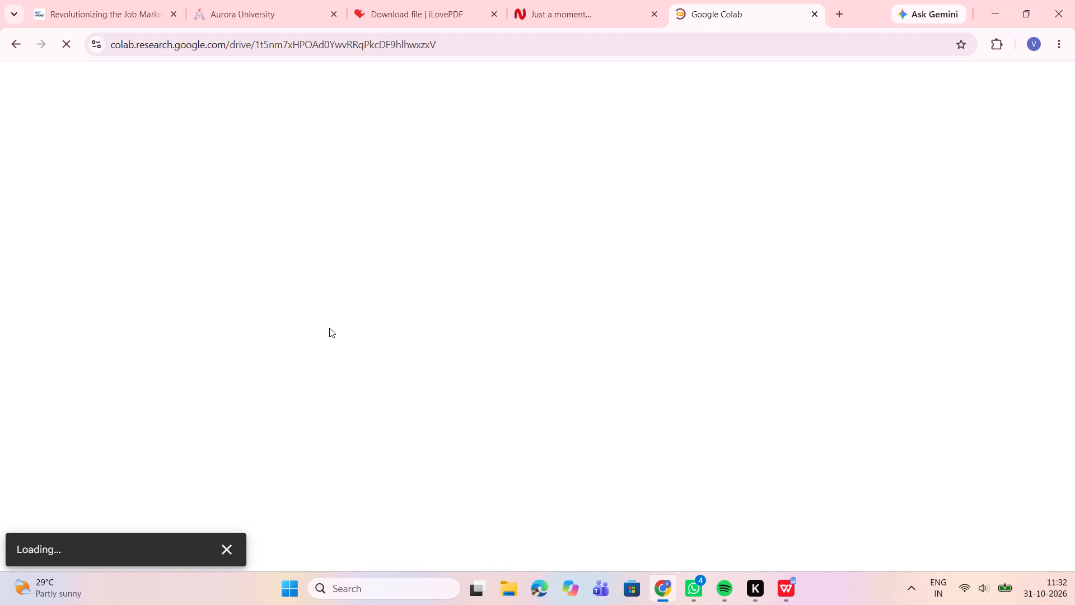
Look through the notebook's DataFrame cells and outputs down to df.head(3), and return to the Minimum Boats Required page.
scroll(329, 328, "down", 3)
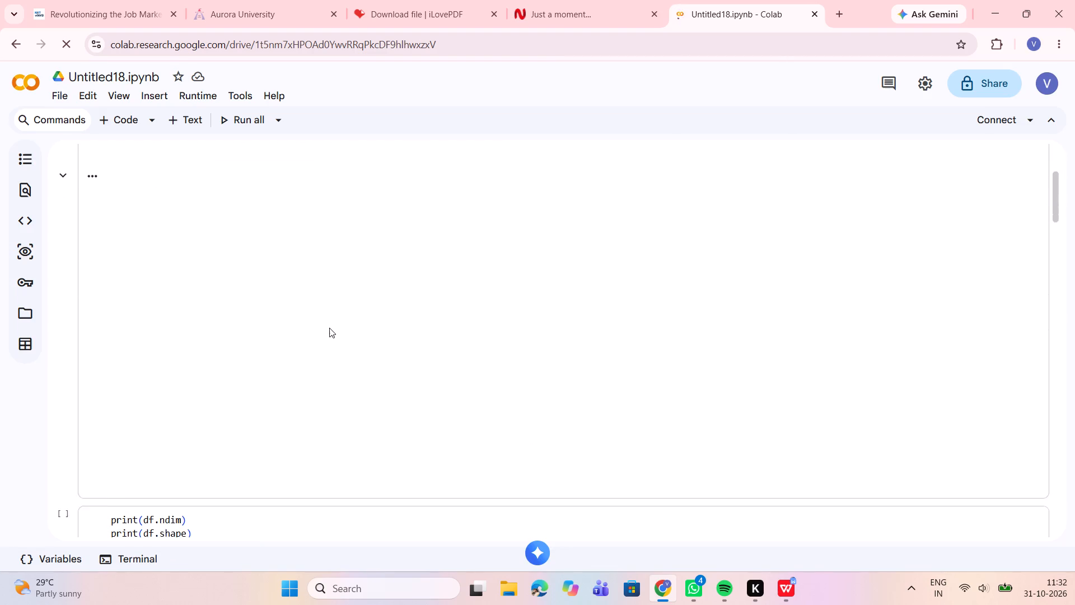
scroll(329, 328, "down", 7)
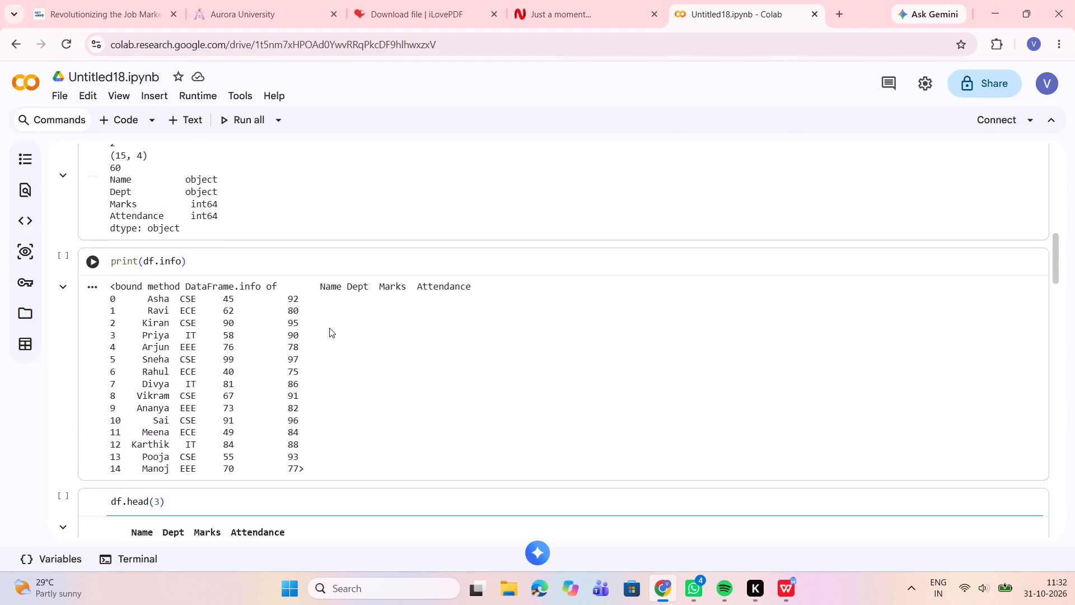
scroll(329, 328, "down", 2)
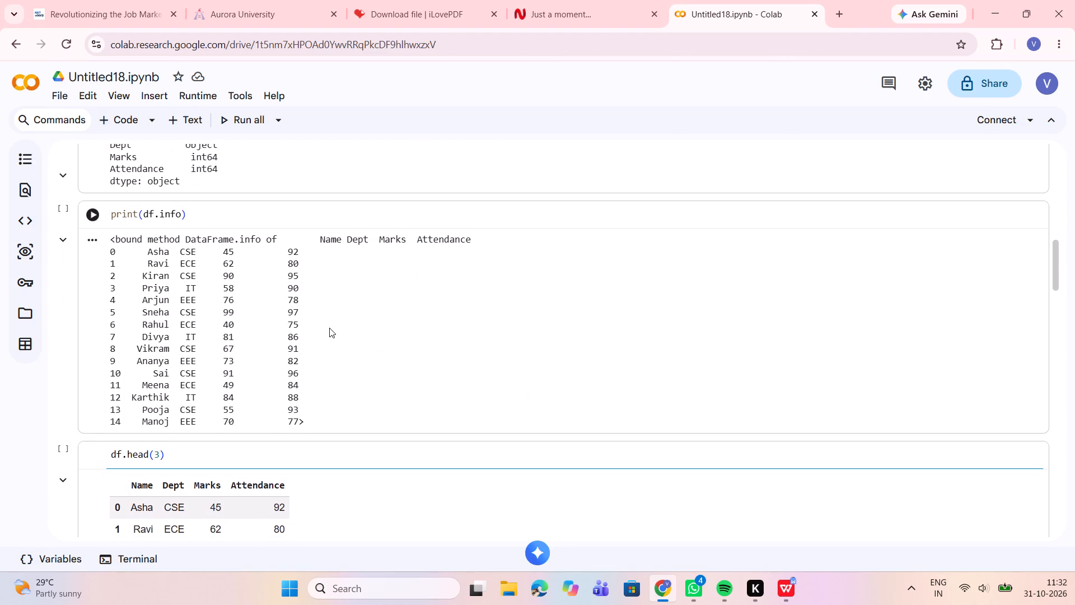
scroll(329, 328, "down", 4)
left_click(114, 2)
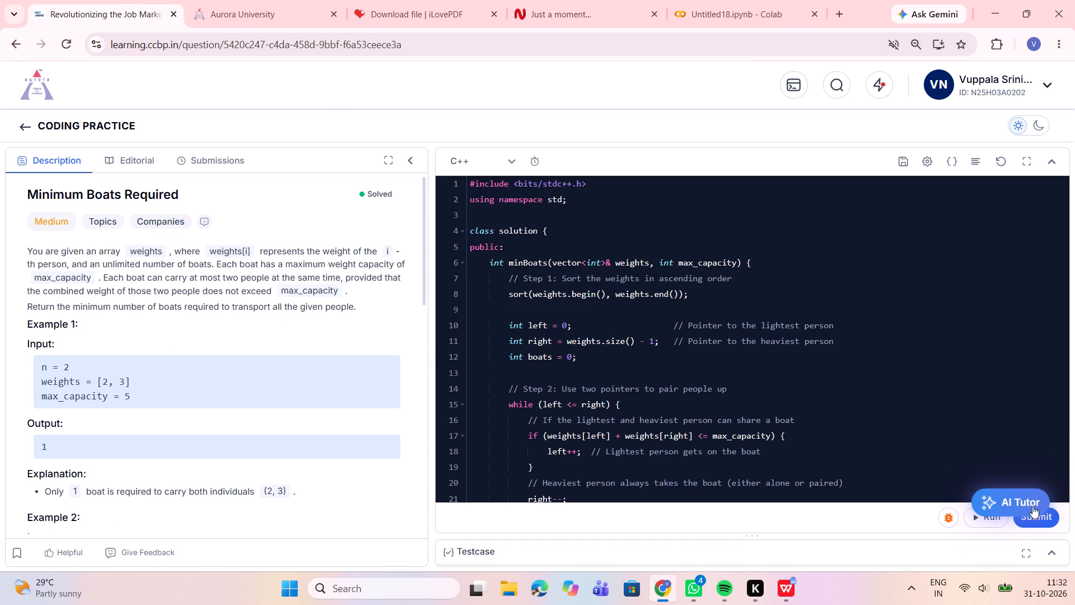
Submit the Minimum Boats Required solution, screenshot the enlarged submission result page, and paste it under item 10's "Output:" label in WPS.
left_click(1050, 518)
key("ctrl+plus")
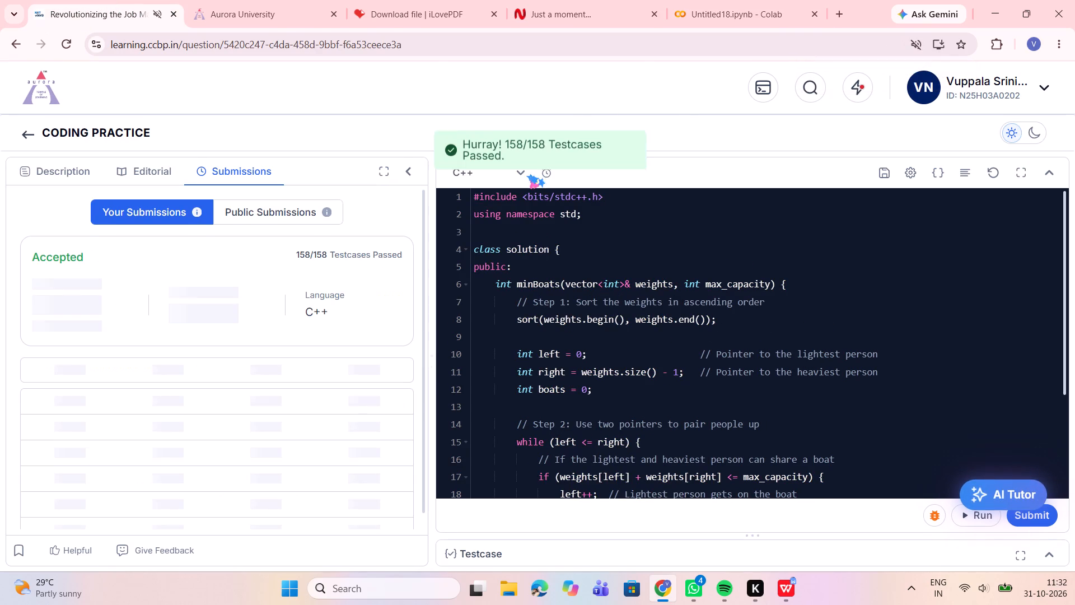
key("shift+super+s")
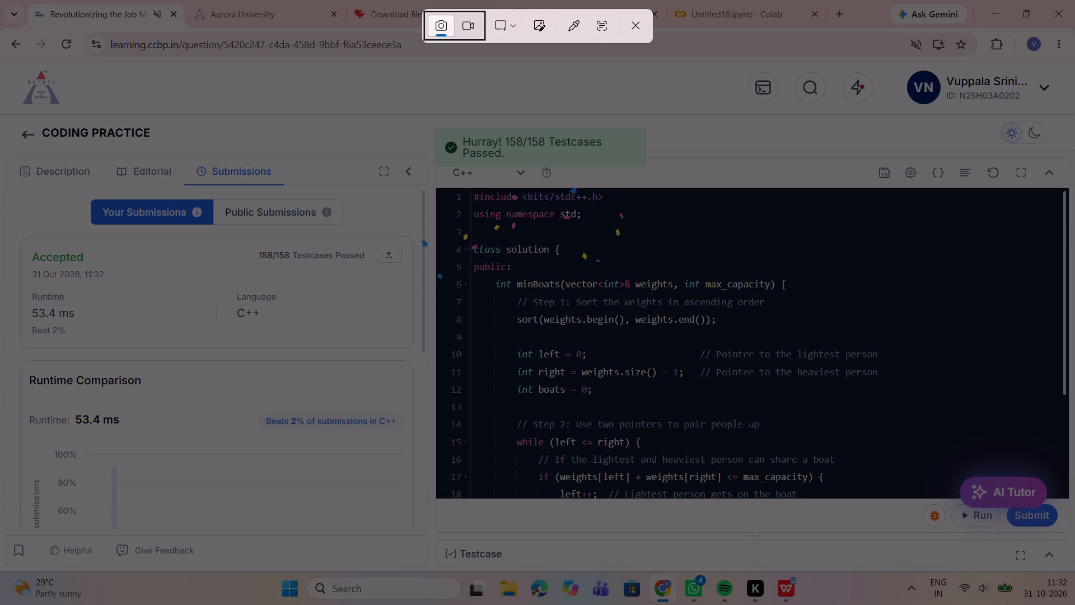
left_click_drag(0, 62, 1074, 604)
key("alt+Tab")
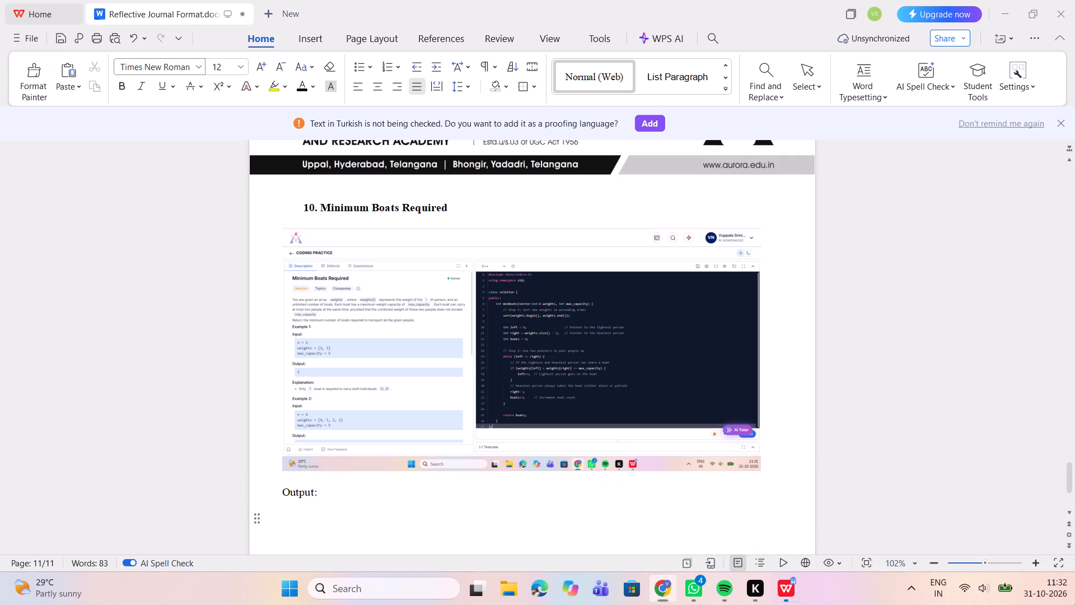
key("ctrl+v")
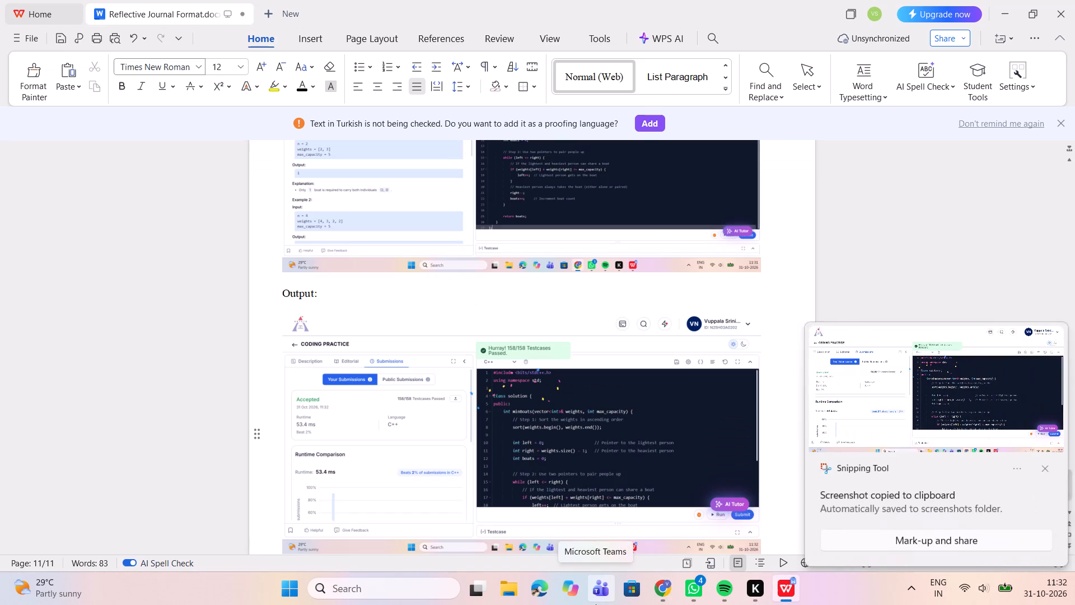
Return to Chrome, open the learning portal's home page, and look through today's schedule, including the Vector Spaces lecture details.
key("alt+Tab")
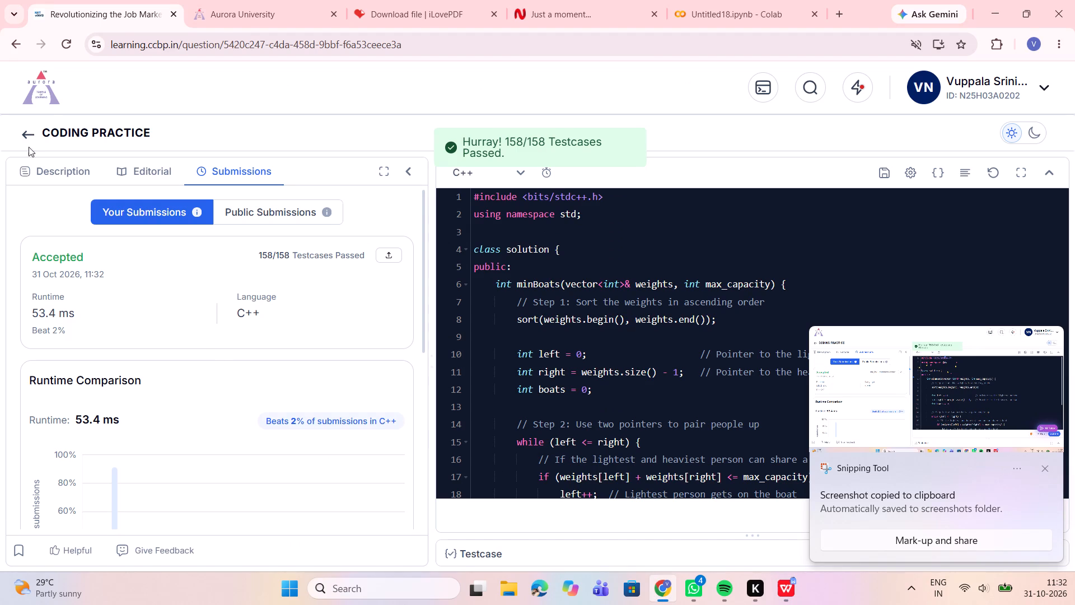
left_click(41, 87)
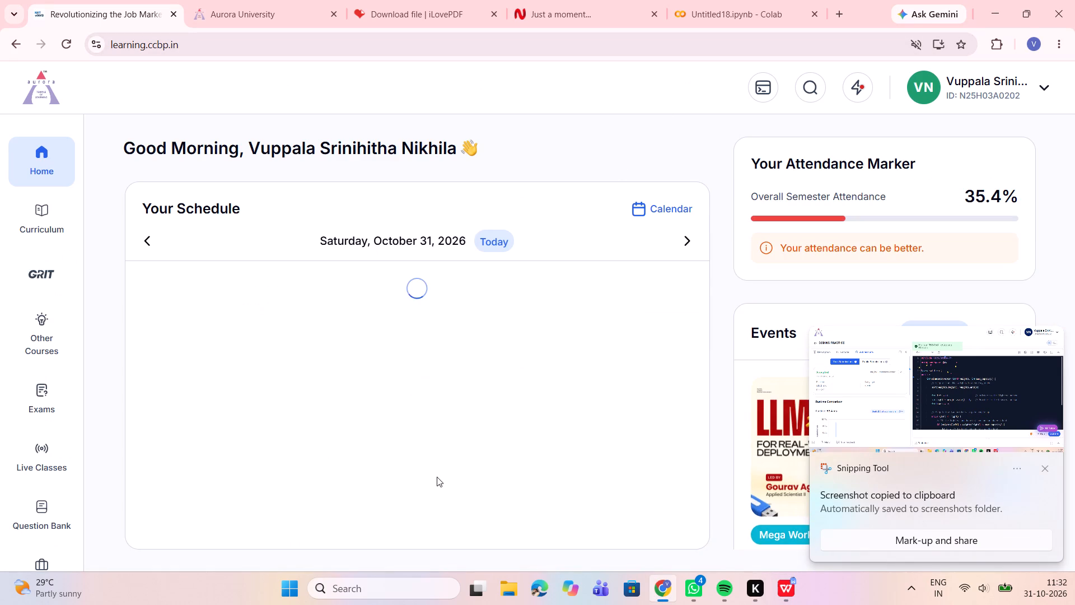
scroll(437, 477, "down", 1)
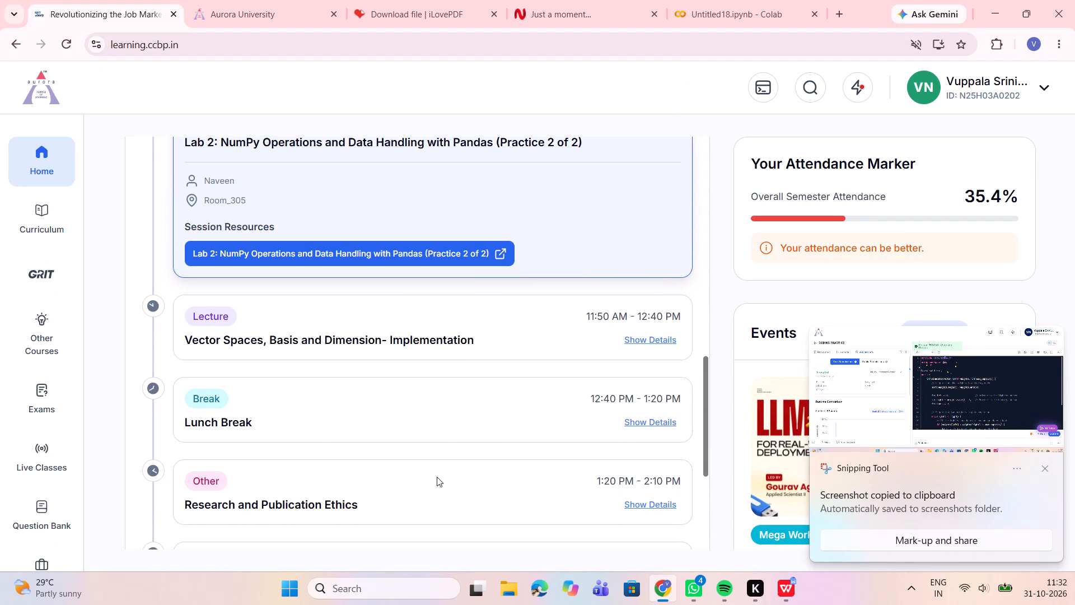
left_click(650, 335)
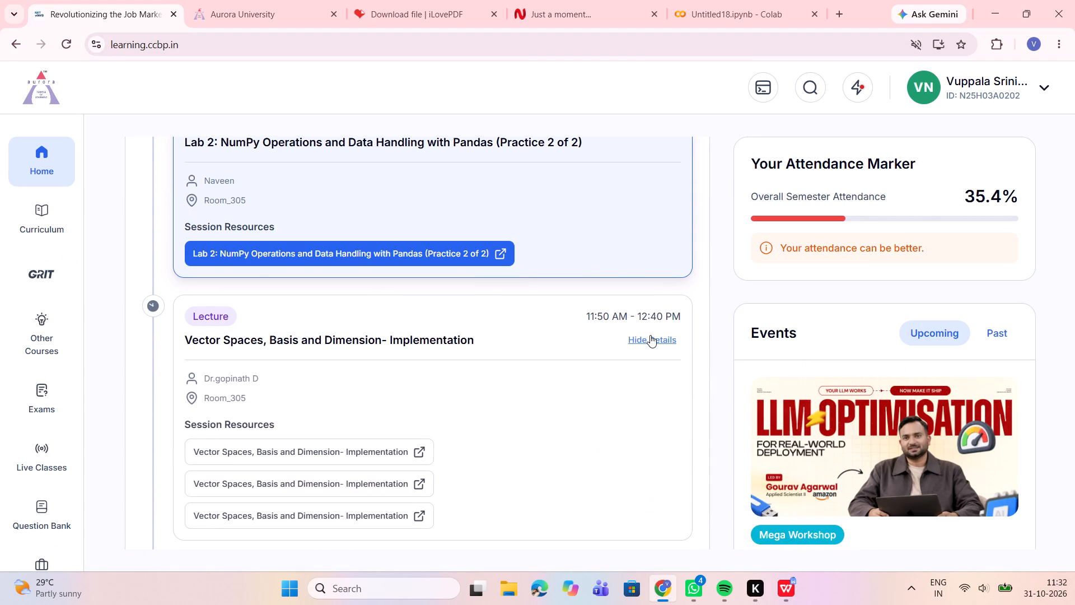
left_click(650, 335)
scroll(423, 424, "down", 1)
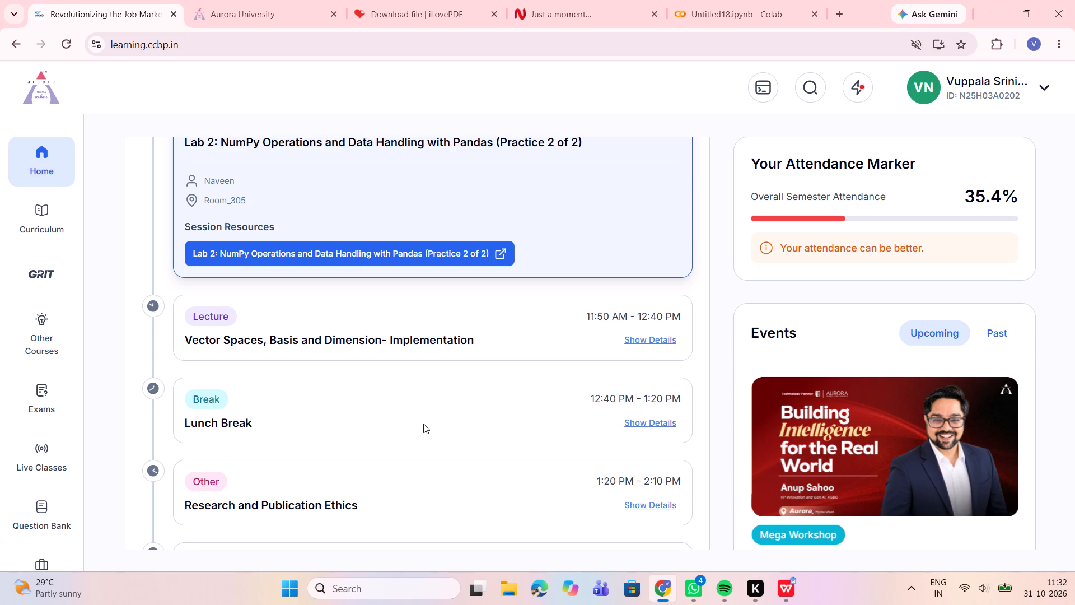
scroll(423, 424, "down", 3)
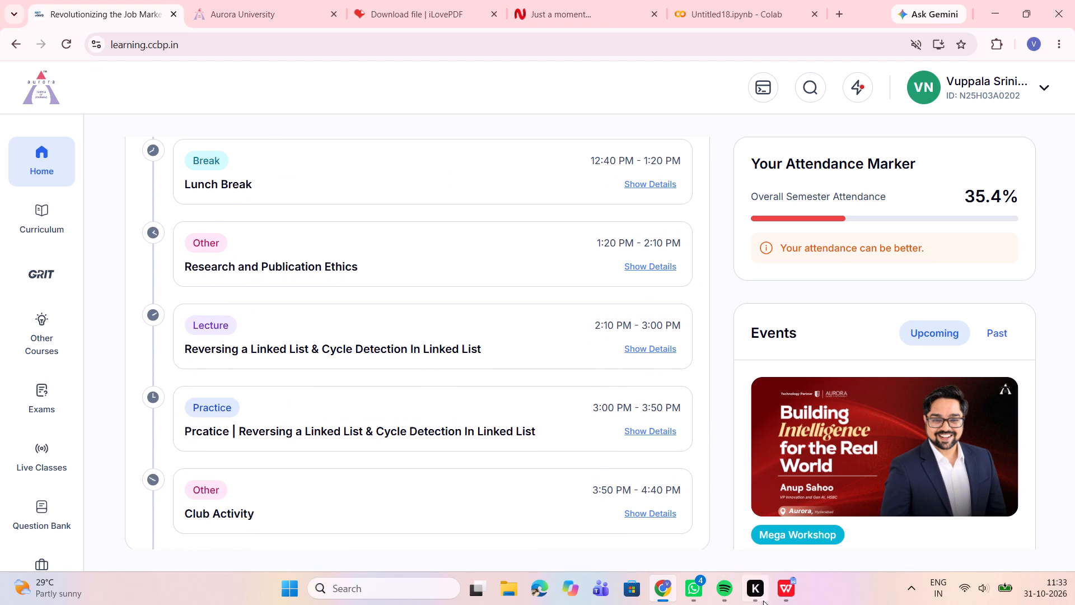
Back in WPS, print all pages of the report to PDF, saving it in Documents as "Advance Data Structure Lab Report - 1".
left_click(782, 586)
scroll(501, 179, "up", 14)
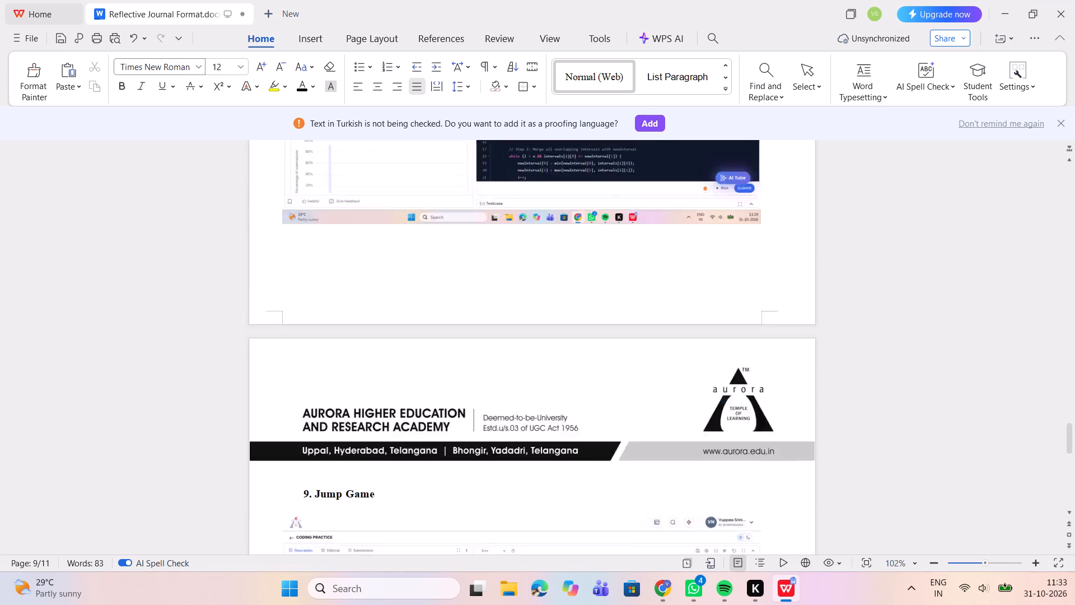
scroll(501, 179, "up", 20)
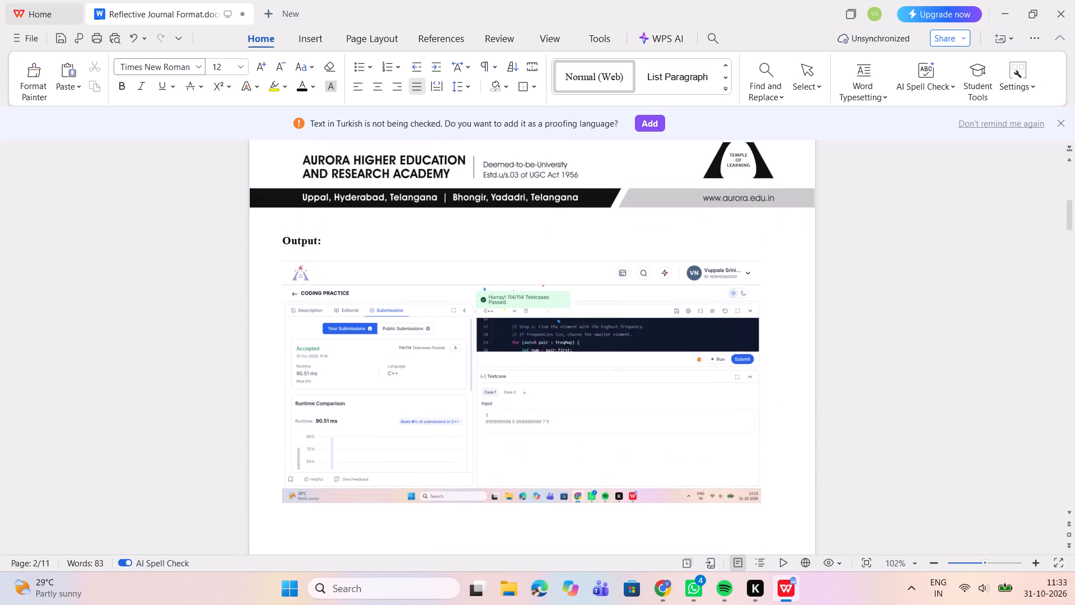
key("ctrl+p")
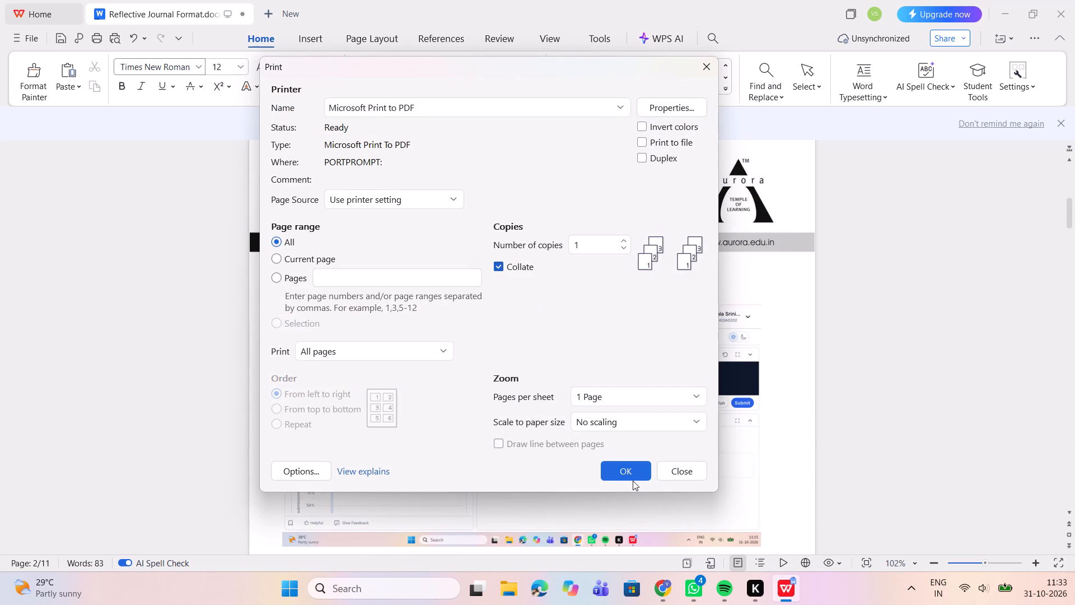
left_click(633, 481)
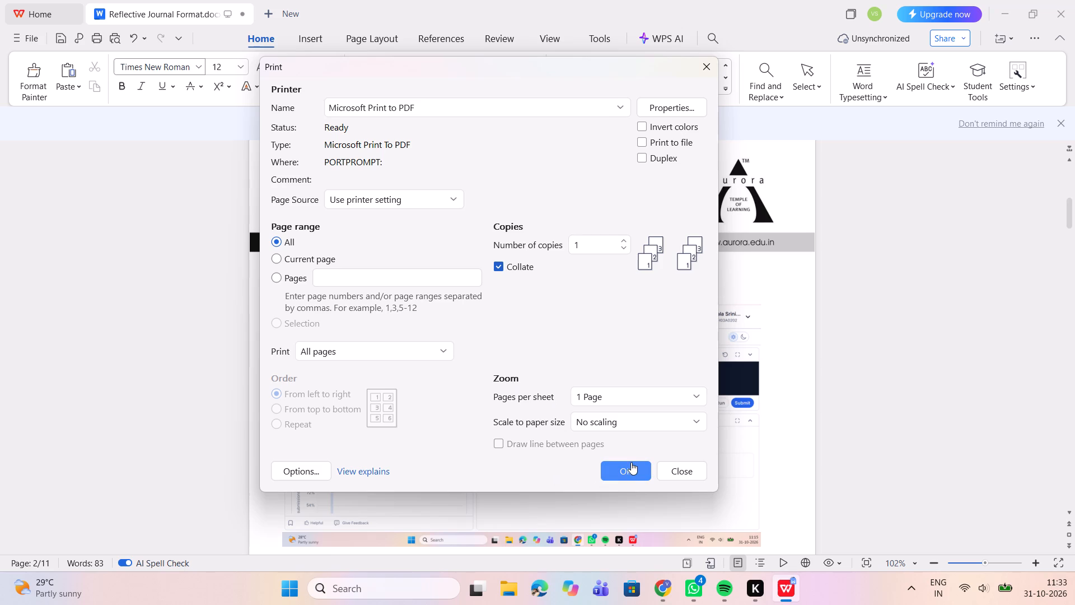
left_click(631, 462)
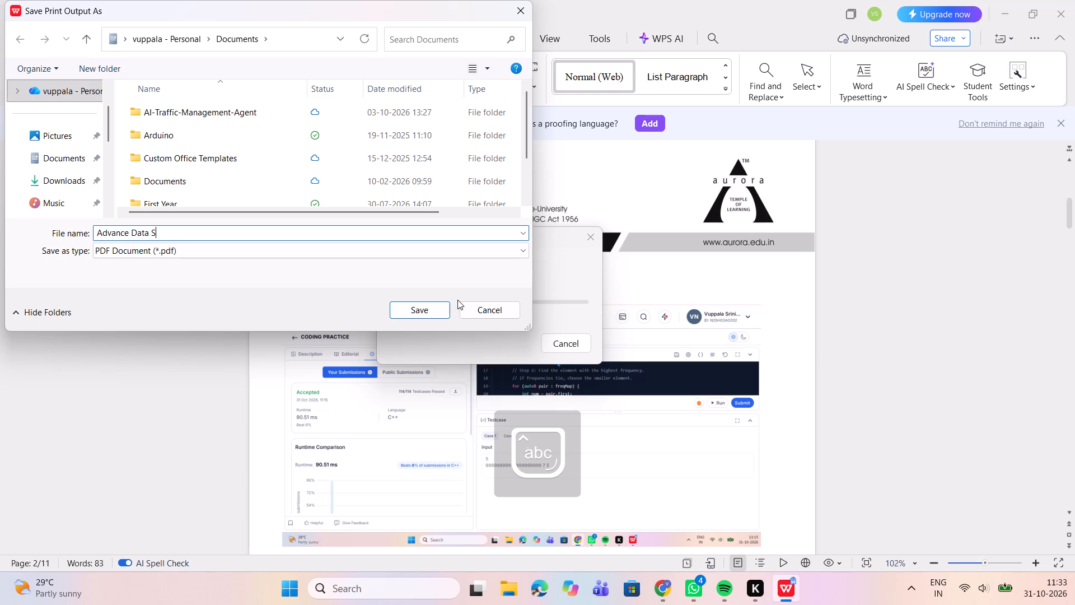
key("t")
type("ructure")
key("space")
type("eport - 1")
key("Return")
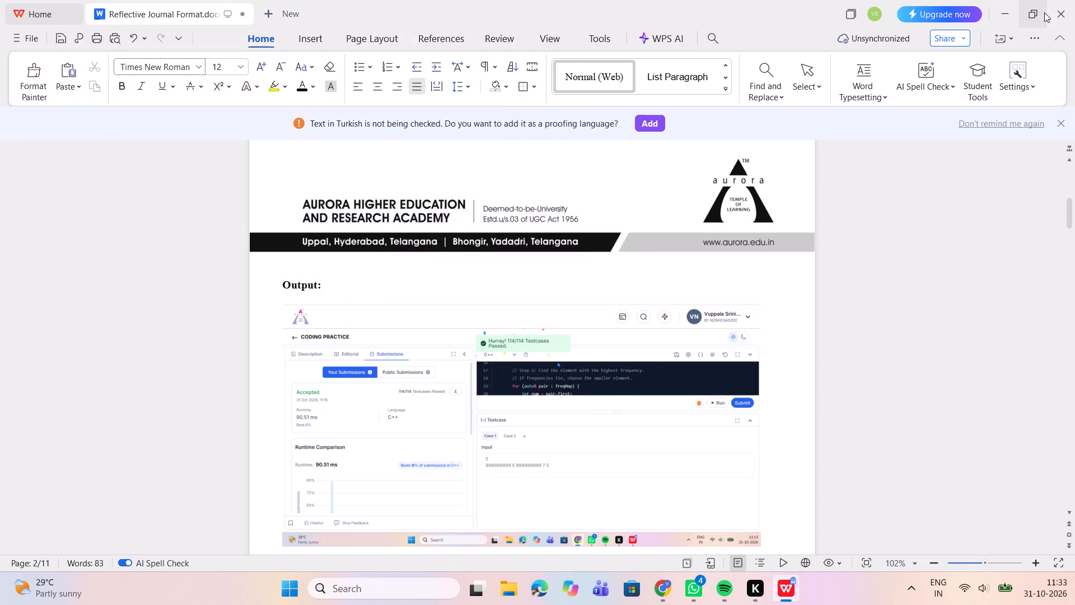
Close WPS Office with the Reflective Journal Format document.
left_click(1061, 15)
left_click(521, 310)
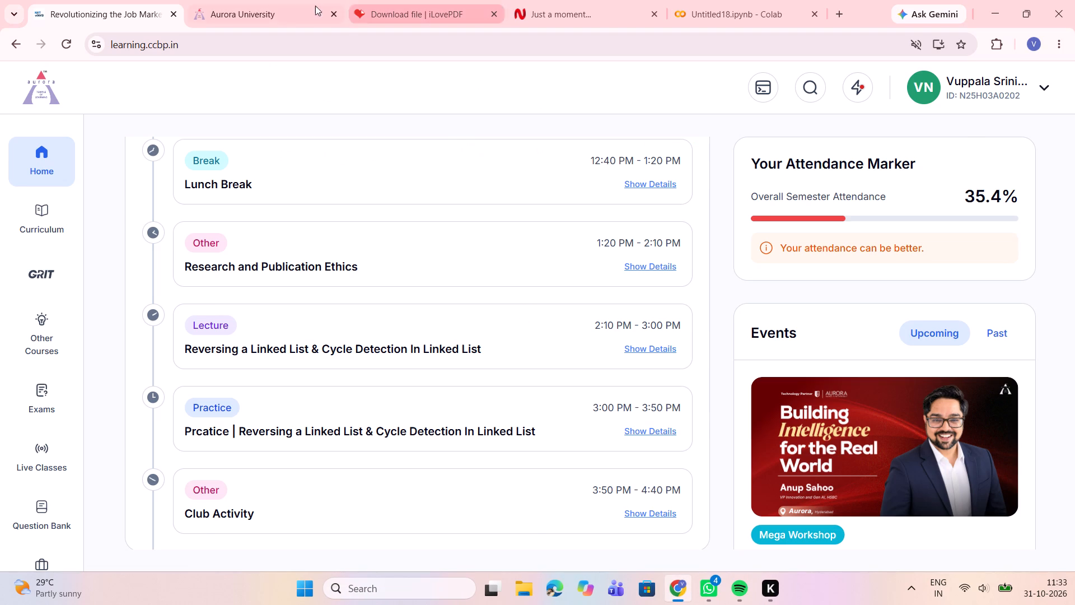
On the Aurora University page, close the Colab tab and upload the lab report PDF to Advanced Data Structures' Lab Report 1.
left_click(270, 7)
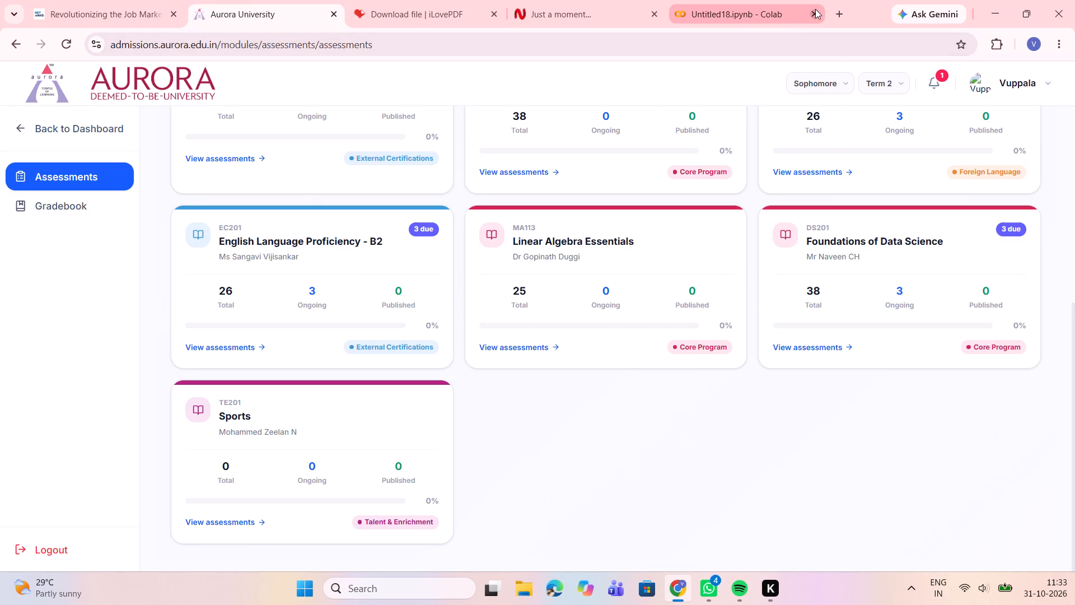
left_click(815, 9)
scroll(683, 274, "up", 3)
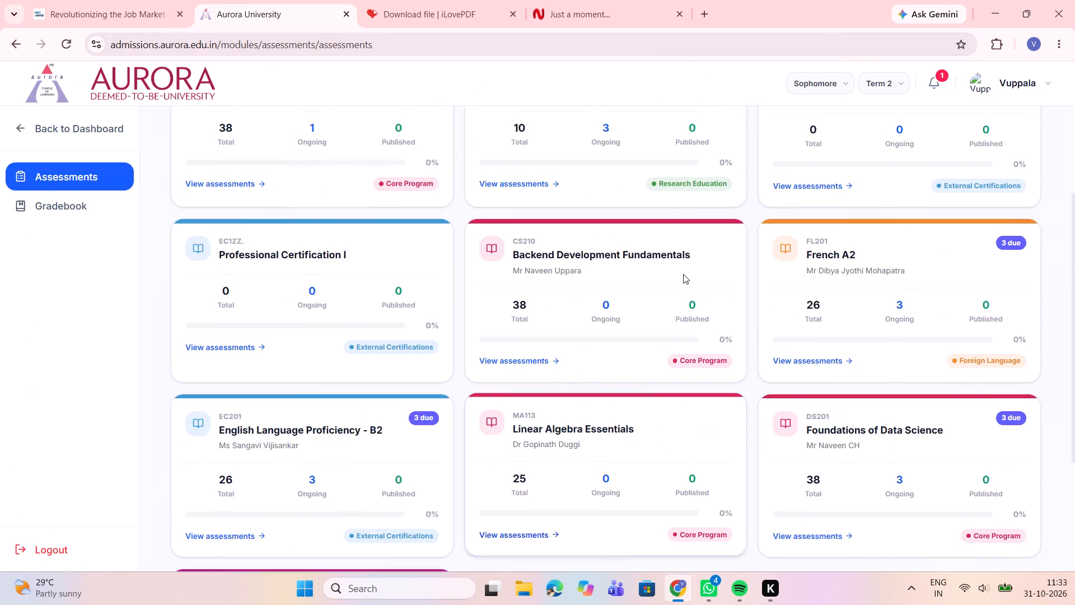
scroll(683, 274, "up", 4)
left_click(352, 231)
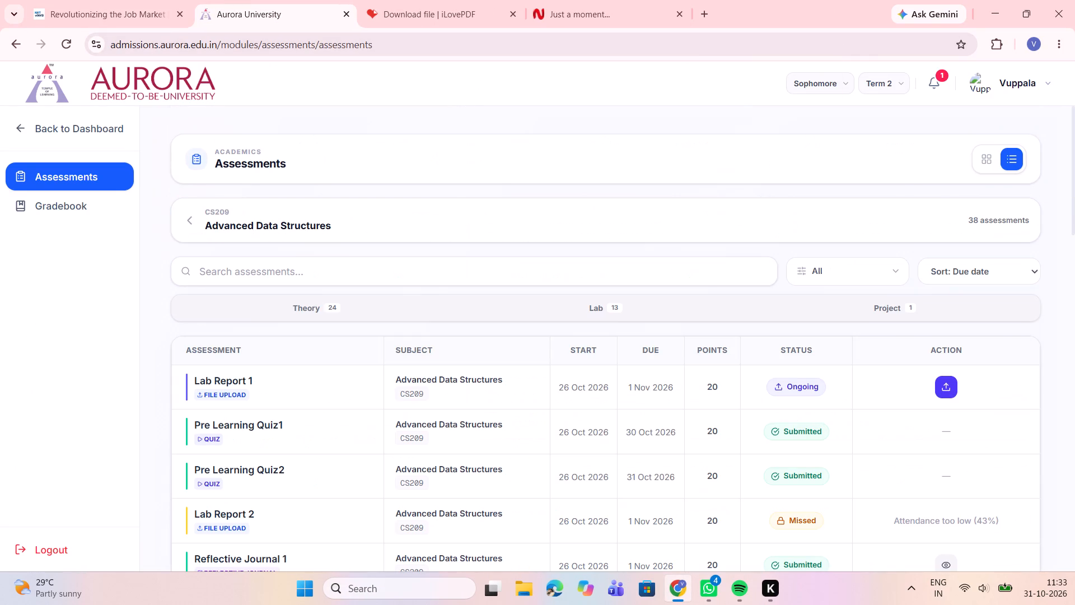
left_click(942, 395)
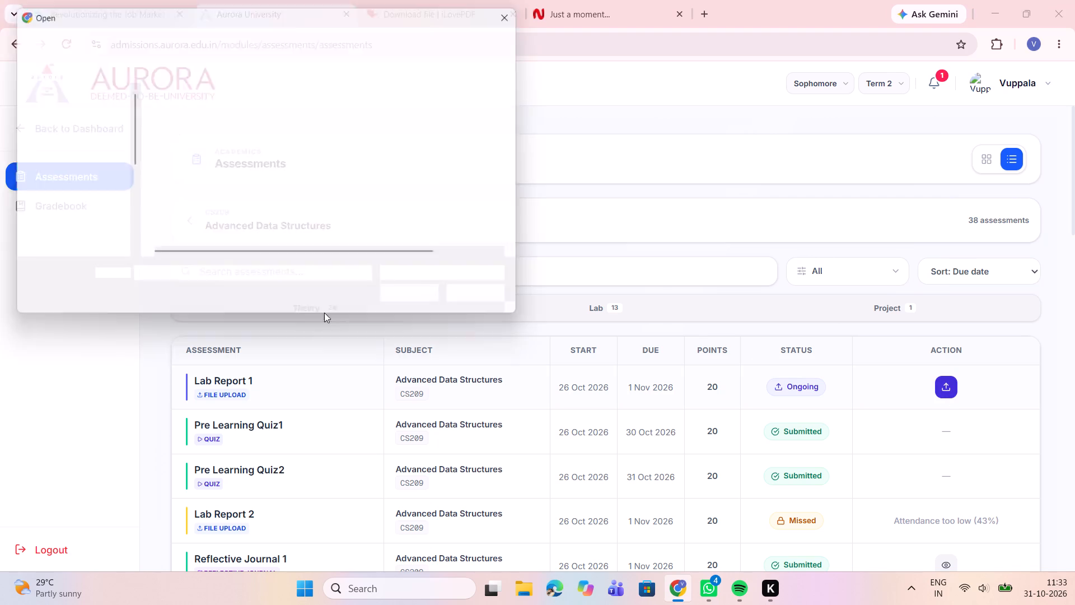
scroll(193, 242, "down", 4)
double_click(221, 209)
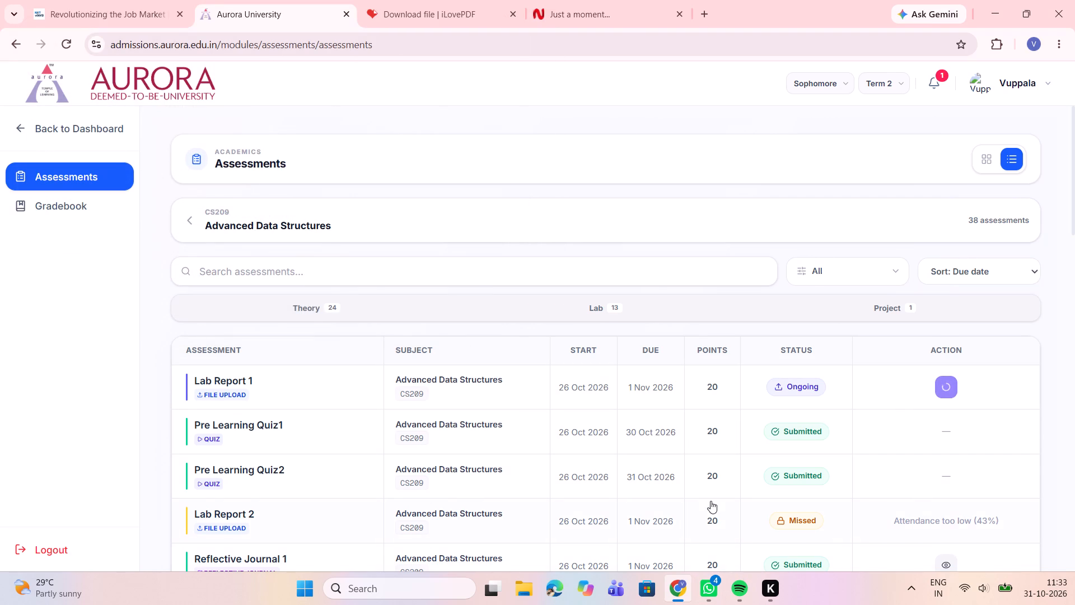
scroll(711, 501, "down", 2)
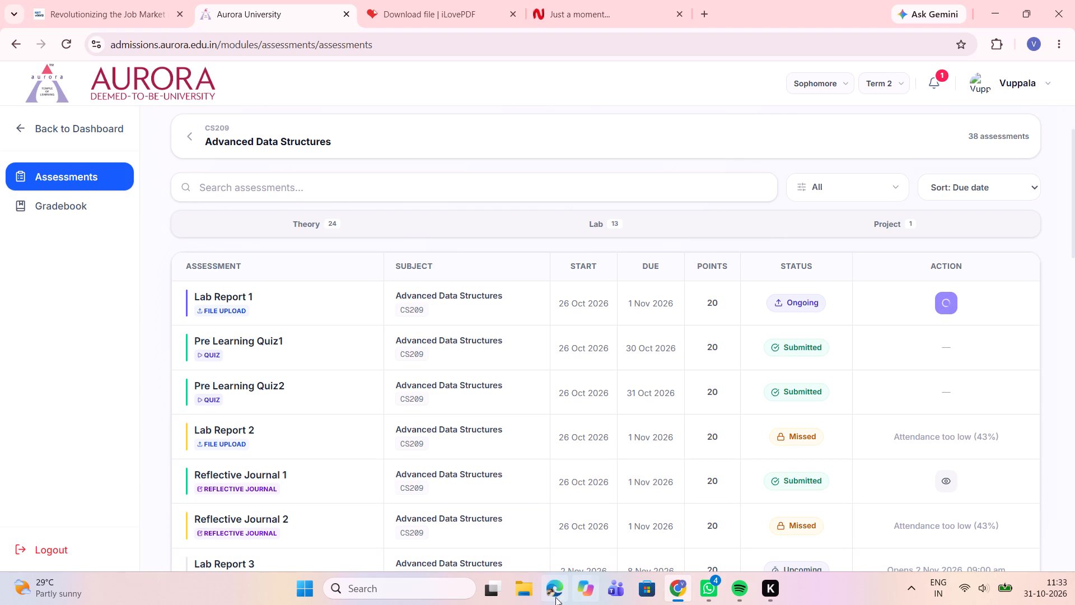
Delete all the files in the Screenshots folder in File Explorer and close the window.
left_click(528, 586)
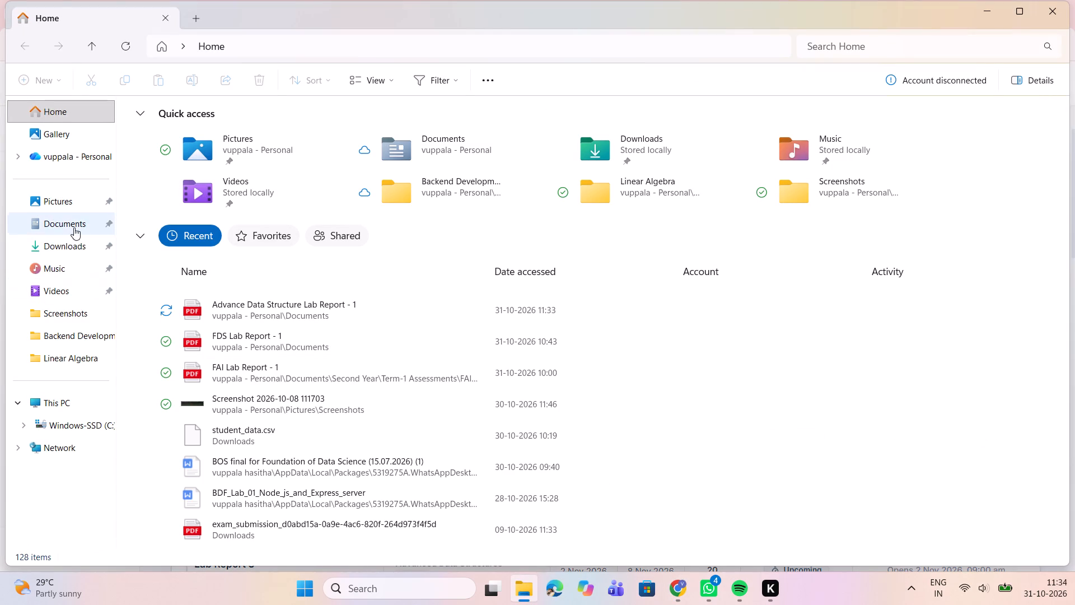
left_click(73, 315)
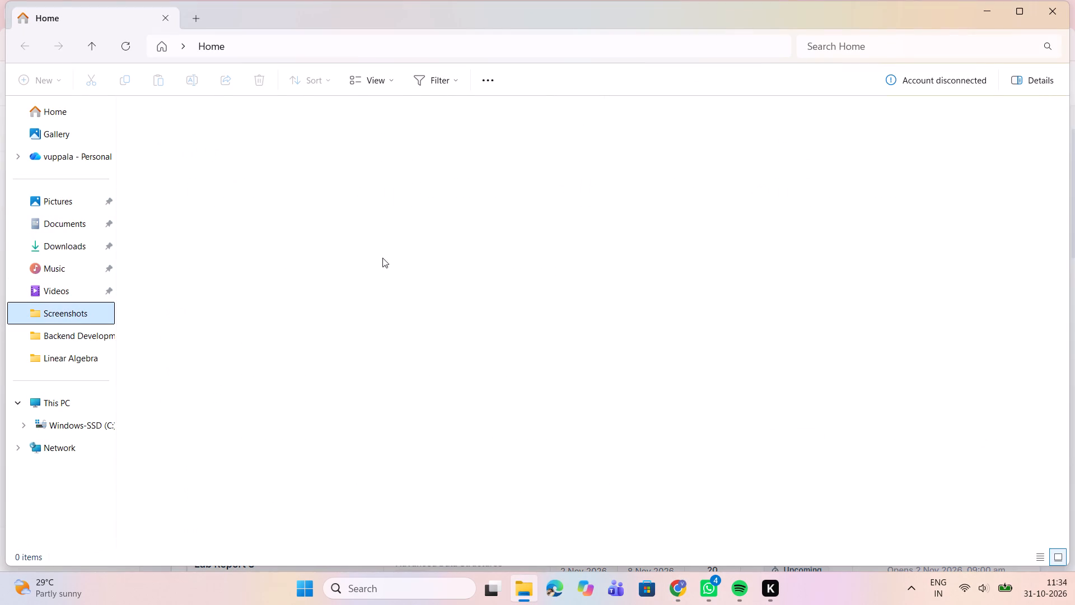
key("ctrl+a")
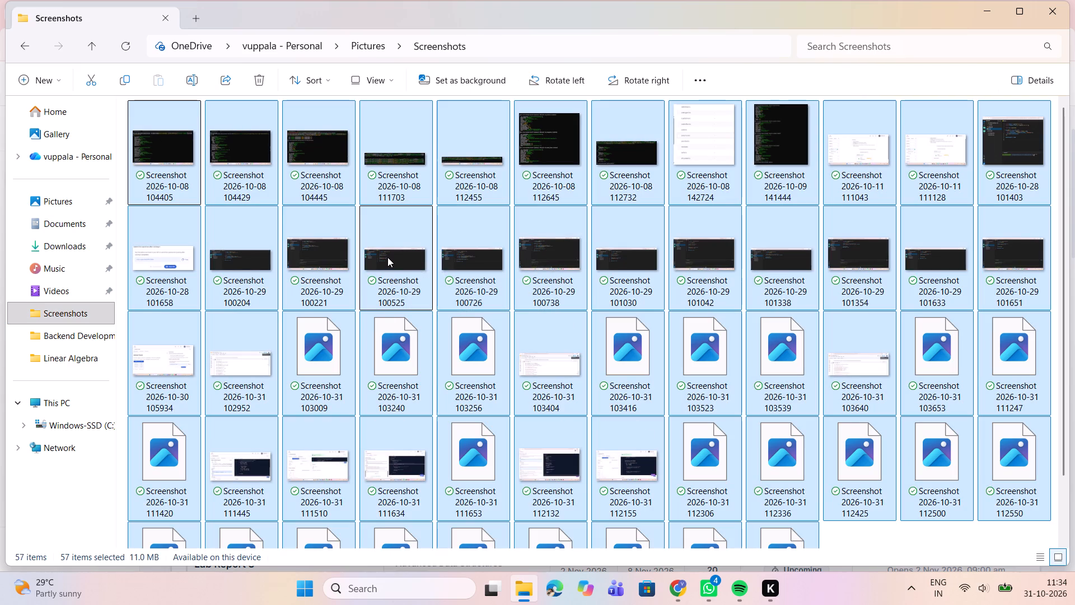
key("Delete")
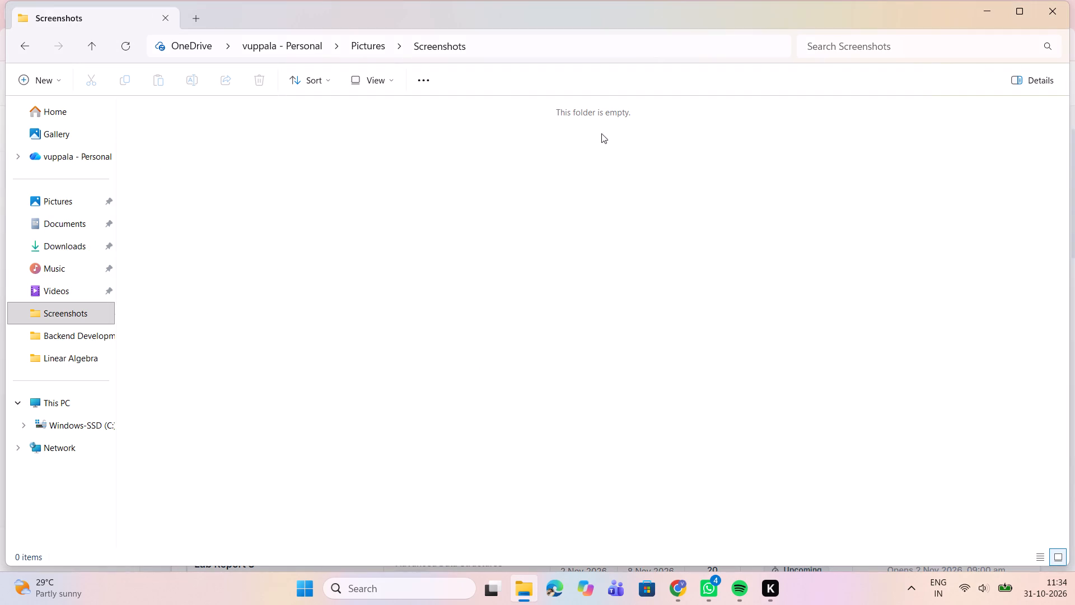
left_click(1060, 4)
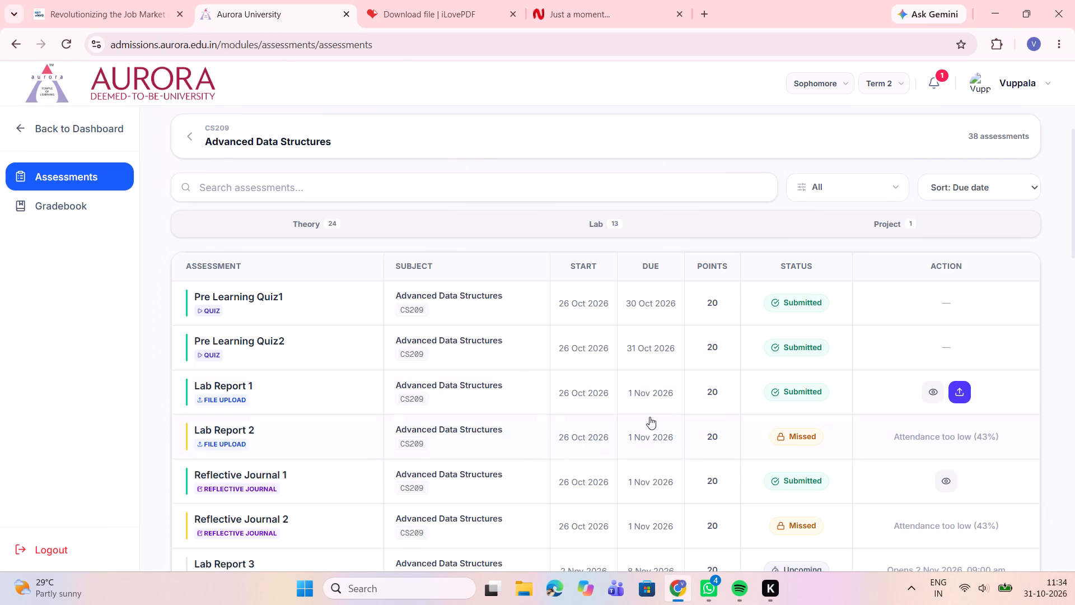
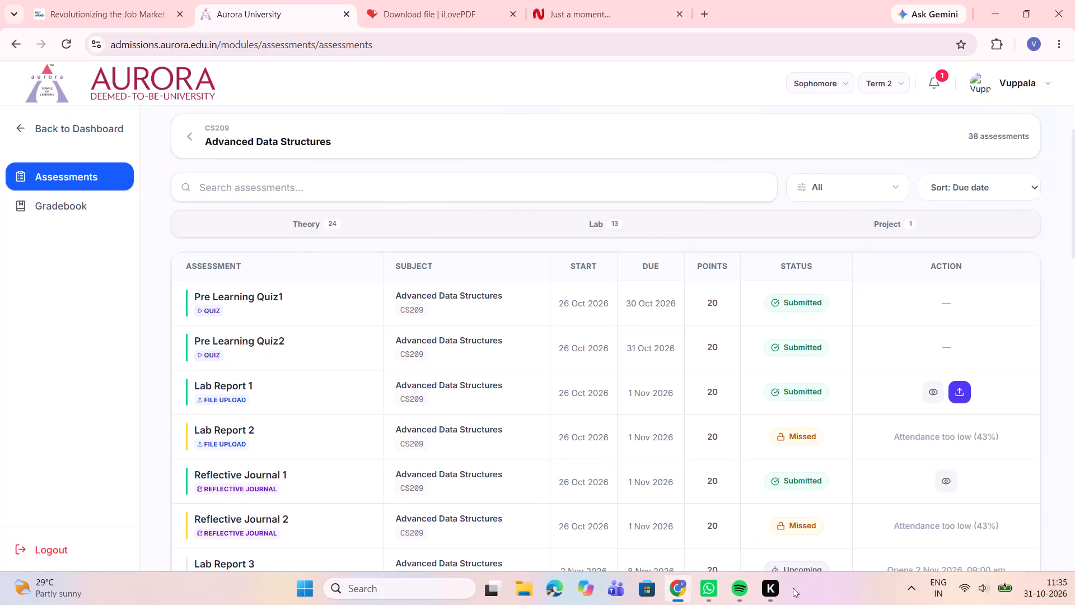
Switch from the Aurora University page to the Spotify window.
left_click(748, 591)
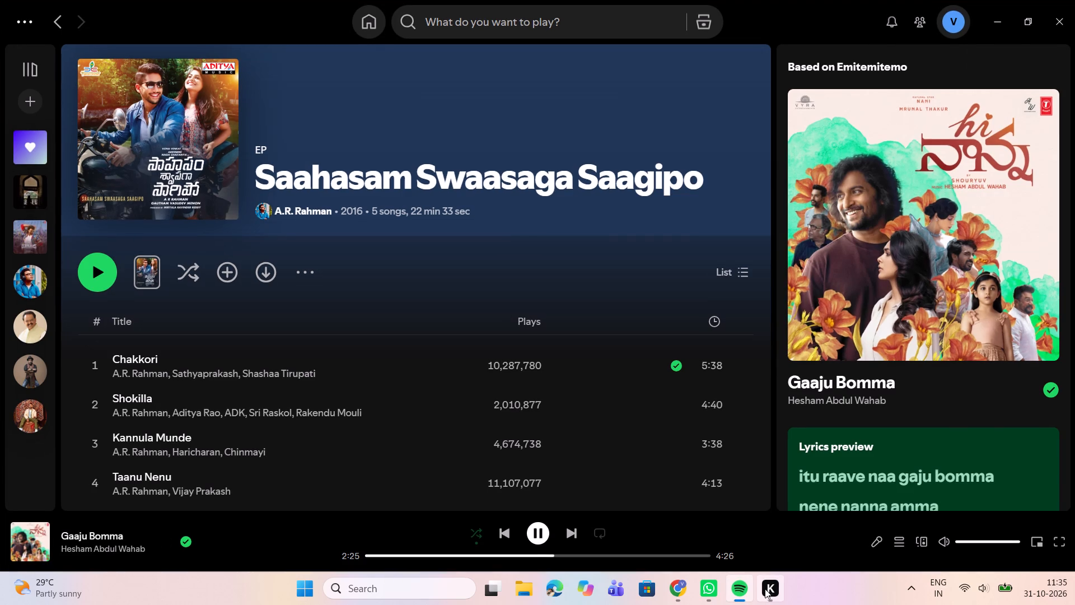
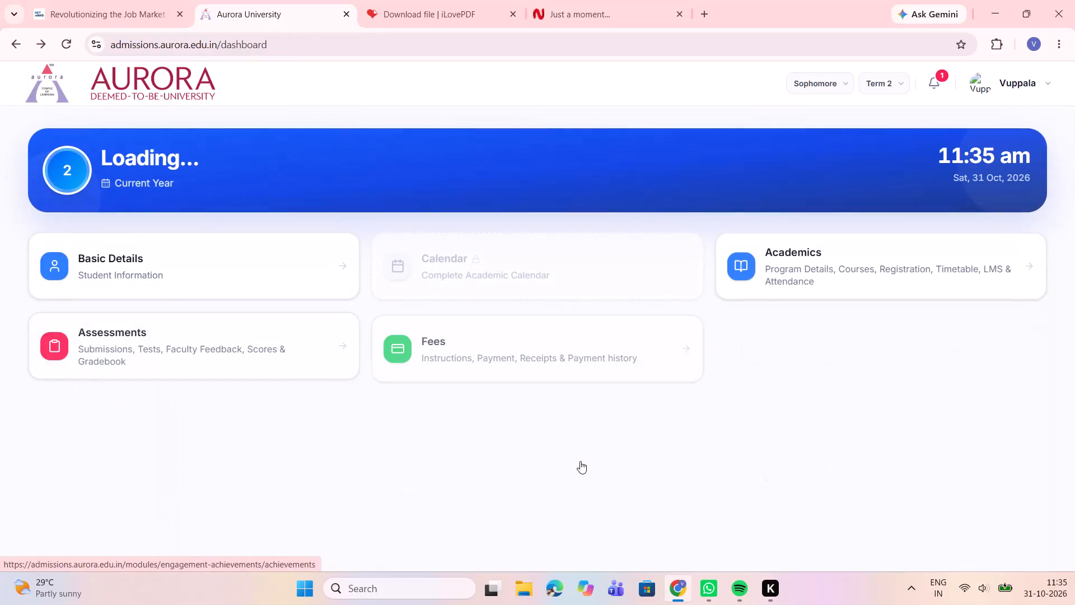
Open the Assessments section from the Aurora student dashboard.
left_click(226, 361)
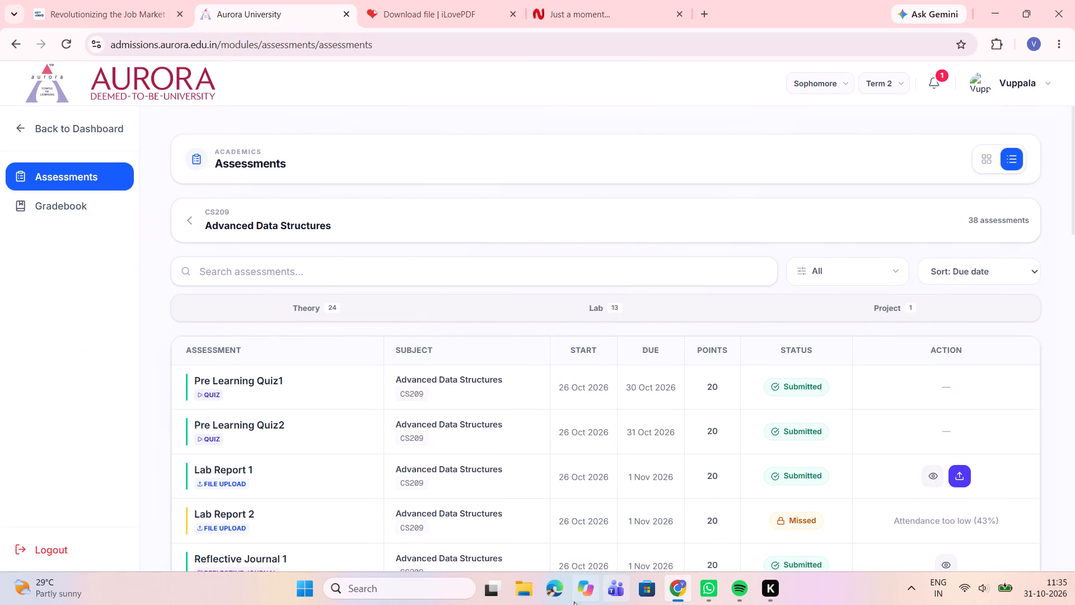
In File Explorer, copy FDS Lab Report - 1 from Documents into Second Year > Term-2 Assessments > Foundations of Data Science > Module - 1 Assessments.
left_click(517, 597)
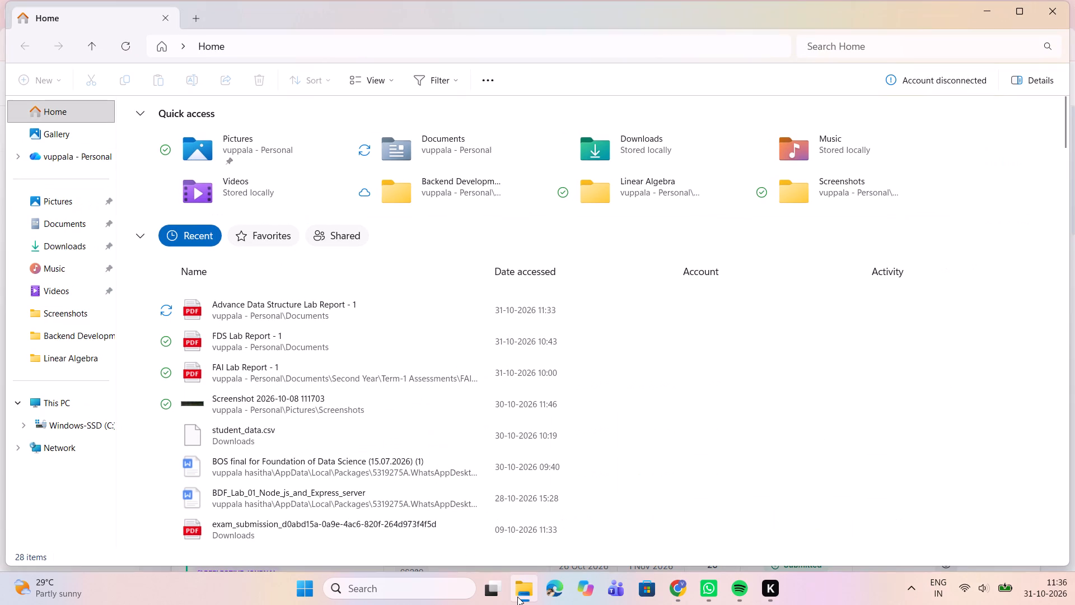
left_click(71, 222)
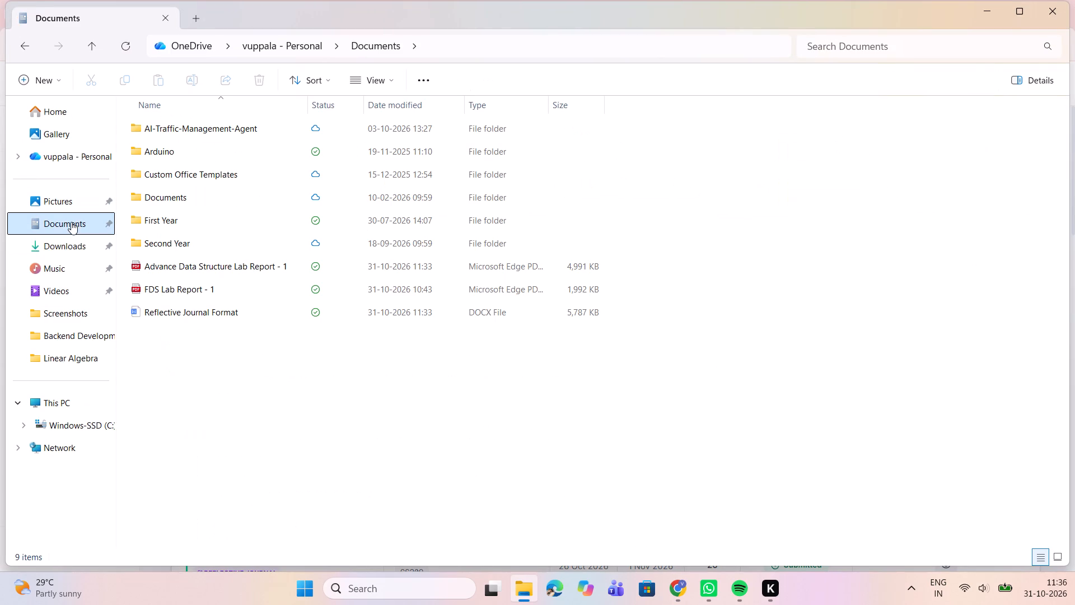
left_click(191, 282)
key("ctrl+c")
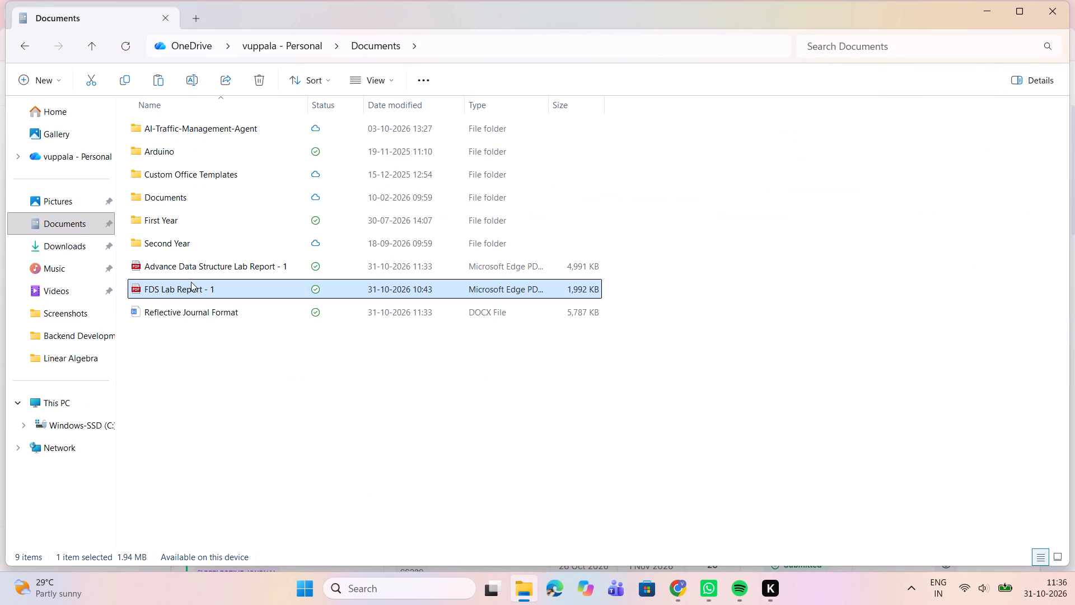
double_click(158, 244)
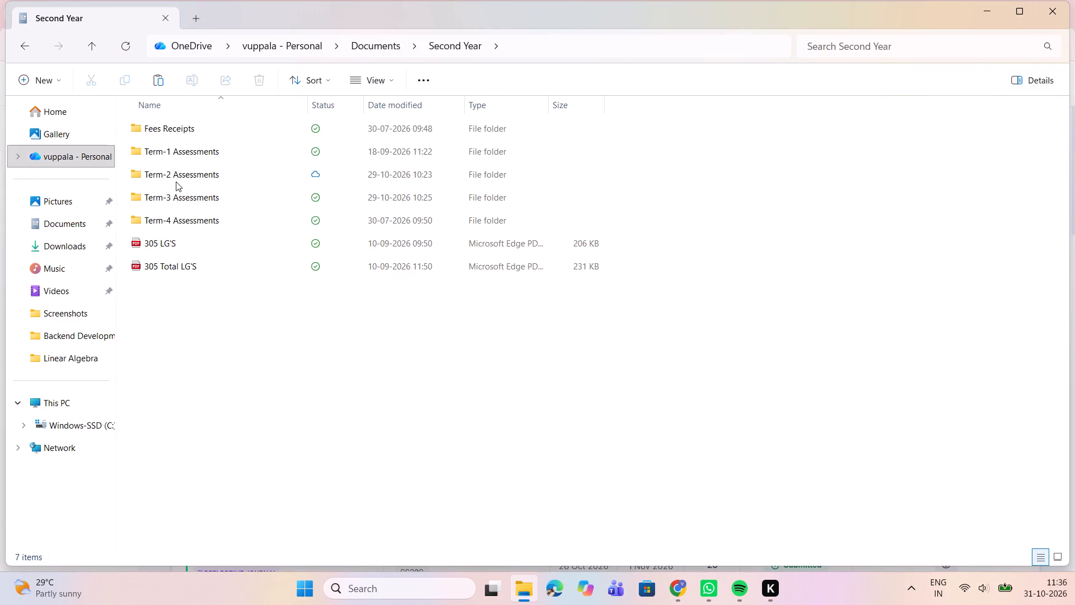
double_click(176, 175)
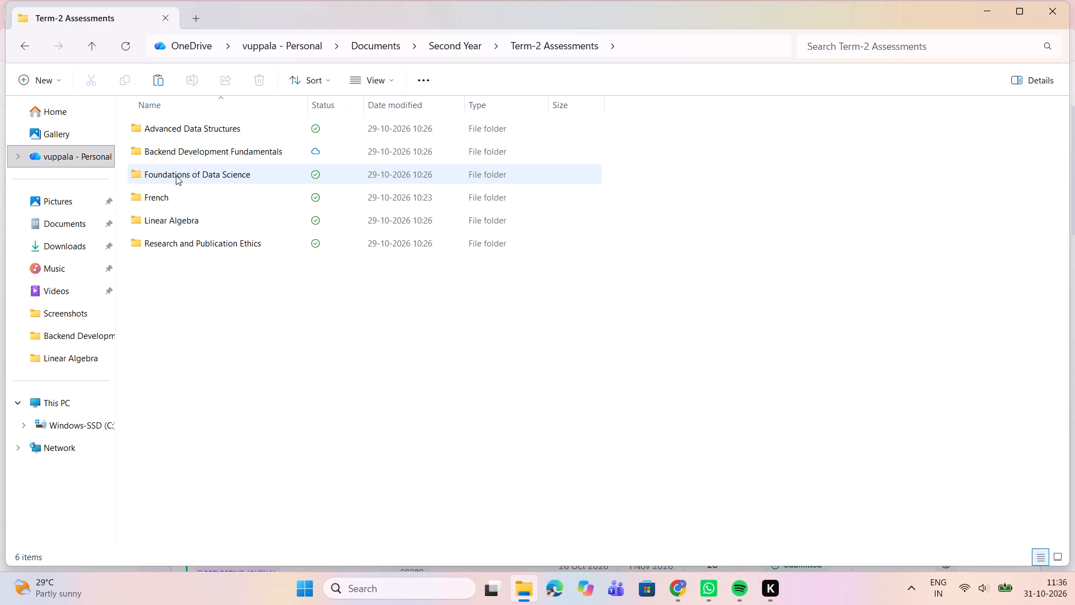
double_click(173, 170)
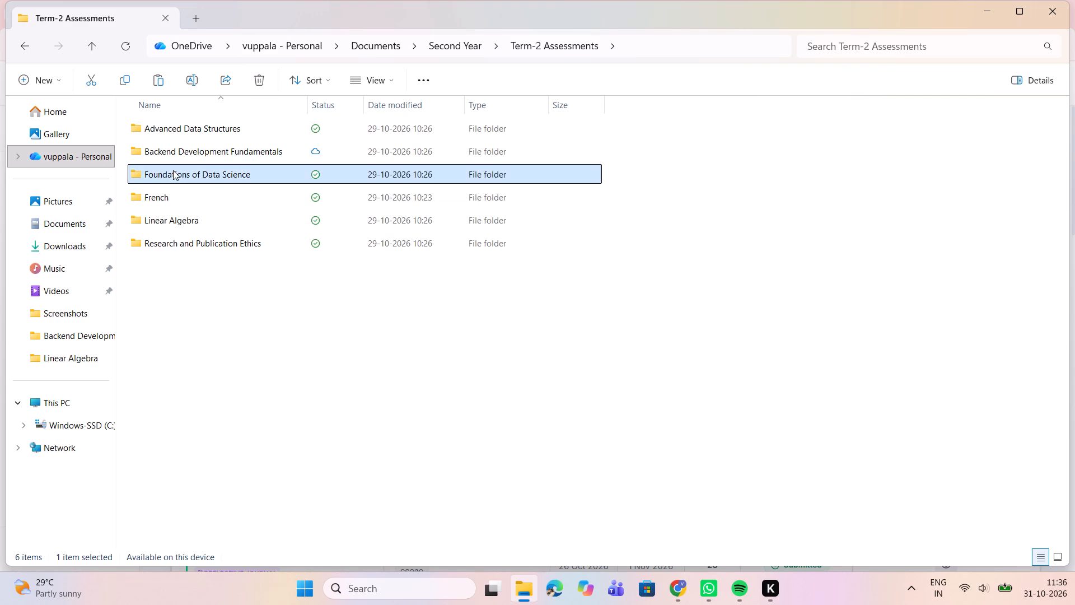
double_click(202, 151)
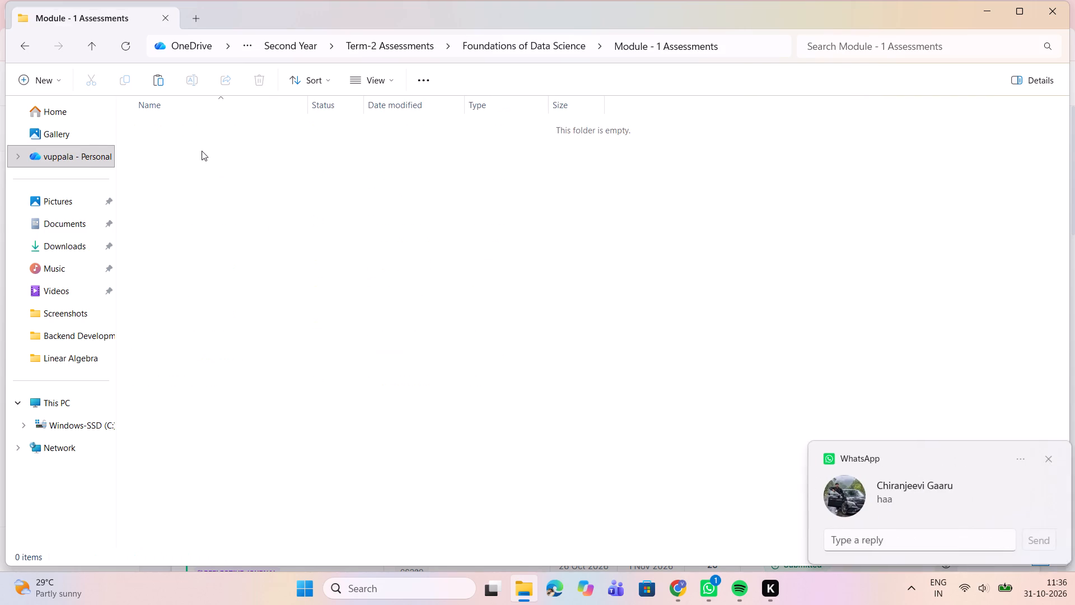
key("ctrl+v")
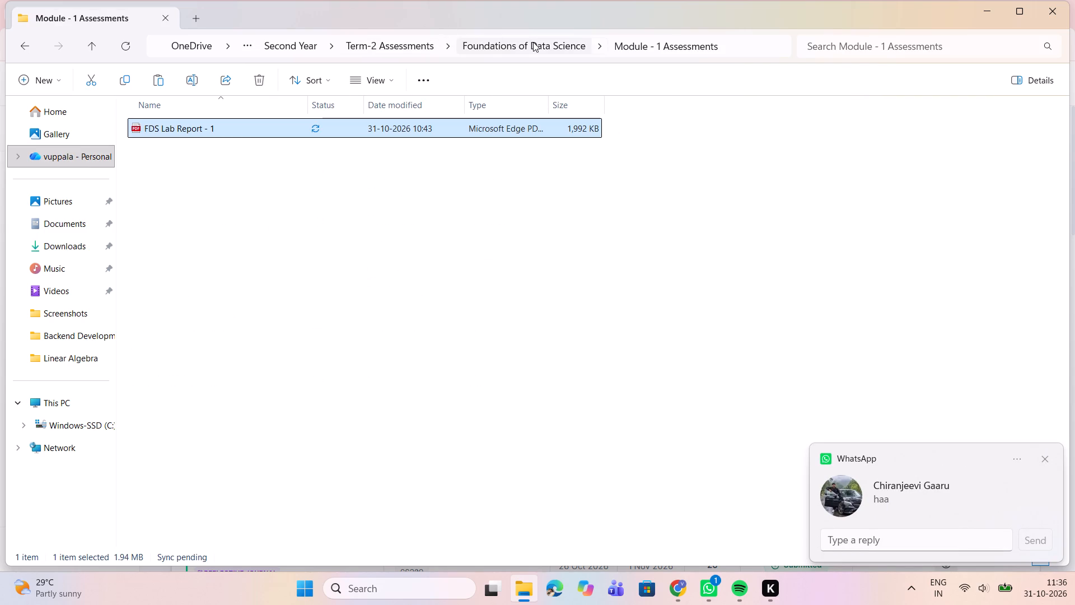
Copy Advance Data Structure Lab Report - 1 from Documents into Second Year > Term-2 Assessments > Advanced Data Structures > Module - 1 Assessments.
left_click(447, 46)
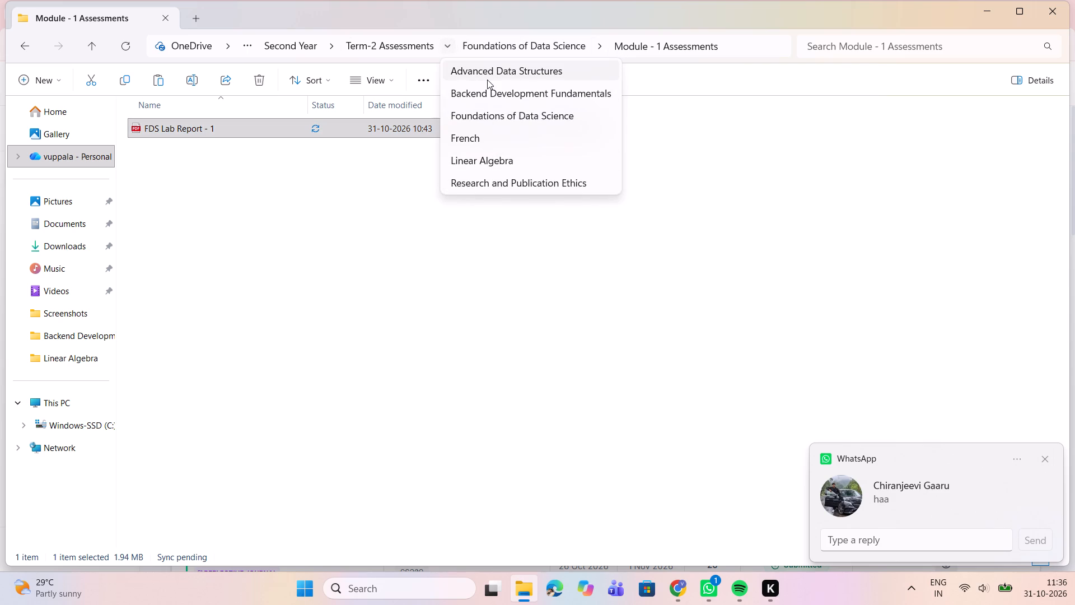
left_click(292, 45)
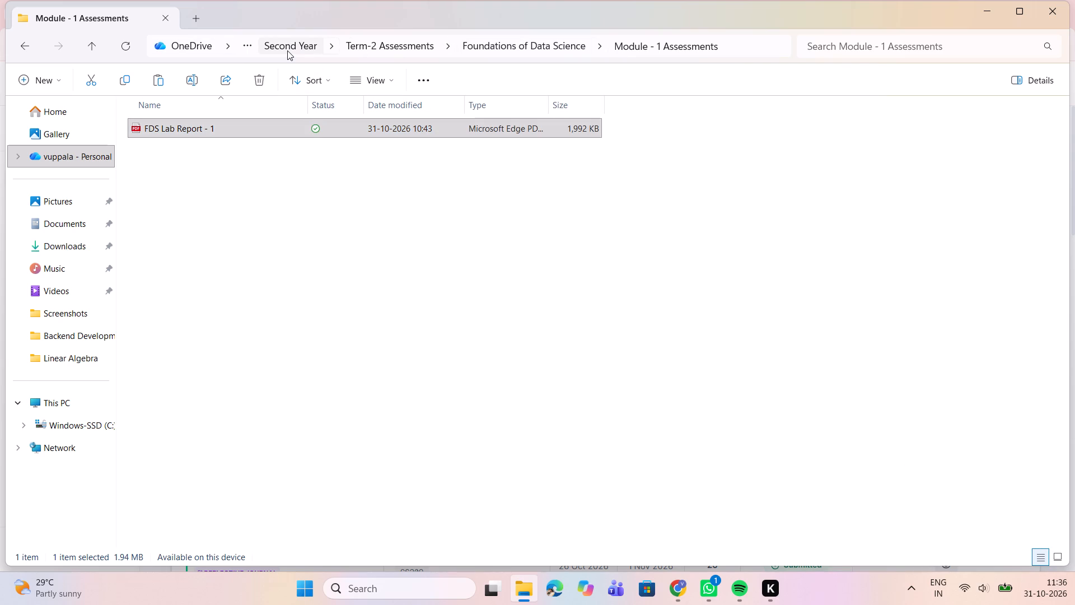
left_click(287, 49)
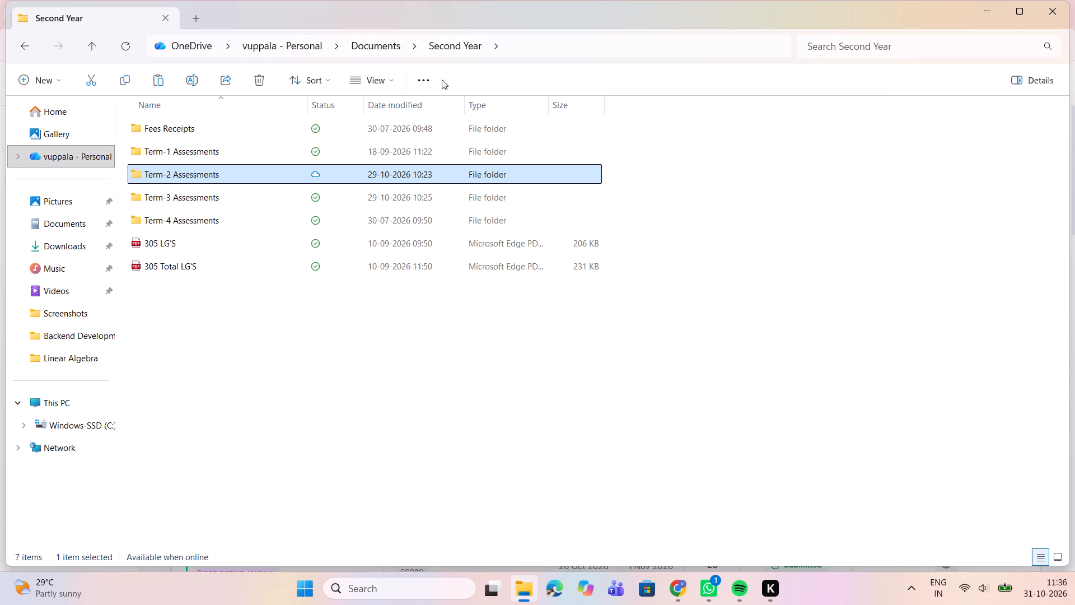
left_click(371, 43)
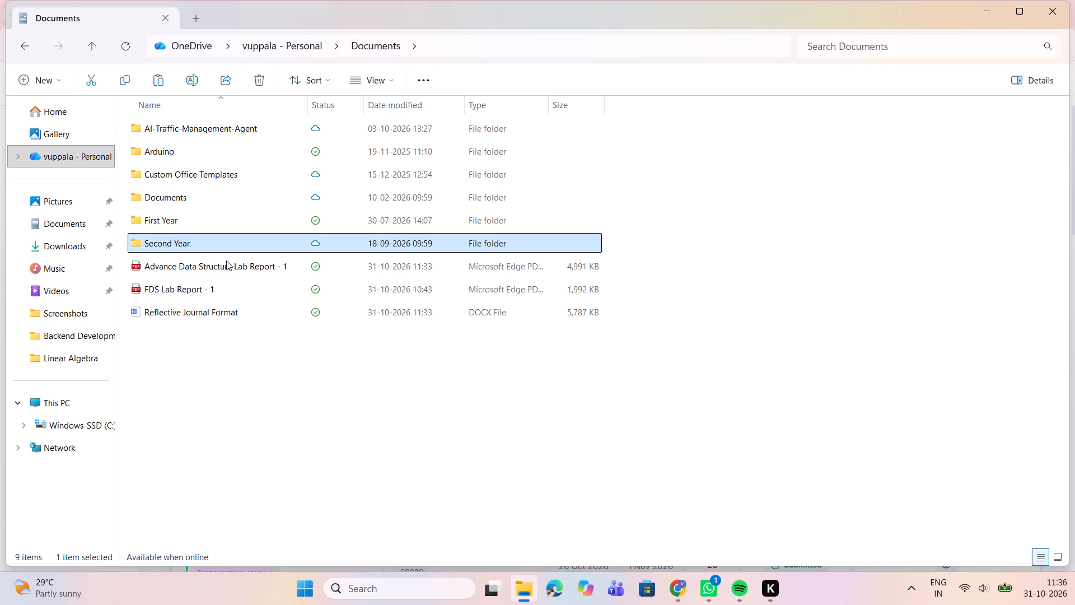
left_click(226, 260)
key("ctrl+c")
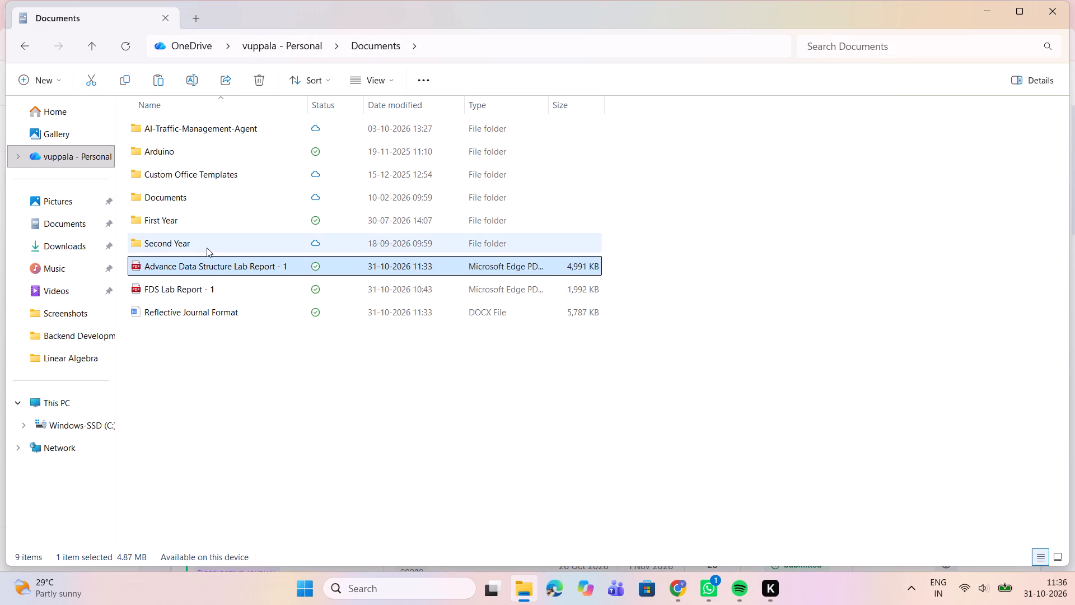
double_click(207, 248)
double_click(197, 175)
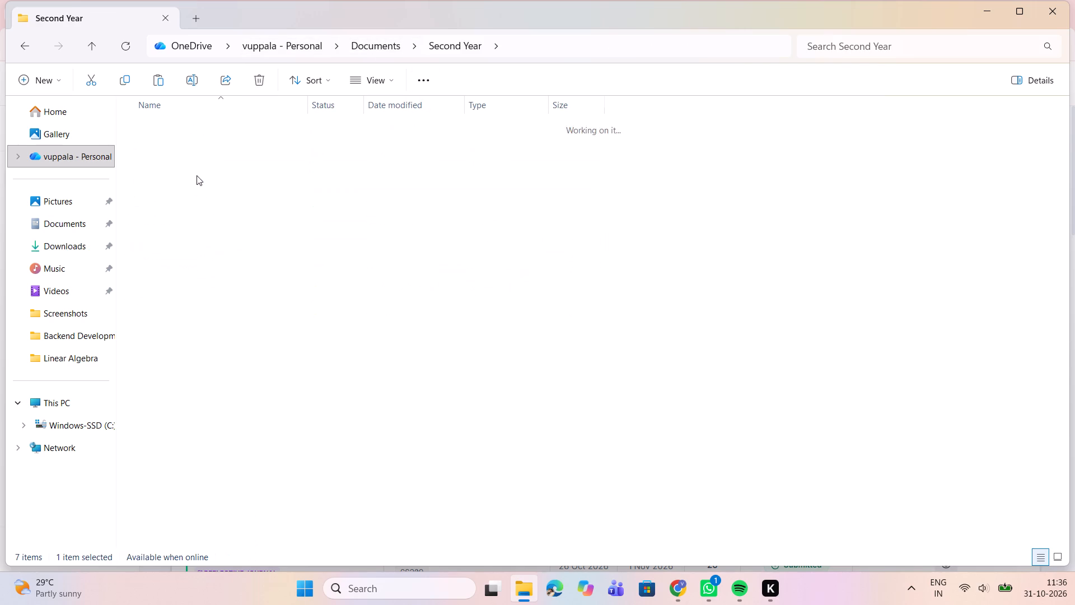
double_click(197, 129)
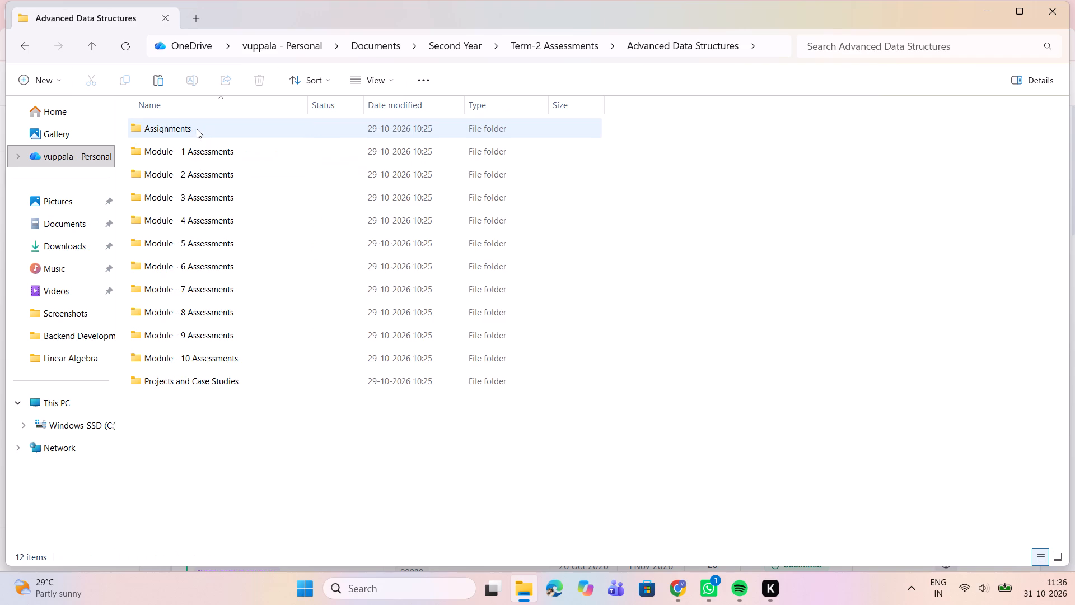
double_click(200, 143)
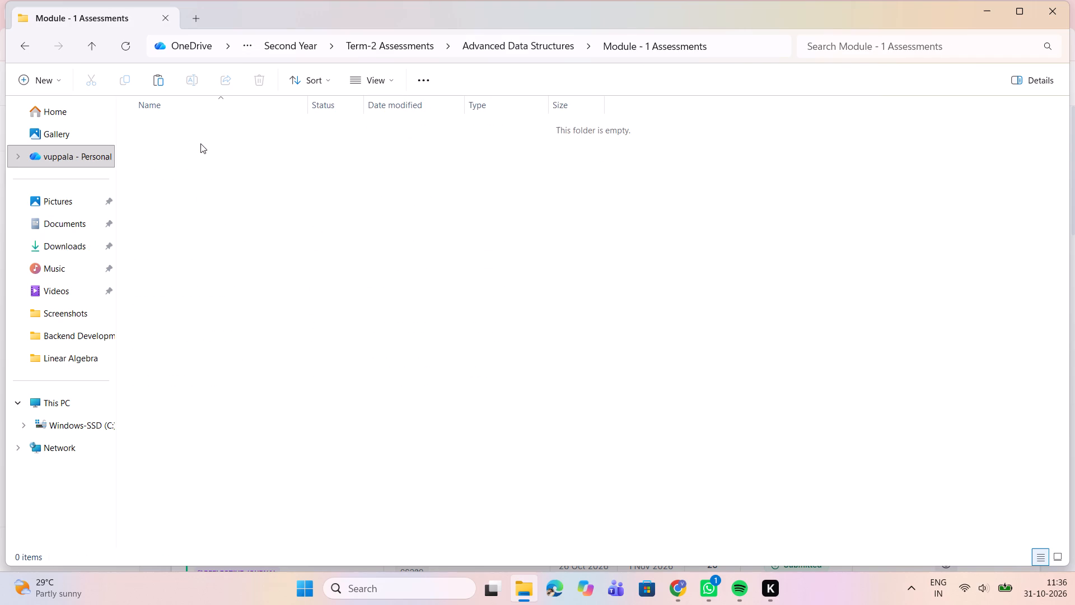
key("ctrl+v")
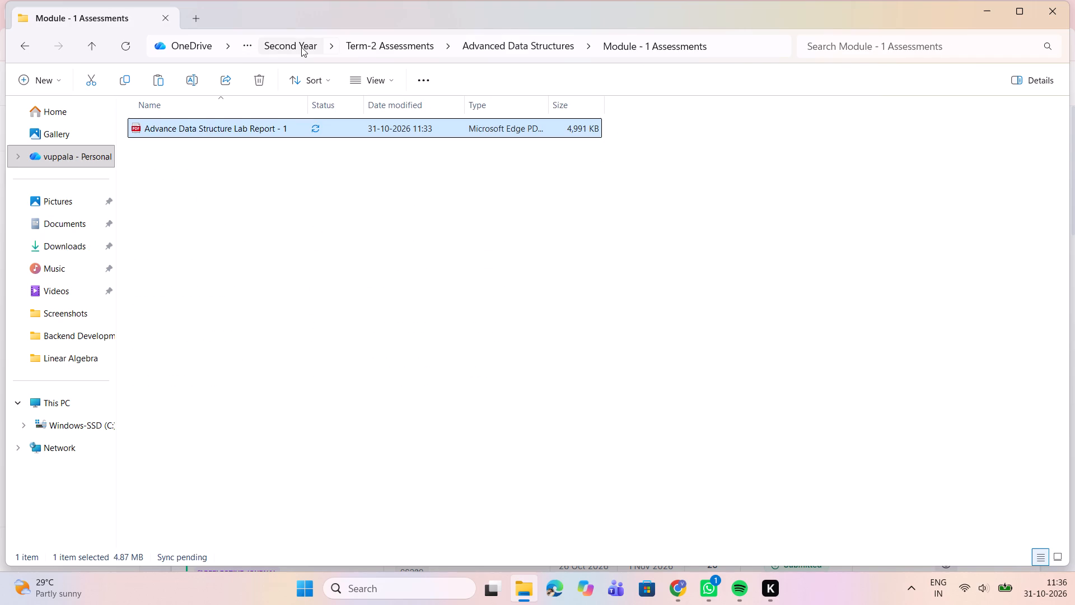
Delete the original FDS Lab Report - 1 PDF from the Documents folder.
left_click(301, 47)
left_click(381, 45)
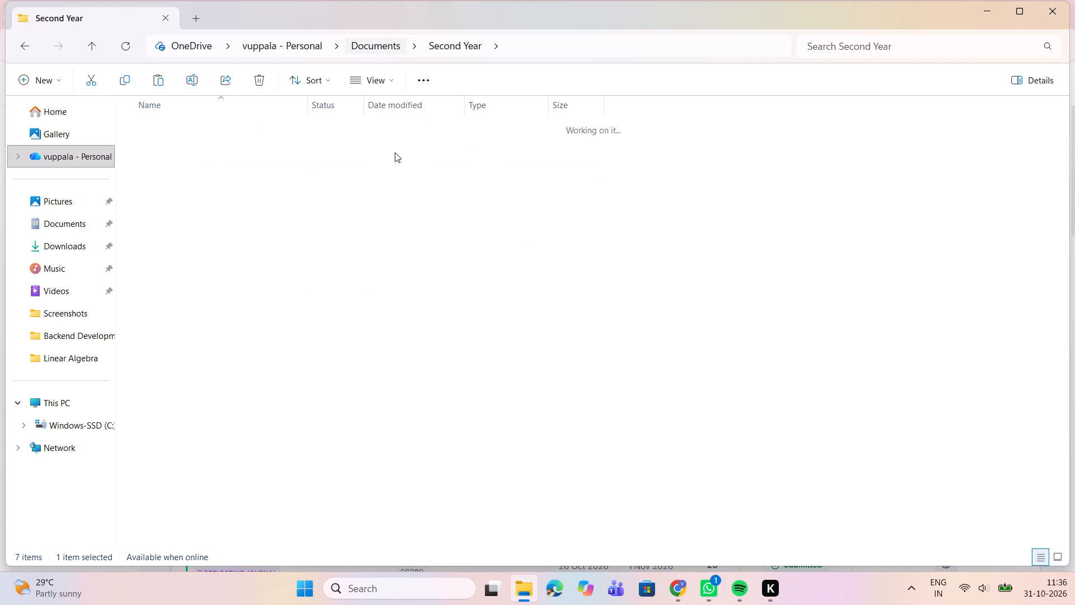
left_click(194, 292)
key("Delete")
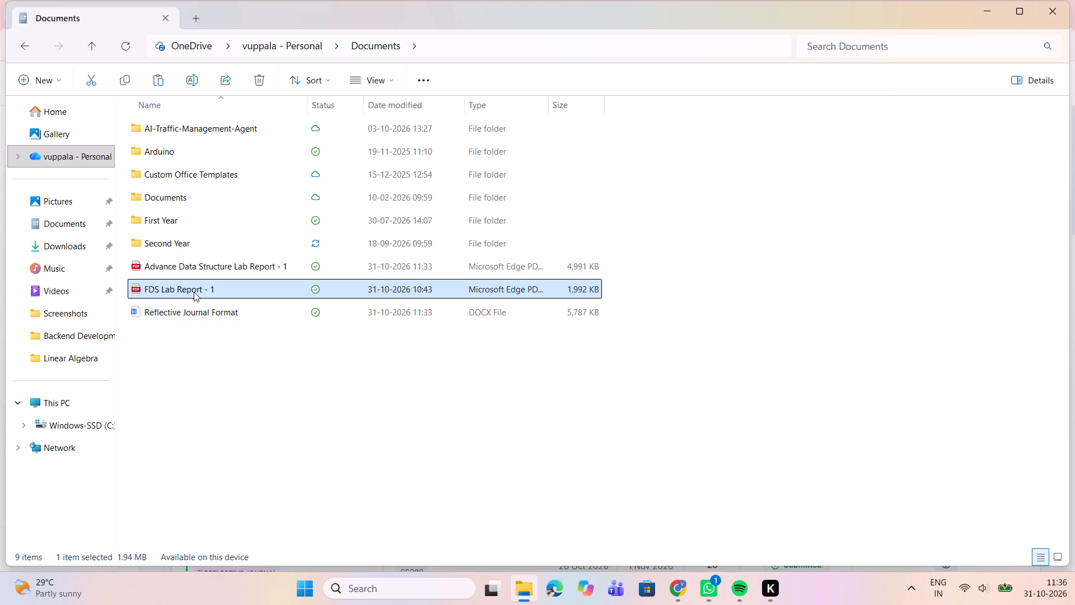
Copy the Advance Data Structure Lab Report - 1 PDF in Documents to the clipboard and close the File Explorer window.
left_click(194, 269)
key("ctrl+c")
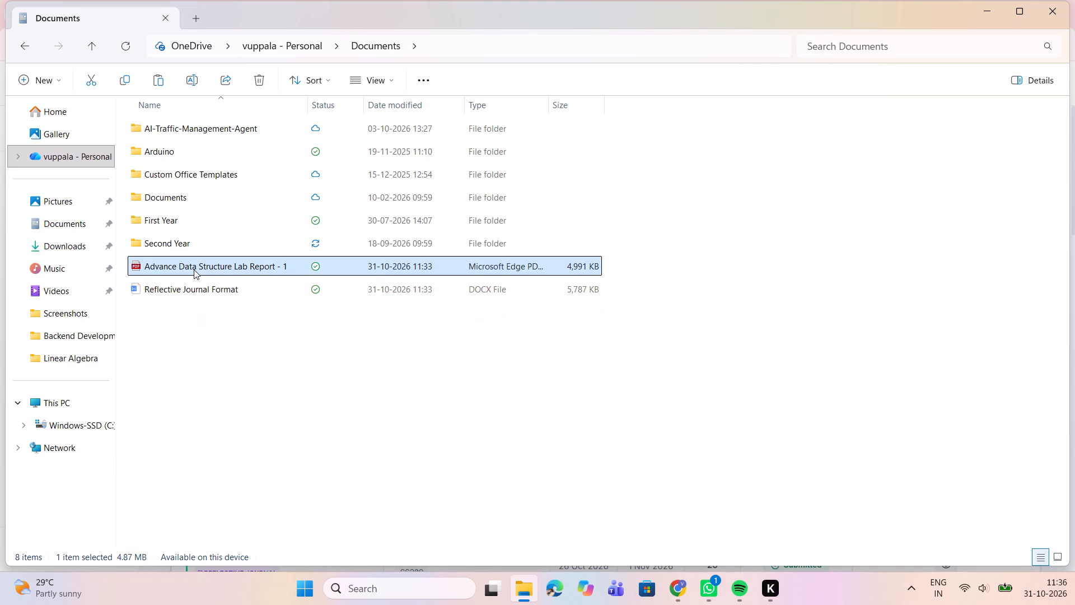
key("alt+Tab")
key("alt+Tab")
left_click(1050, 10)
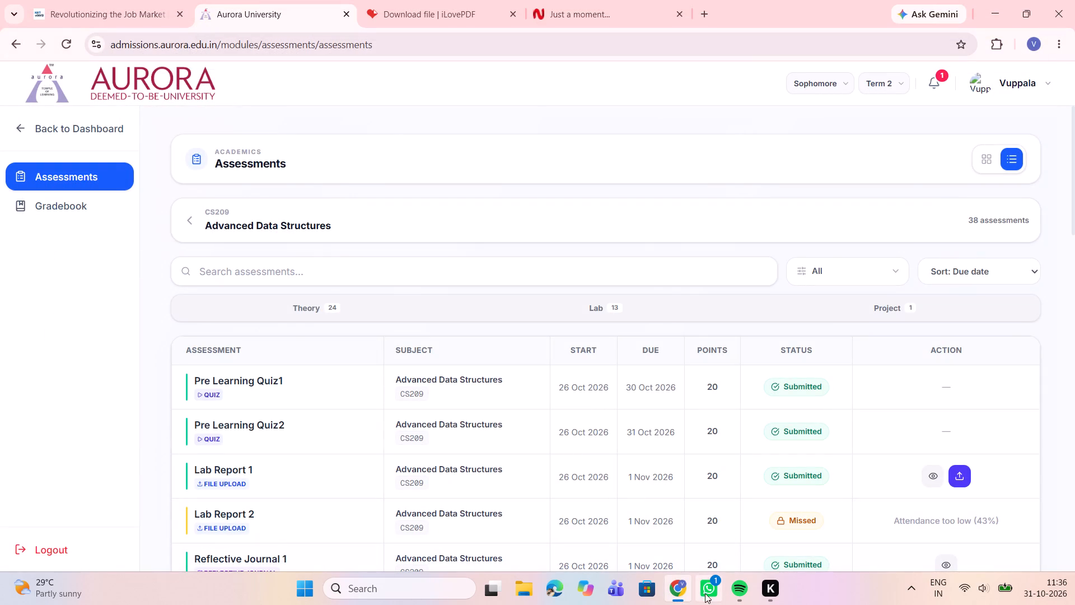
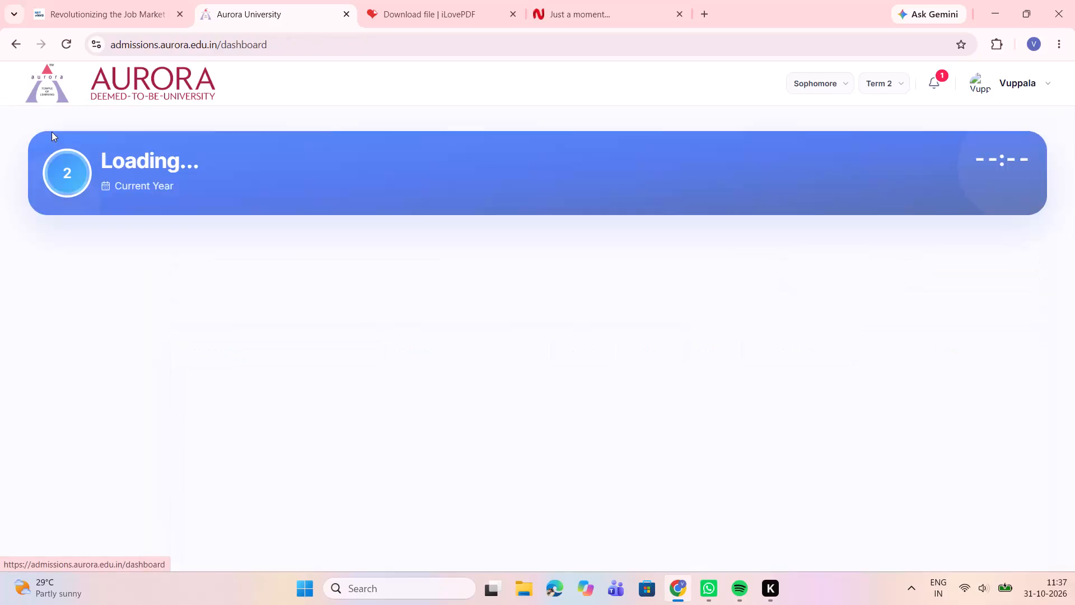
In the university portal's Assessments, open Foundations of Data Science and examine the status of its quizzes, lab reports and journals.
left_click(155, 357)
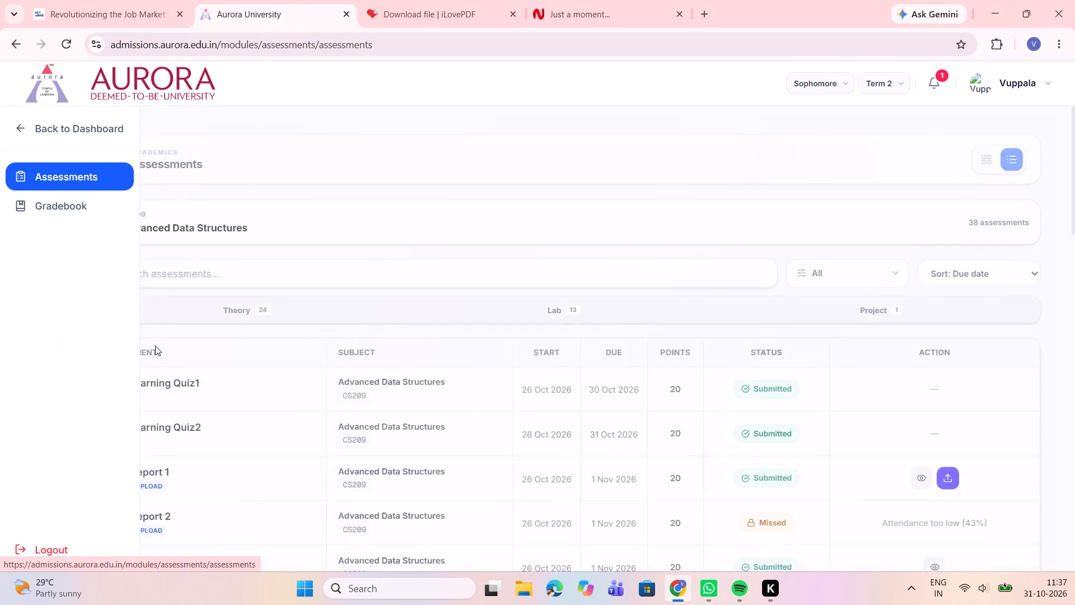
left_click(196, 218)
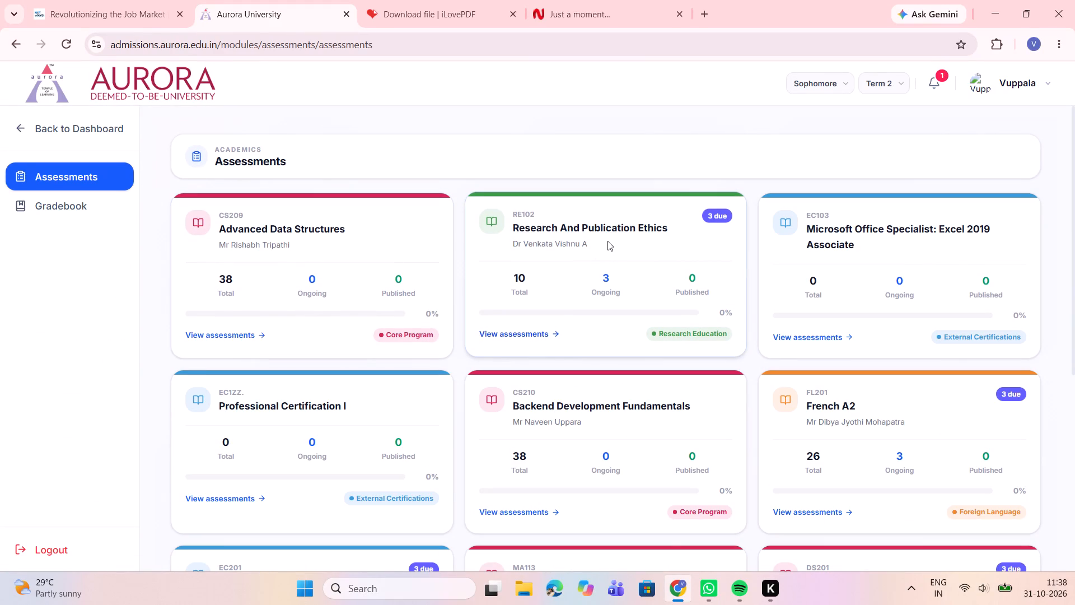
scroll(607, 241, "down", 3)
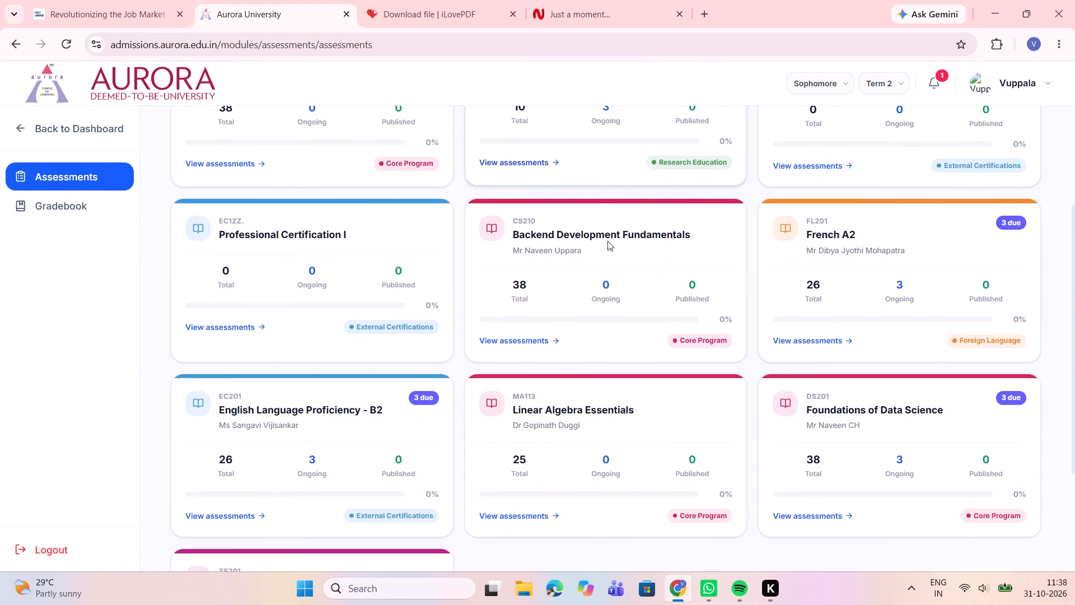
scroll(607, 241, "down", 3)
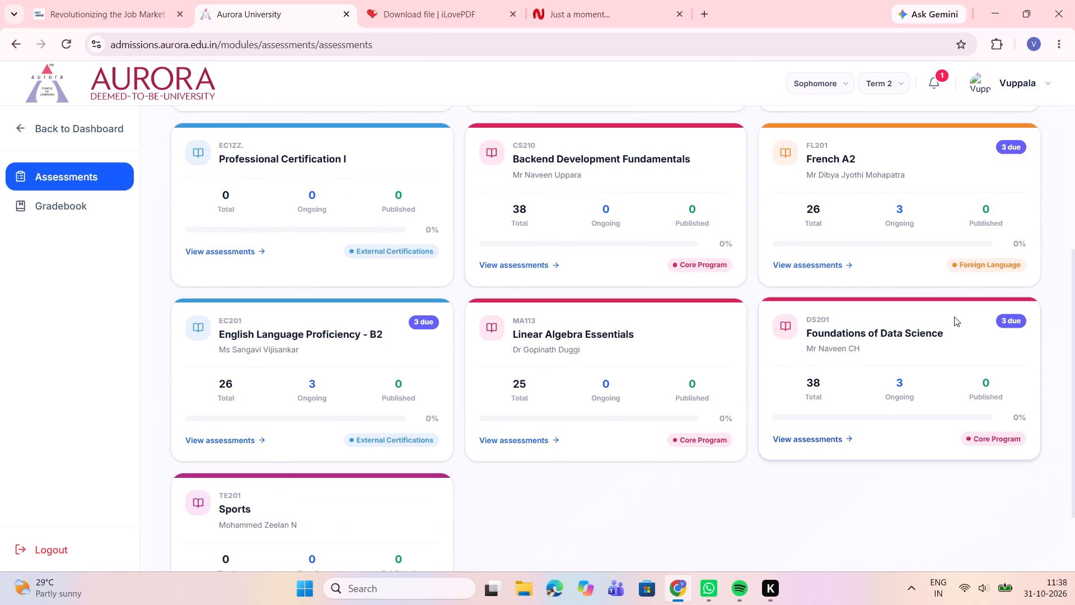
left_click(926, 325)
scroll(881, 239, "up", 1)
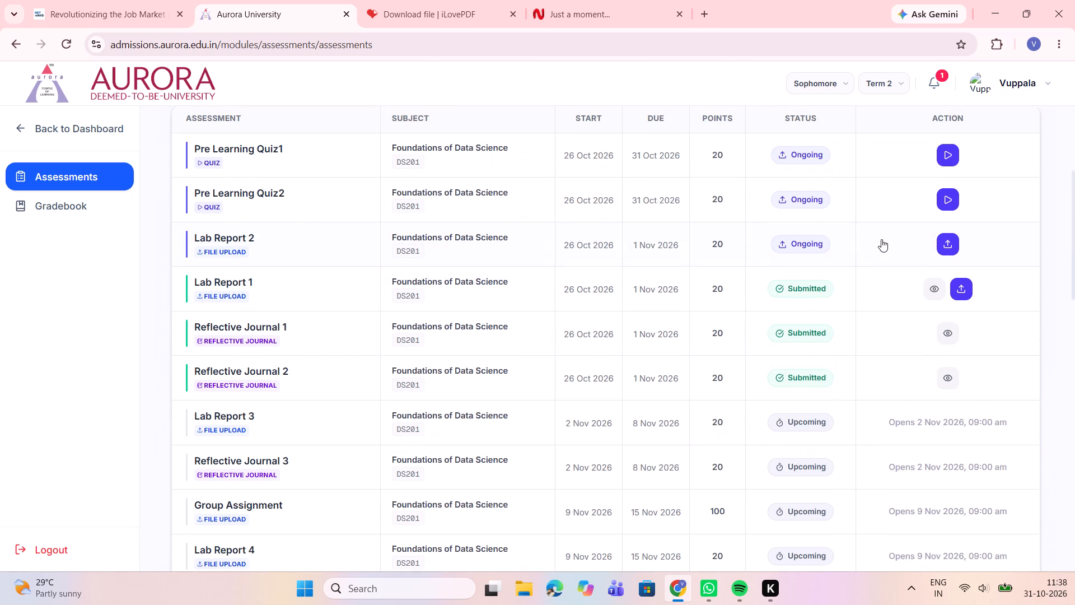
scroll(881, 239, "up", 4)
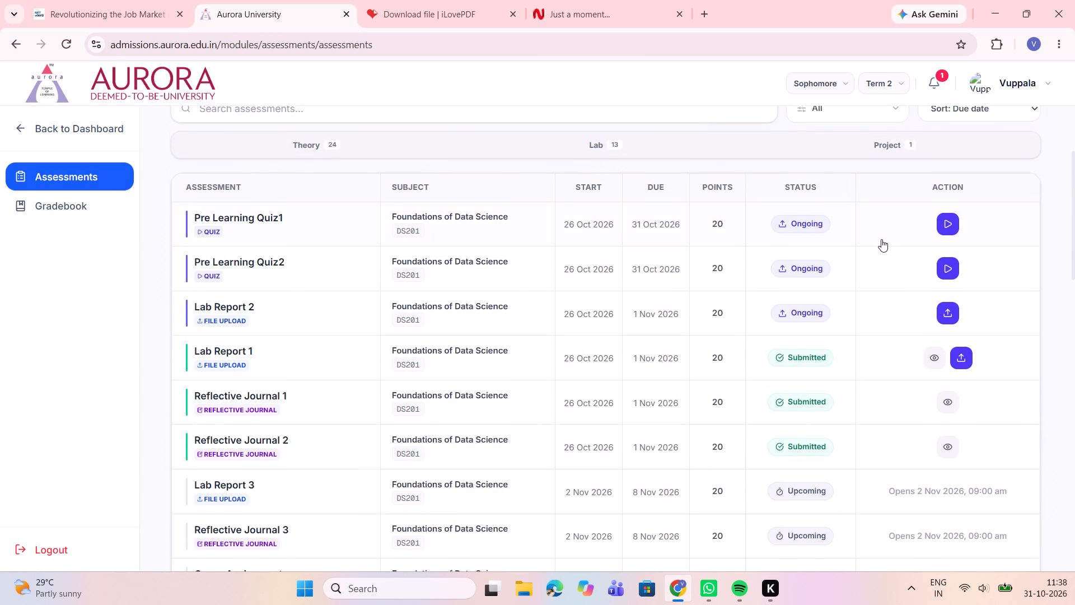
scroll(268, 206, "up", 3)
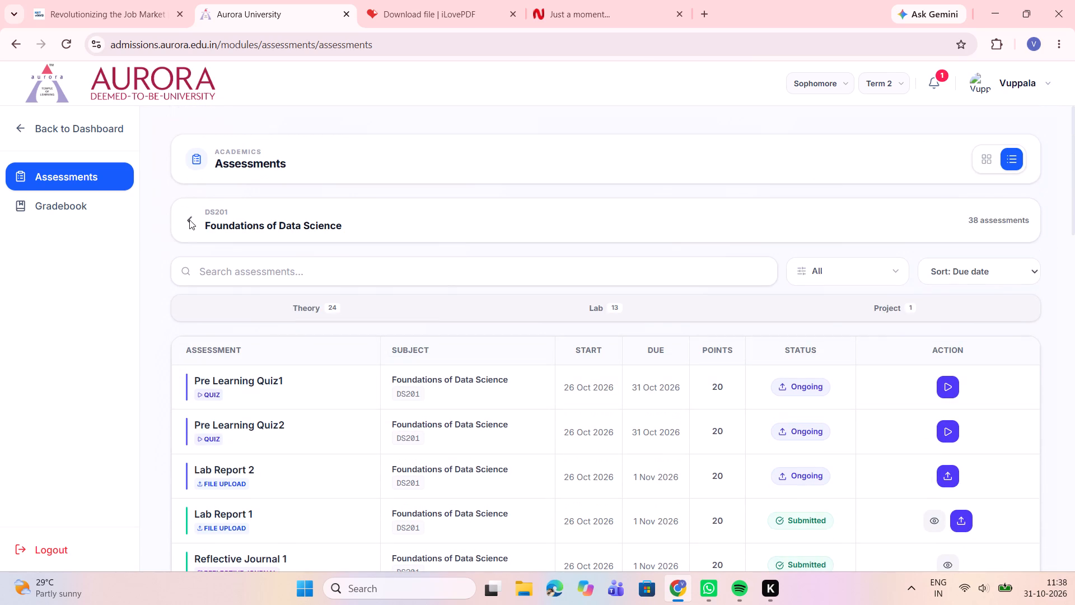
Return to the Assessments course overview and look through the course cards for assessments that are due.
left_click(189, 215)
scroll(416, 405, "down", 2)
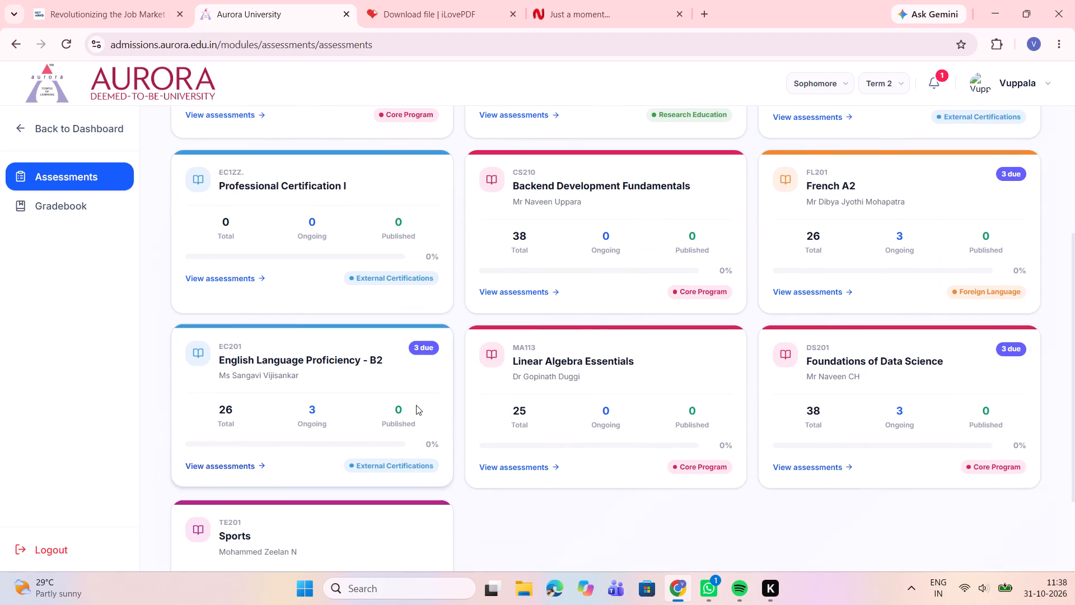
scroll(416, 405, "down", 1)
scroll(416, 405, "up", 6)
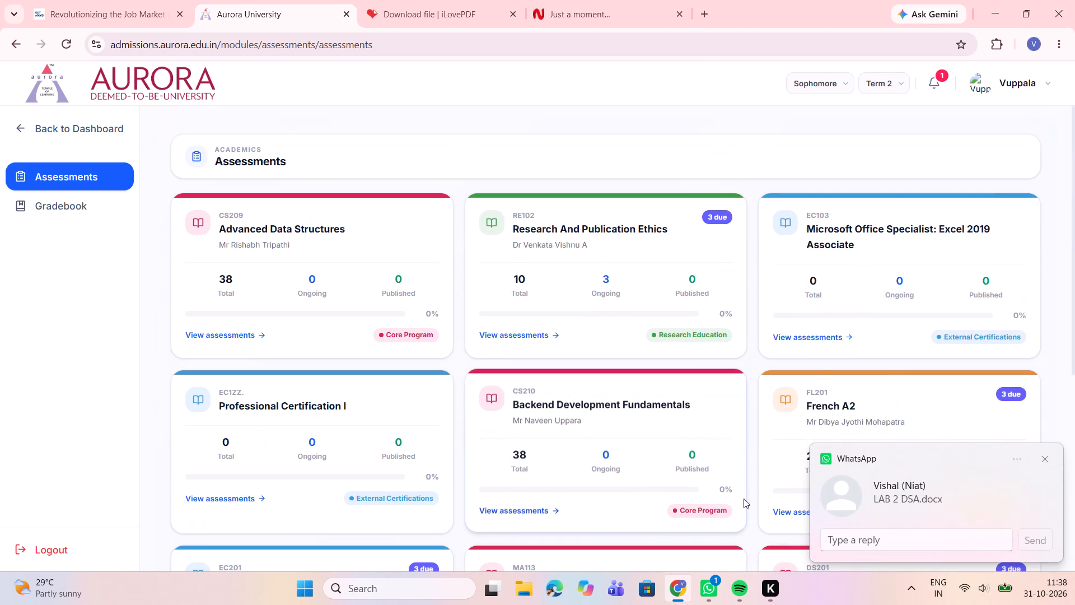
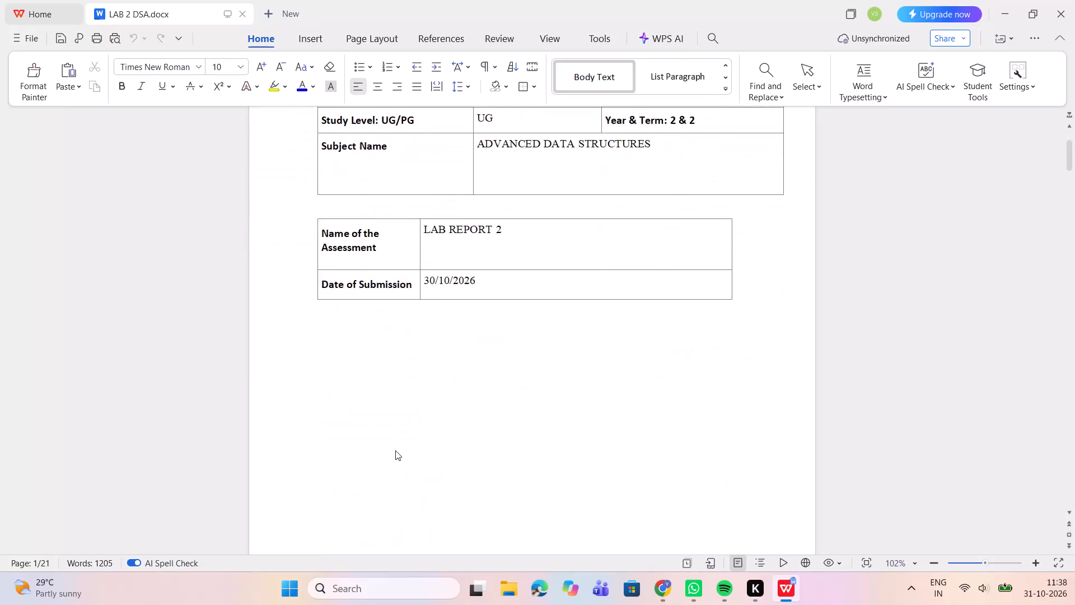
Review the LAB 2 DSA document from its cover details through the first programs' code, submission screenshots and complexity analysis.
scroll(395, 450, "down", 11)
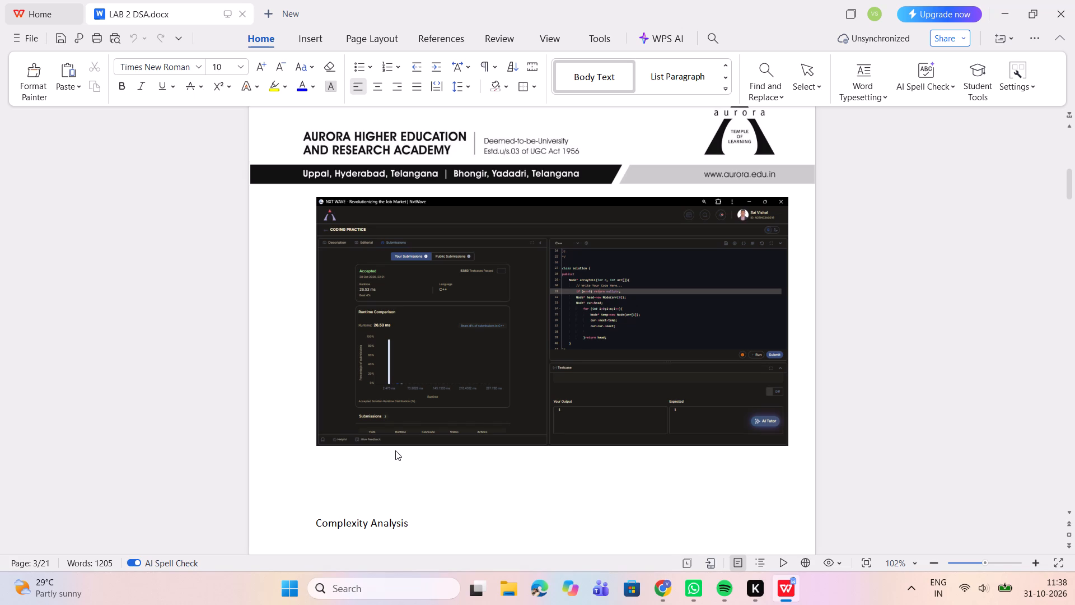
scroll(395, 450, "down", 9)
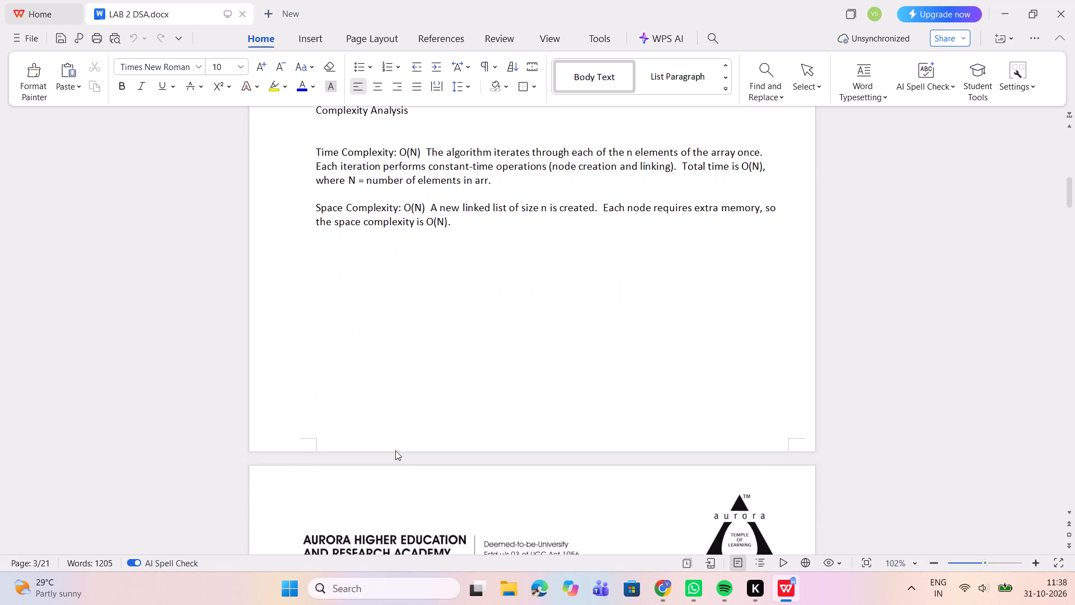
scroll(395, 450, "down", 6)
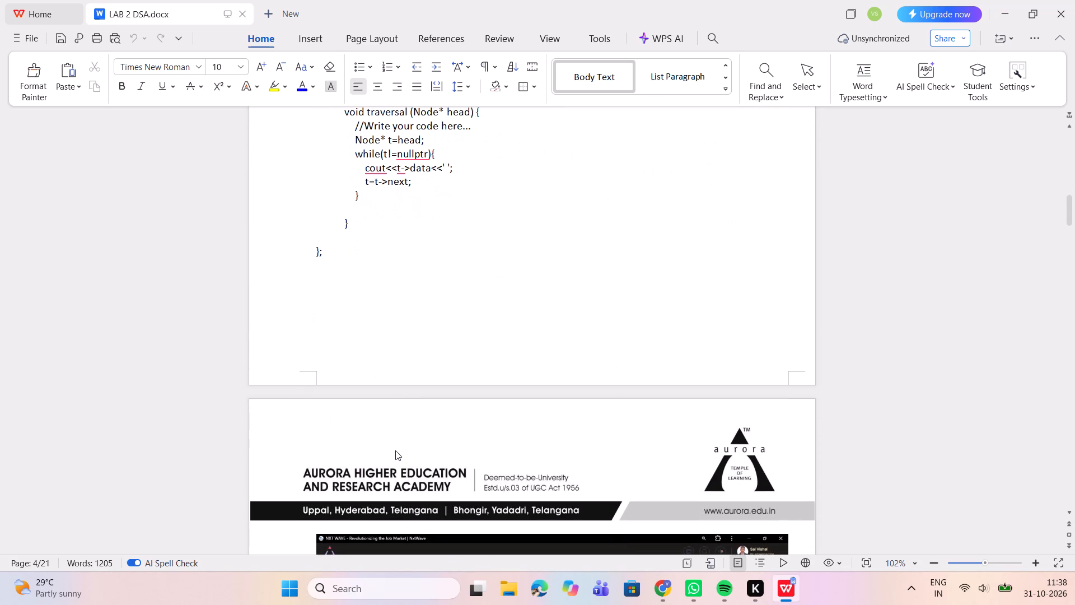
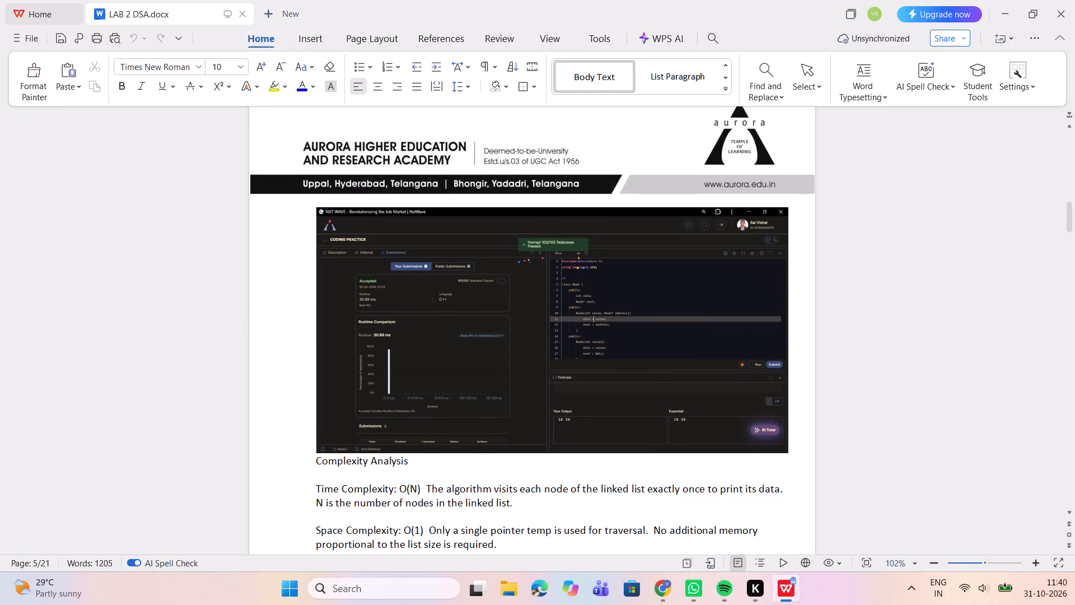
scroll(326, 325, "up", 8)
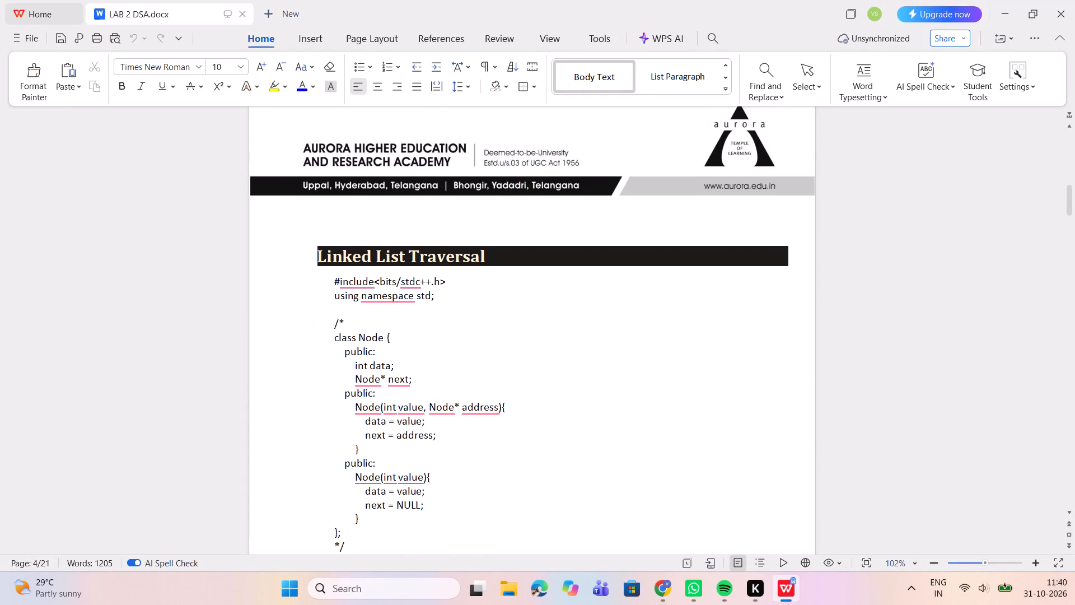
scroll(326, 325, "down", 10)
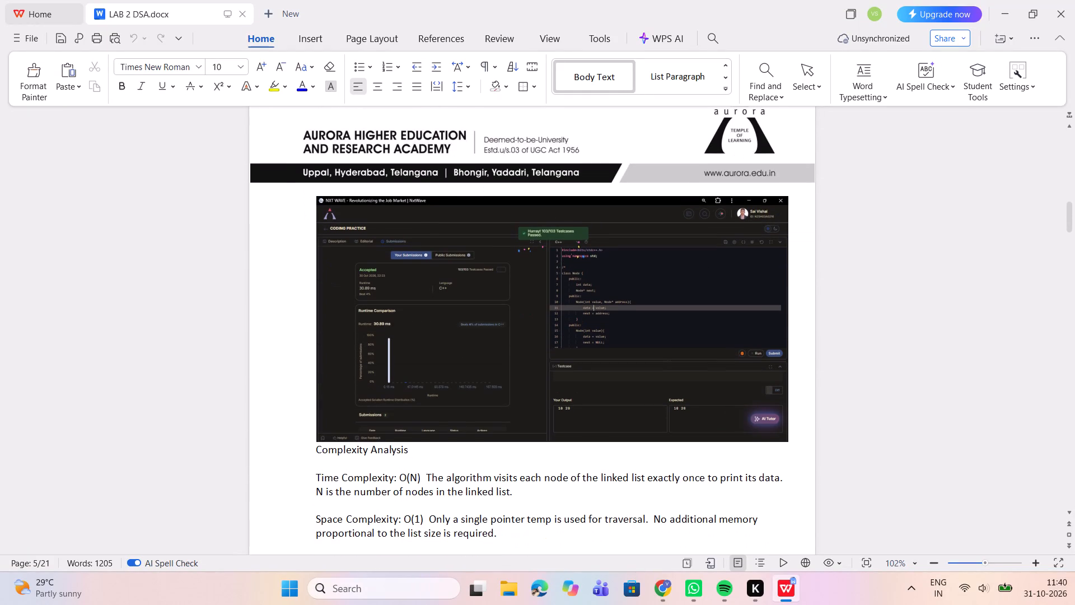
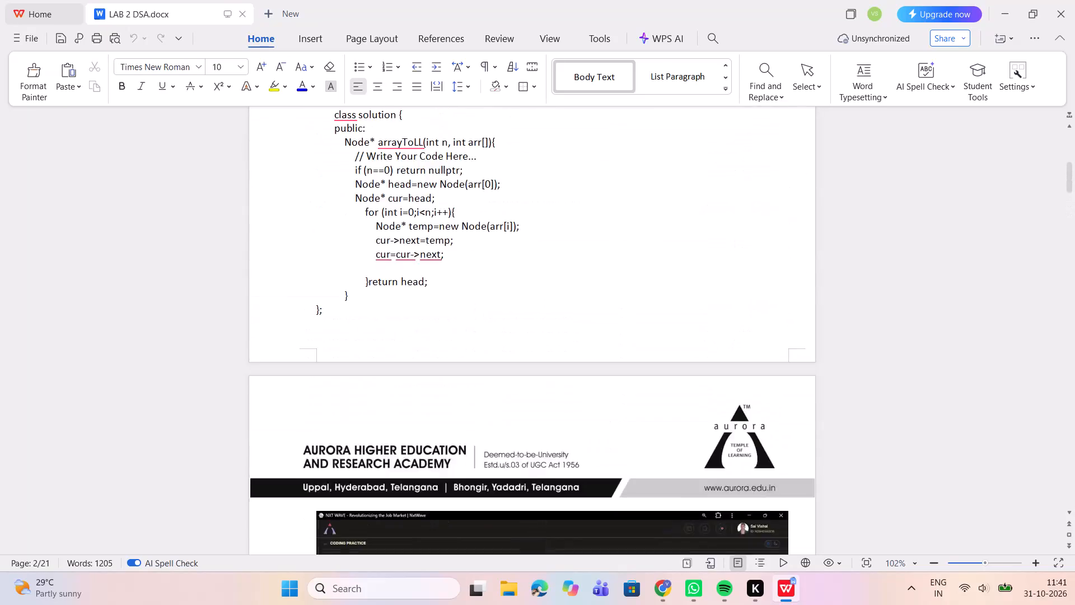
Look through the opening pages of LAB 2 DSA.docx, from the cover details table to the Convert Array into a Linked List exercise.
scroll(454, 246, "up", 11)
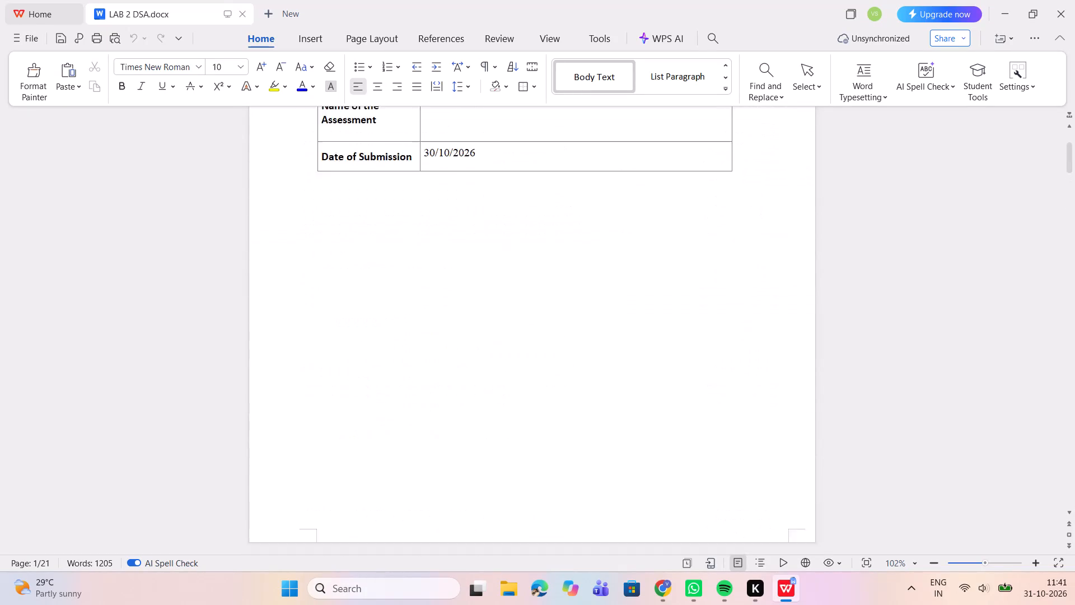
scroll(454, 246, "up", 6)
scroll(454, 246, "down", 12)
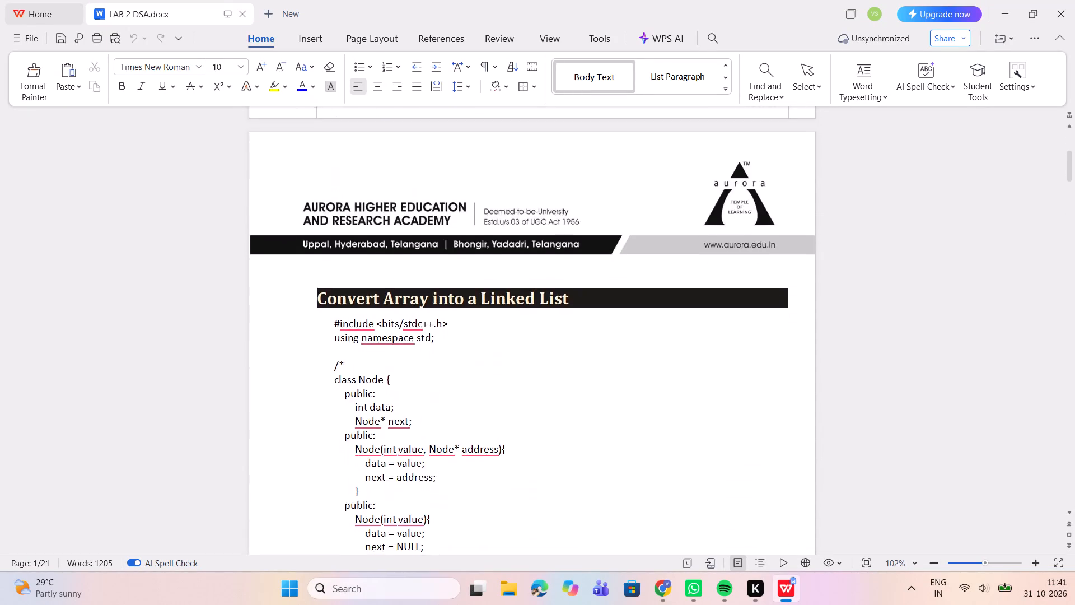
scroll(454, 246, "down", 4)
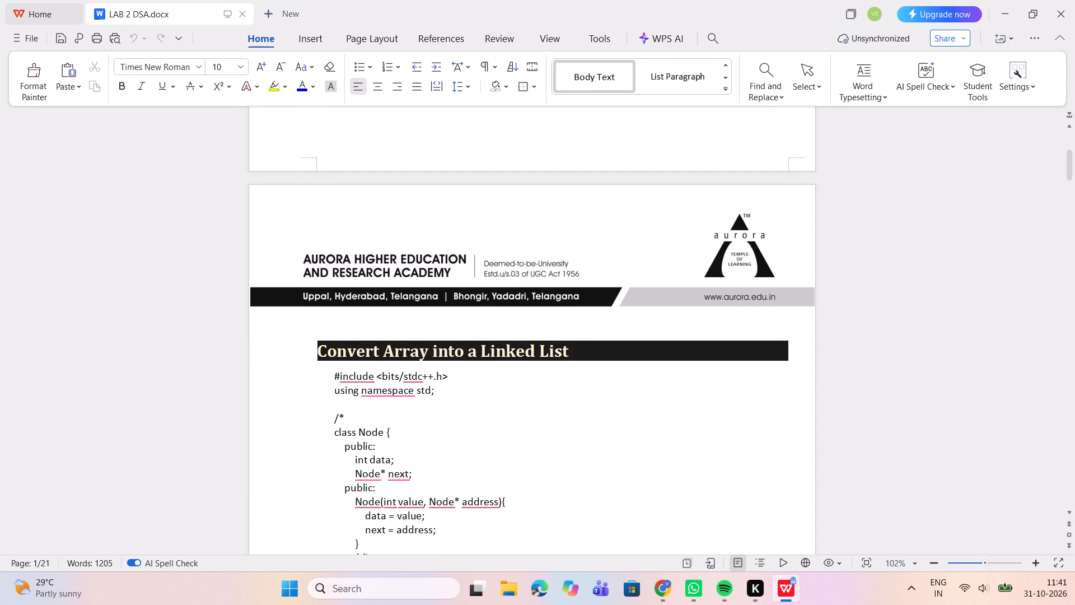
scroll(454, 246, "down", 4)
scroll(454, 246, "up", 7)
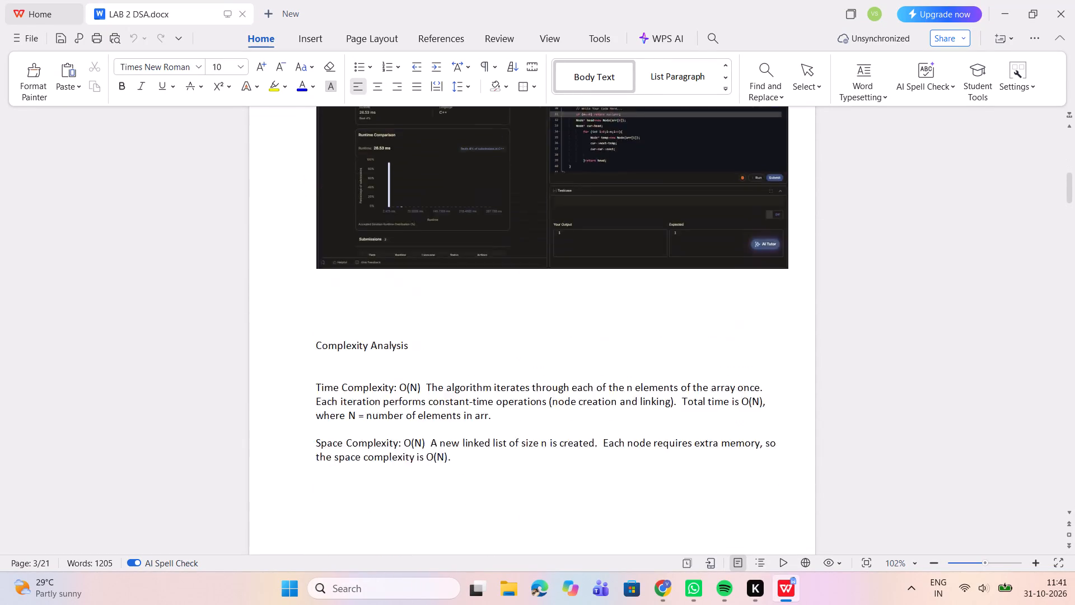
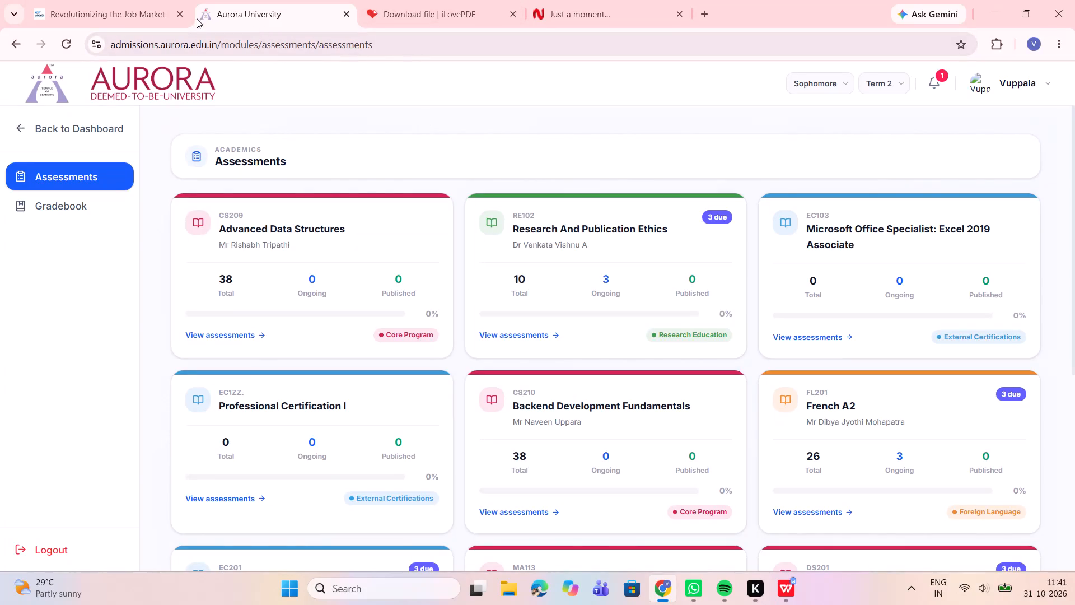
Switch to the learning.ccbp.in portal and open the data structures course from its home page.
left_click(109, 7)
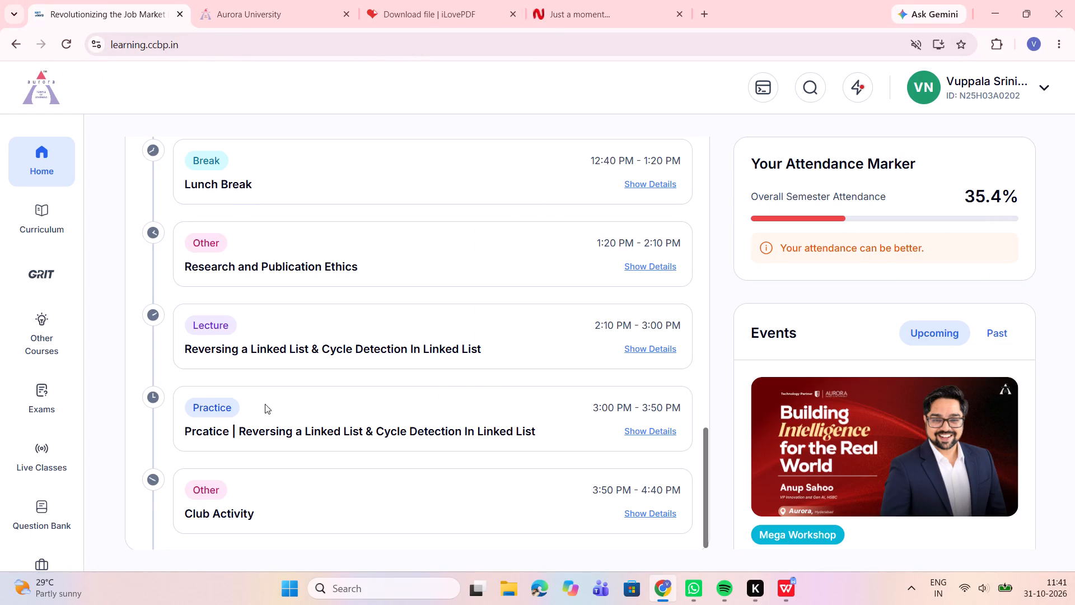
scroll(274, 264, "up", 10)
left_click(239, 293)
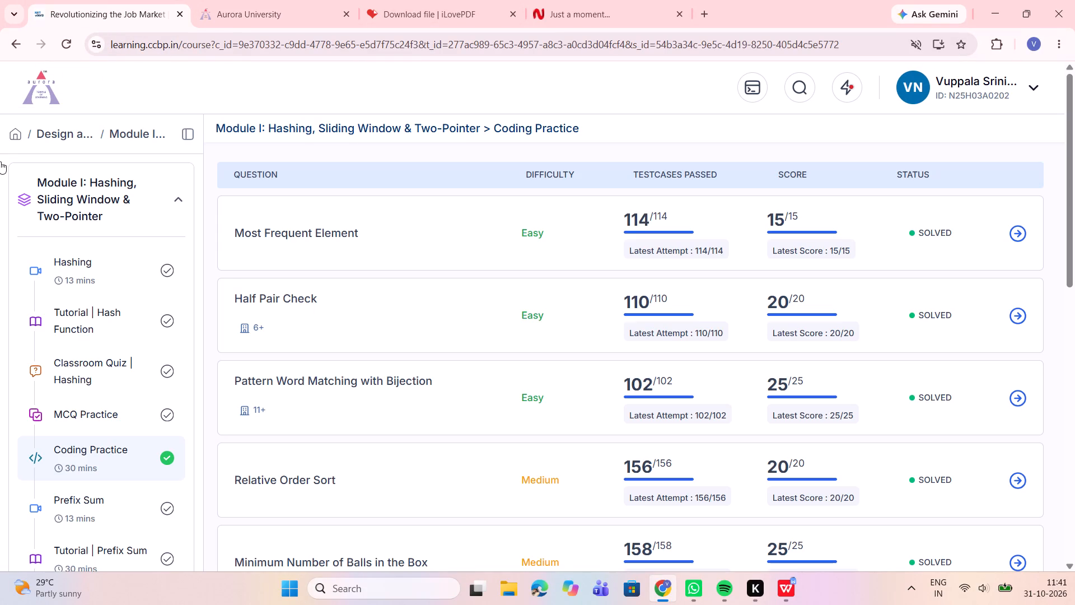
In Module II: Linked Lists, open the Coding Practice set that follows the Deletion in Linked List lessons.
left_click(106, 190)
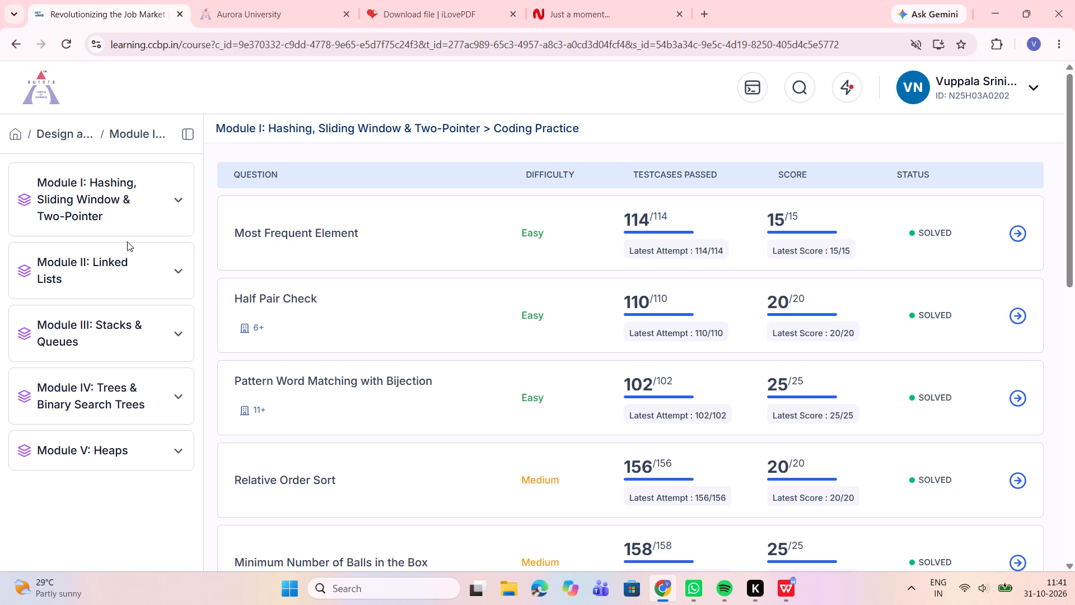
left_click(132, 283)
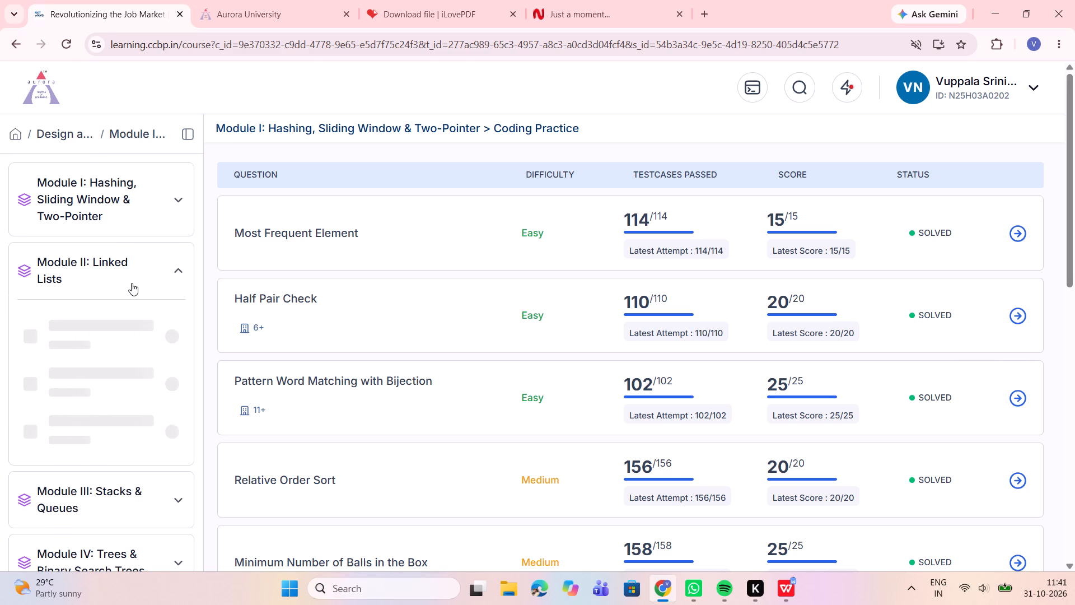
scroll(163, 464, "down", 8)
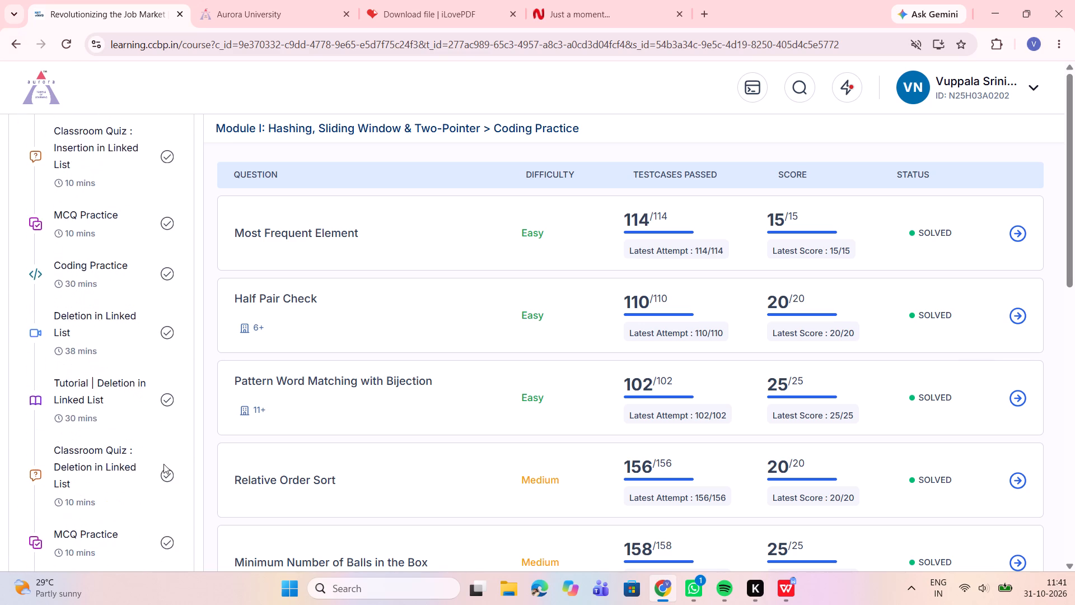
scroll(163, 464, "up", 1)
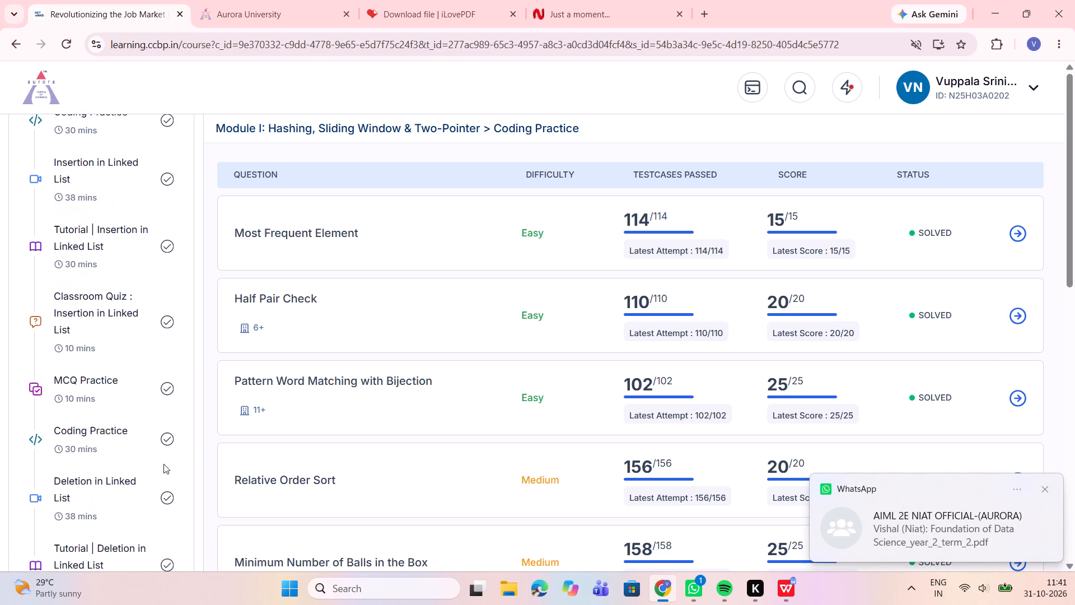
scroll(163, 464, "down", 3)
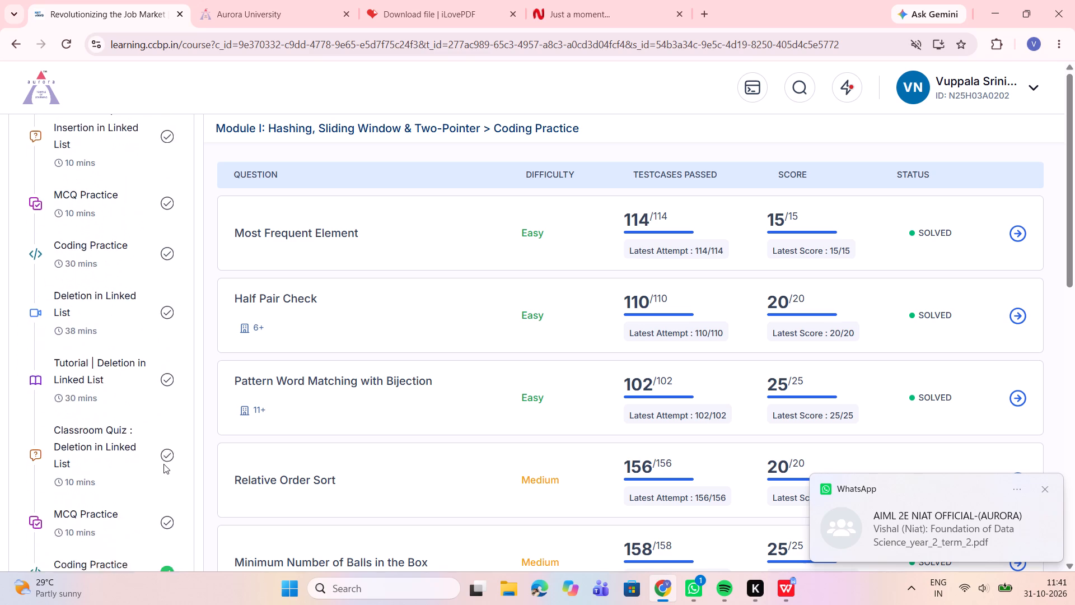
scroll(163, 464, "down", 2)
left_click(114, 475)
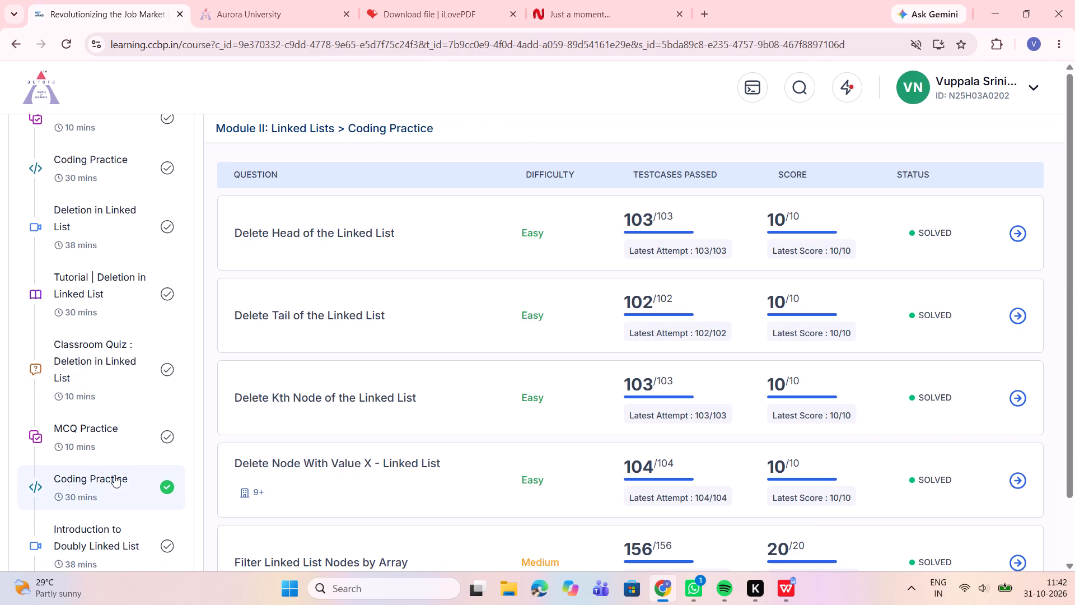
Open the Module II Coding Practice set that comes just before the Insertion in Linked List lesson.
scroll(57, 163, "up", 3)
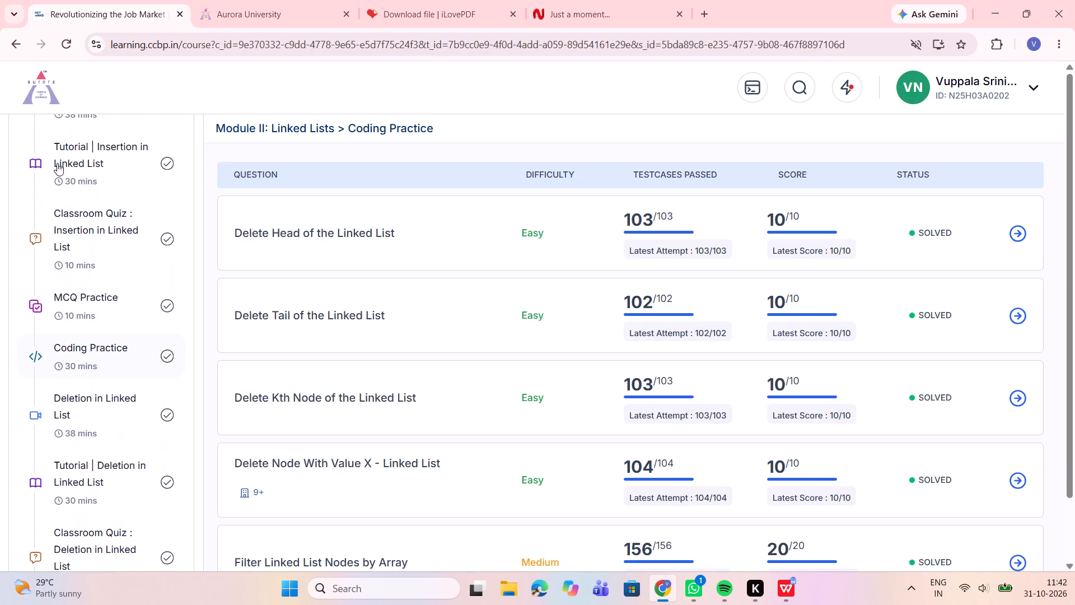
scroll(57, 163, "up", 3)
left_click(57, 163)
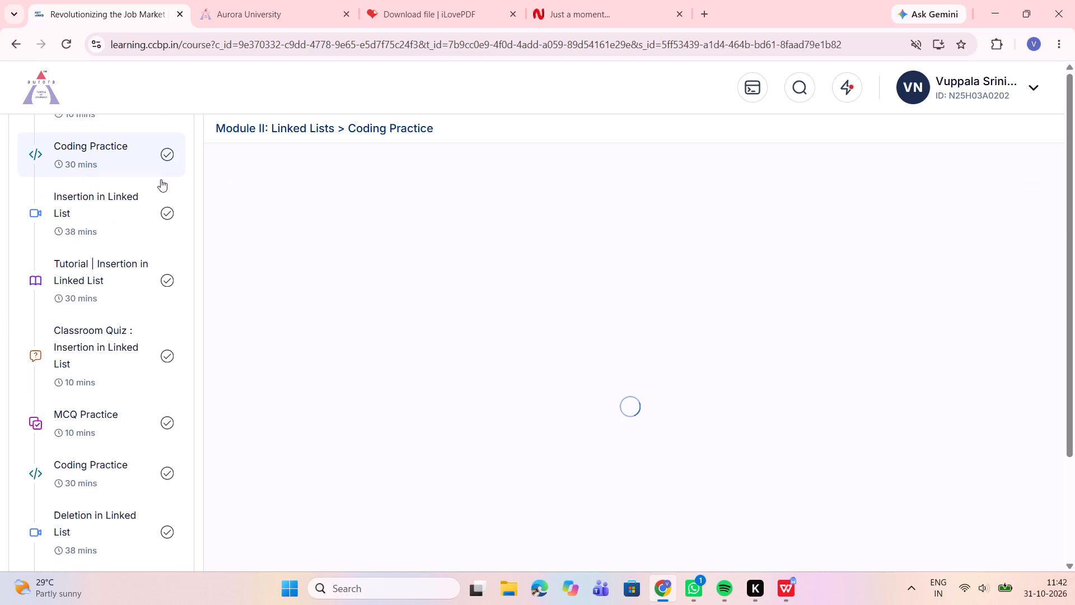
Reopen the Coding Practice set after the Deletion in Linked List lessons and switch between it and the document in WPS Office.
scroll(58, 370, "down", 6)
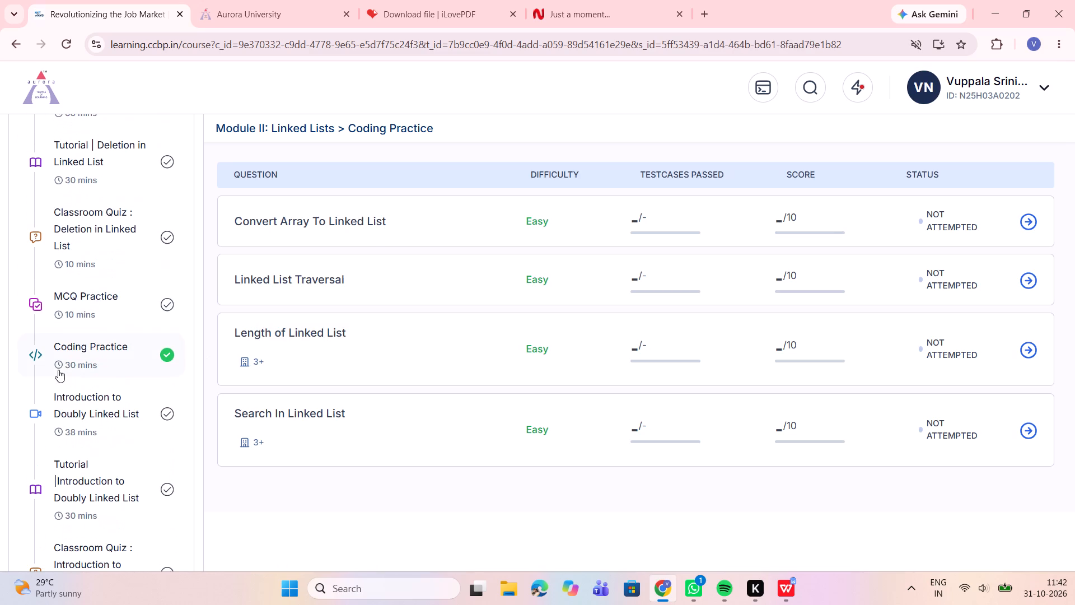
left_click(58, 370)
key("alt+Tab")
key("alt+Tab")
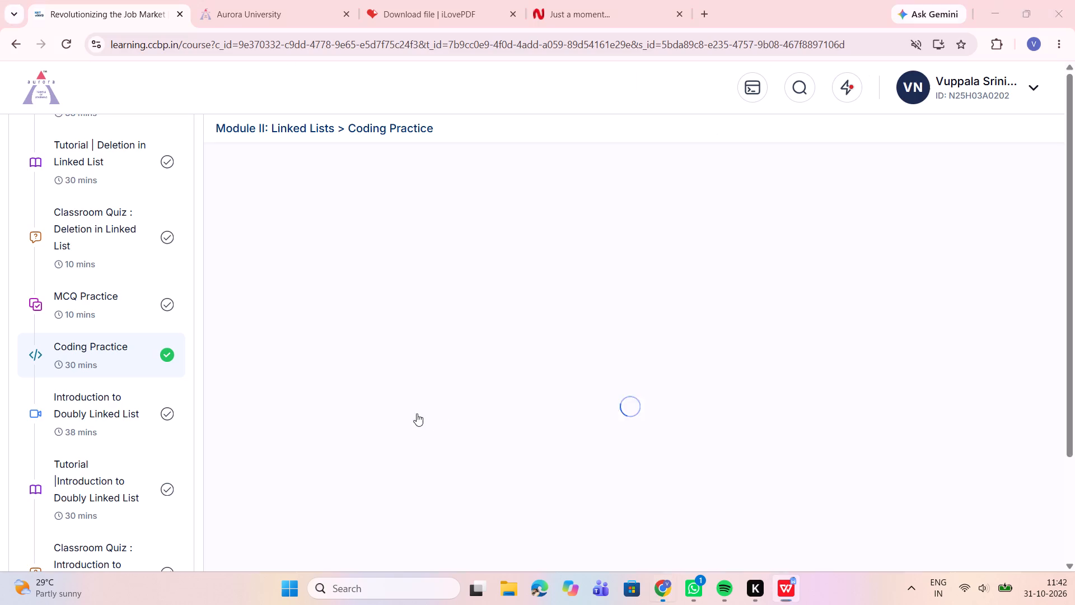
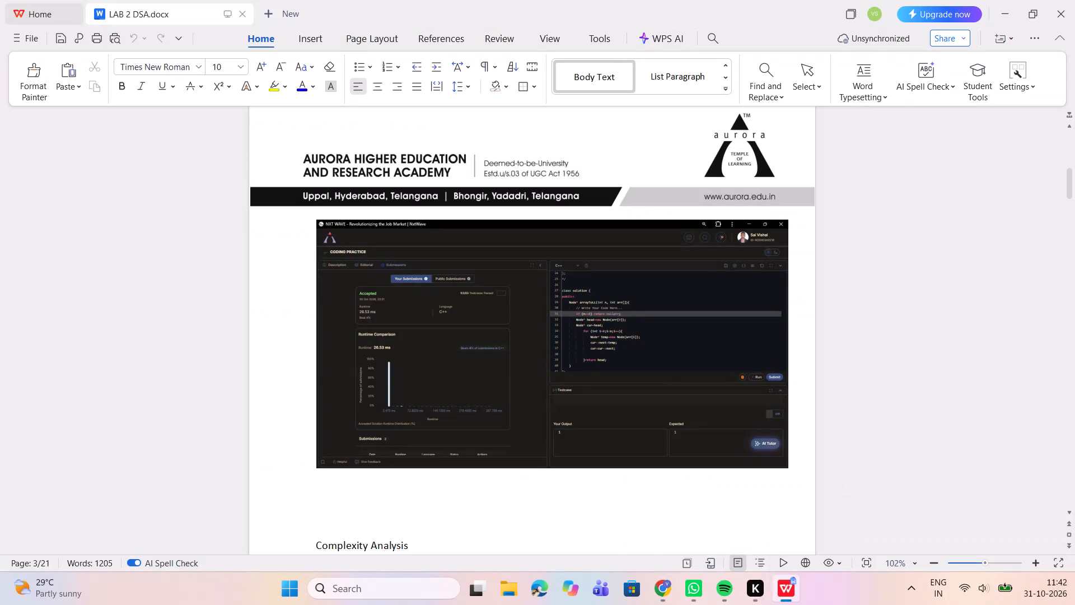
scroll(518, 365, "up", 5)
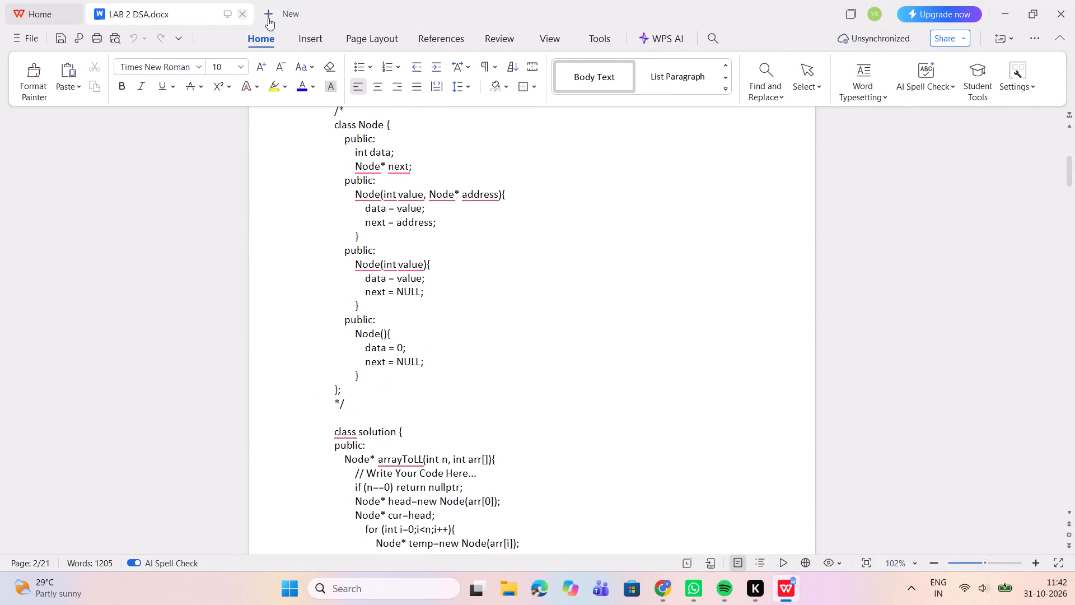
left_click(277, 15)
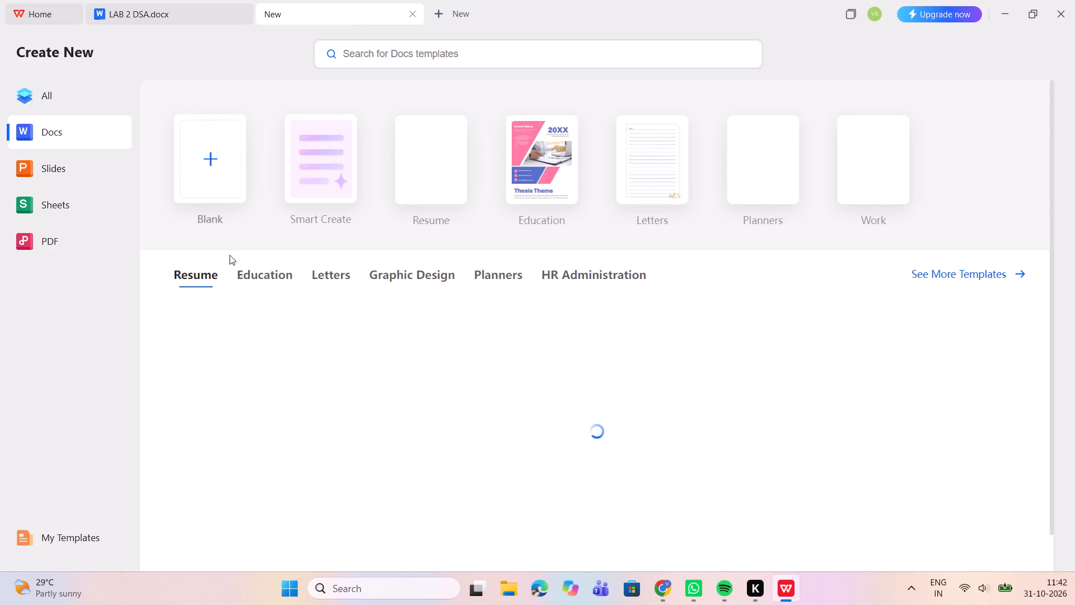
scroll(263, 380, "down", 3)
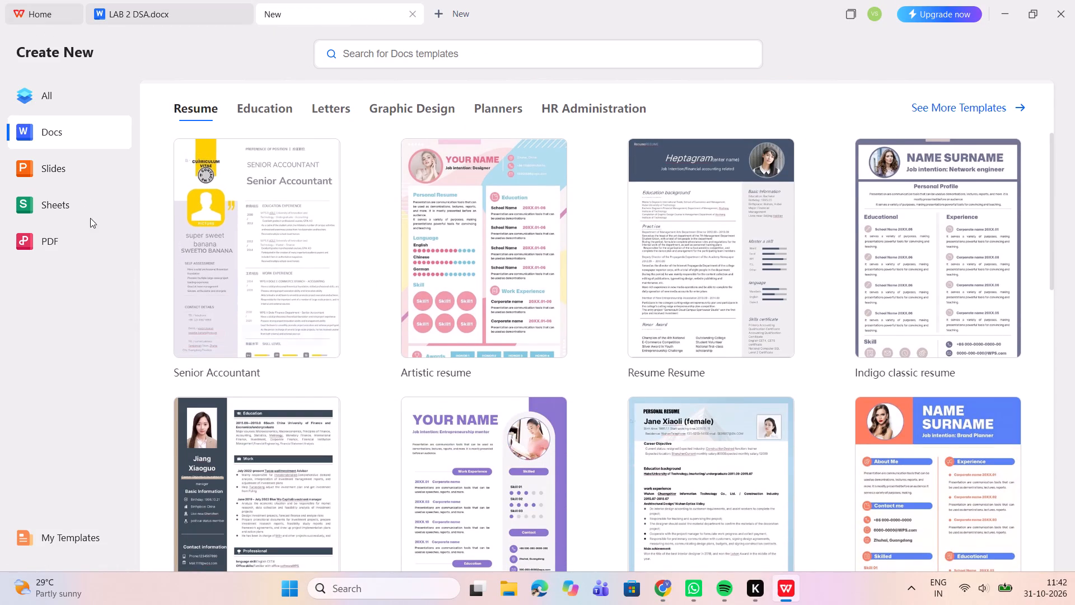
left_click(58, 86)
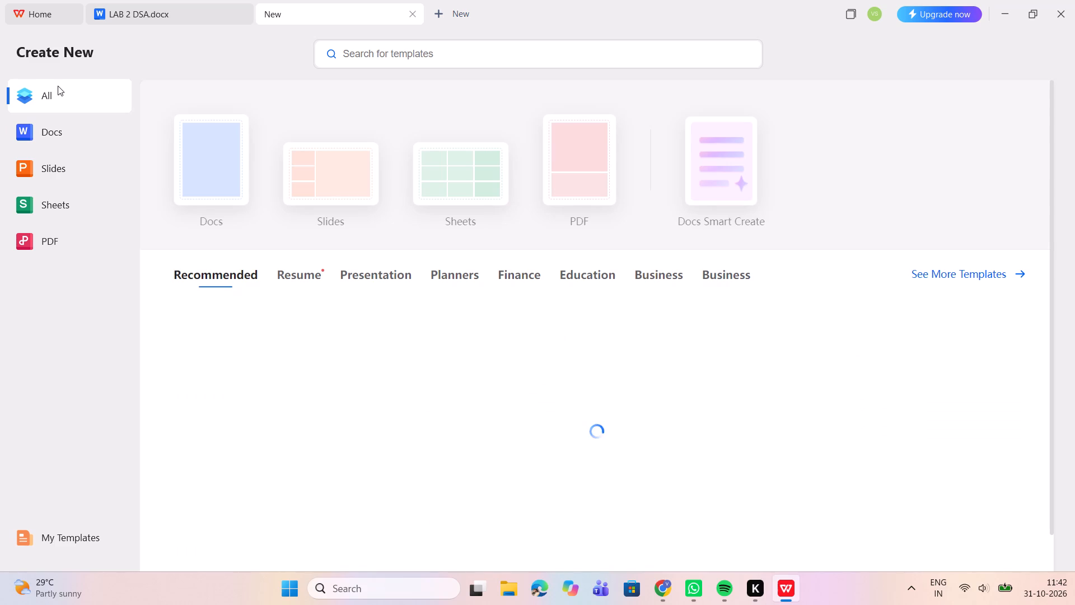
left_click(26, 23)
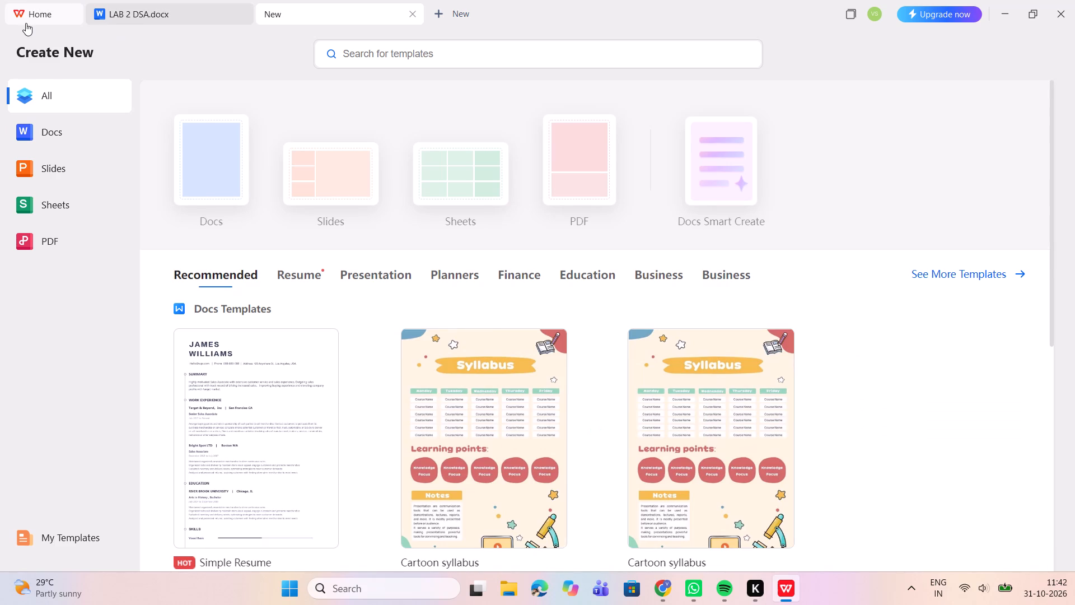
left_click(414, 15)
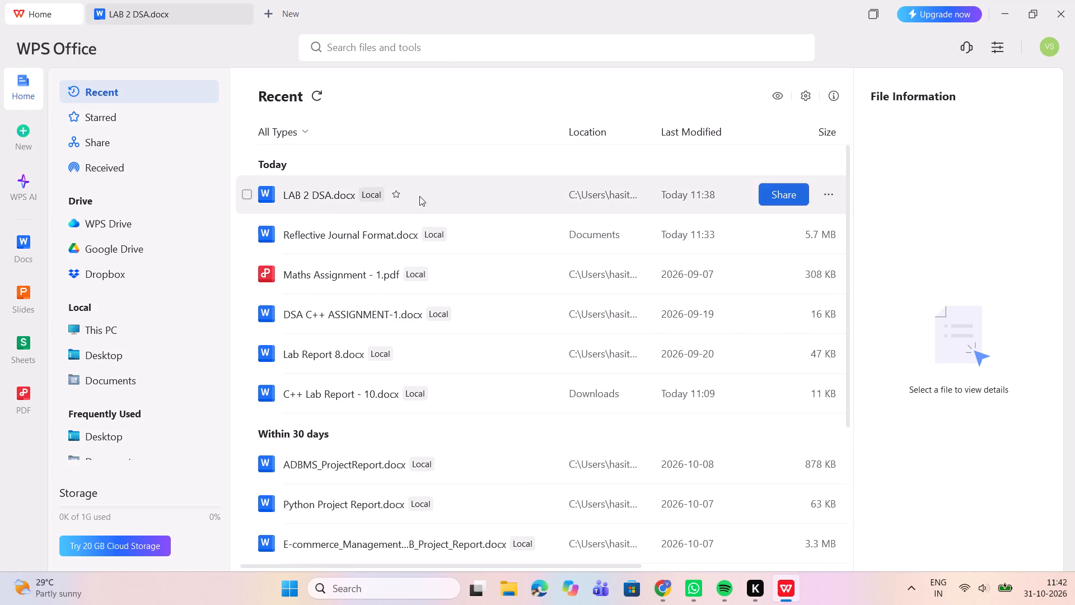
Open Reflective Journal Format.docx from the recent files and close LAB 2 DSA.docx.
double_click(362, 235)
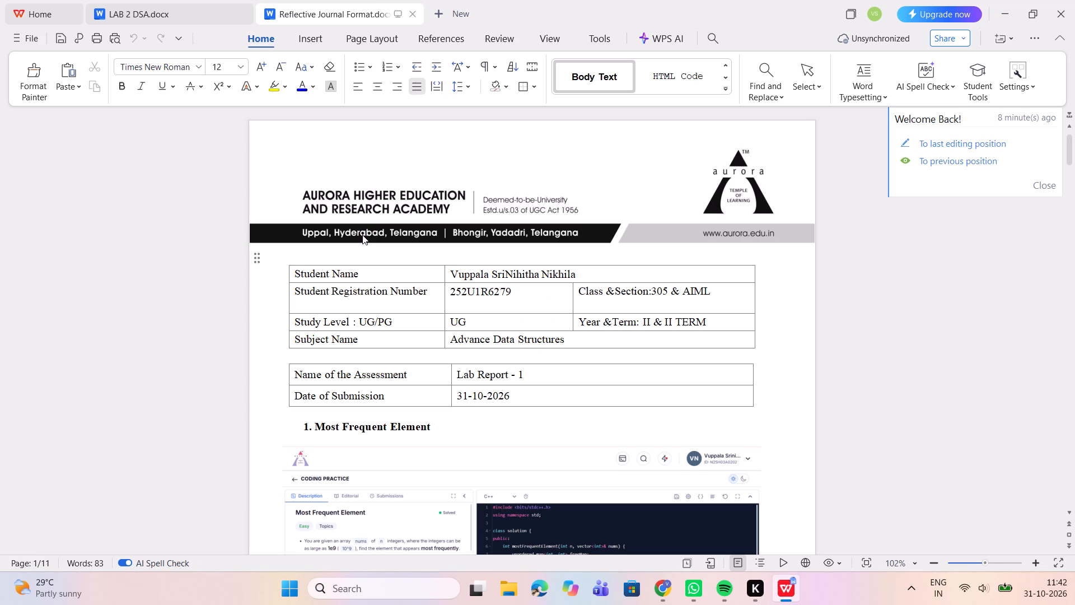
left_click(242, 13)
scroll(394, 317, "down", 8)
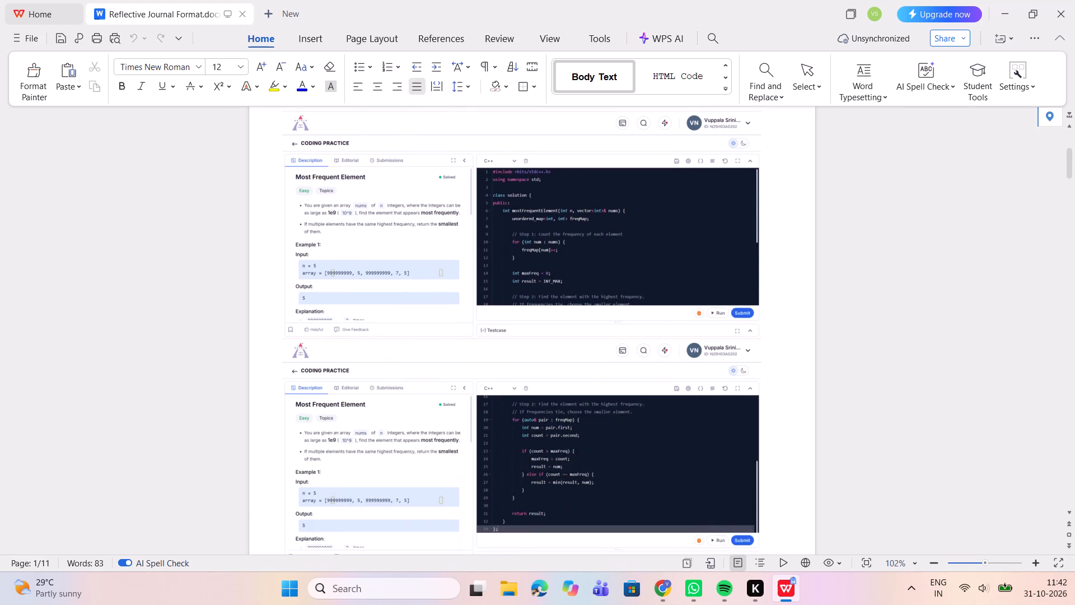
scroll(394, 317, "down", 5)
scroll(394, 317, "up", 7)
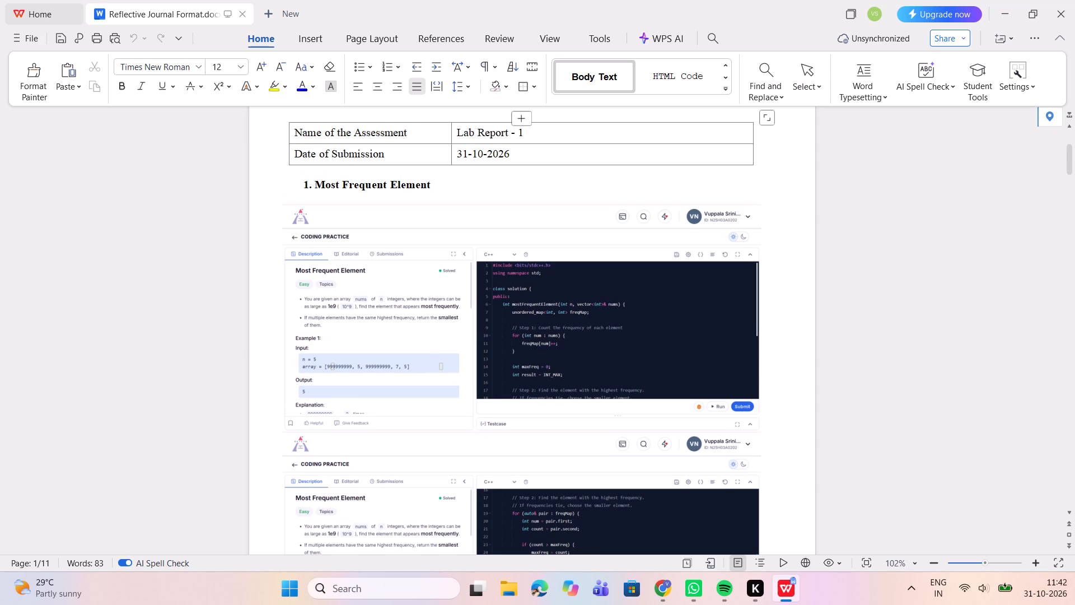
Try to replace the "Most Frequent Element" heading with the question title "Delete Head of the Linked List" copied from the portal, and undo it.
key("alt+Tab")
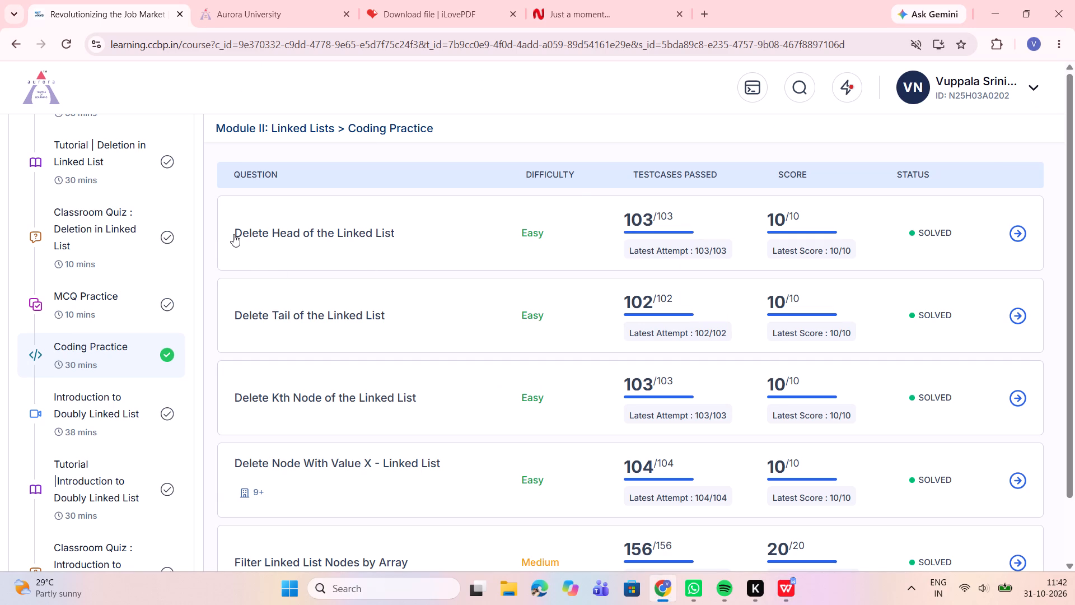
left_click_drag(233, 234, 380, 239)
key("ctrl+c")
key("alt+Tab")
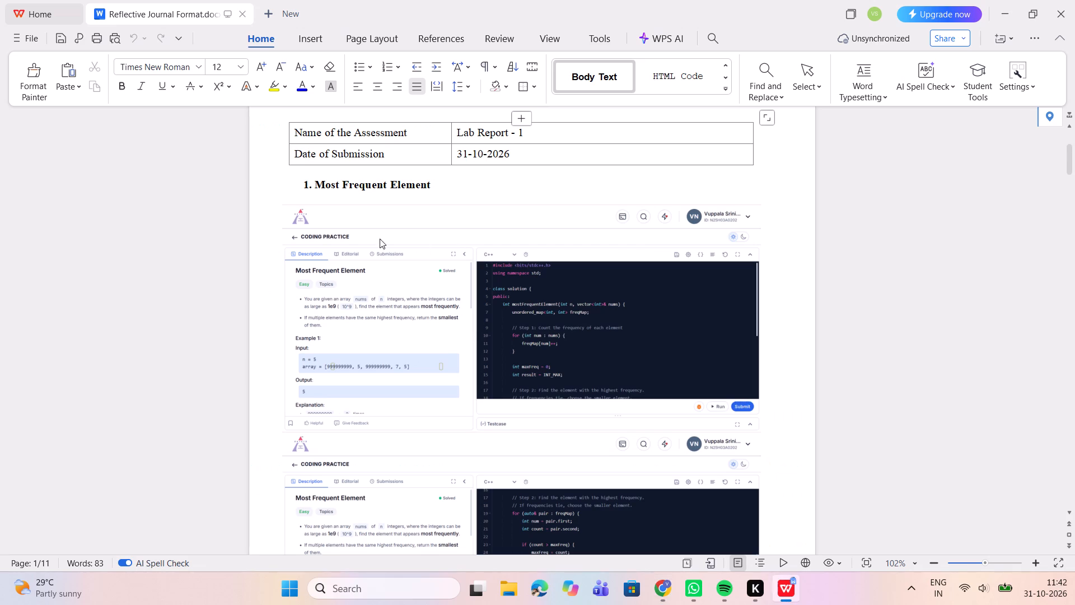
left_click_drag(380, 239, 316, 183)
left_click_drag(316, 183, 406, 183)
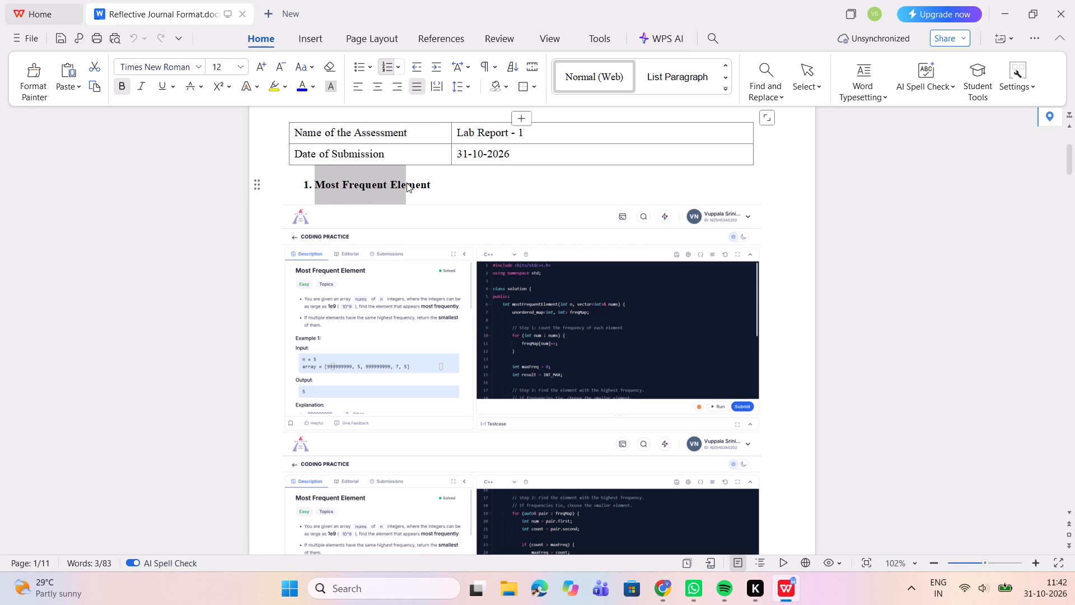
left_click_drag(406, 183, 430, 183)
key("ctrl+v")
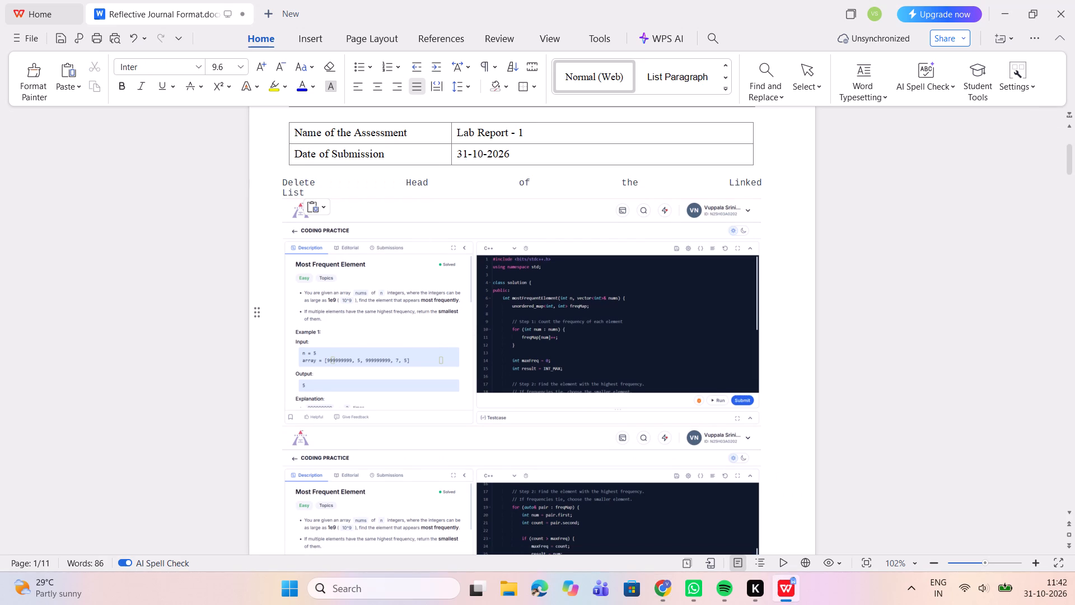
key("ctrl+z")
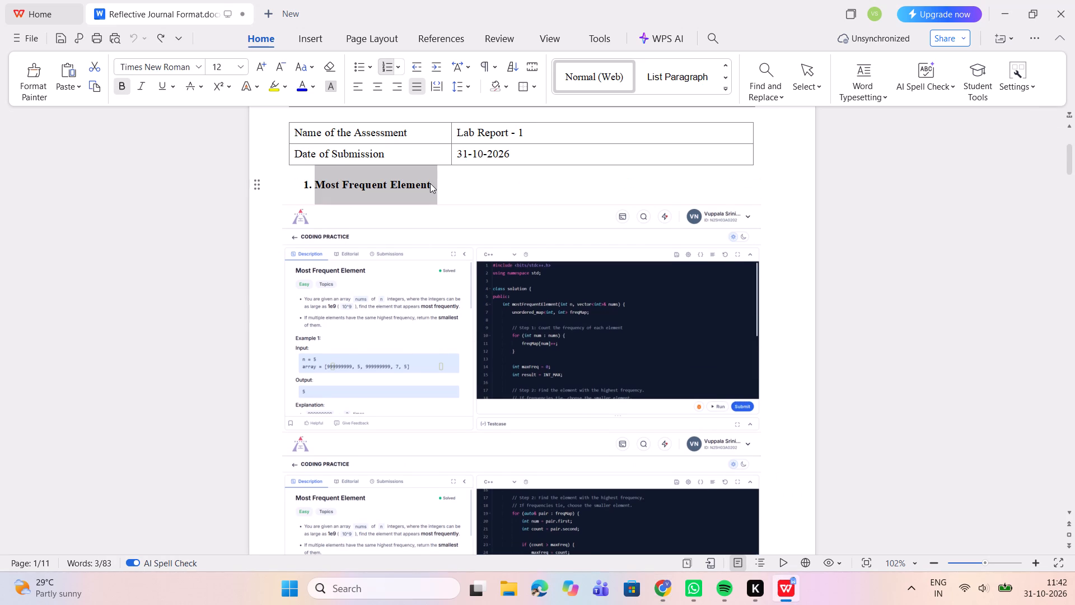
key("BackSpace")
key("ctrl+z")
Erase the text of the "Most Frequent Element" heading and retype it as "Delelte Head of the Linked List", checking the title on the portal.
left_click(383, 190)
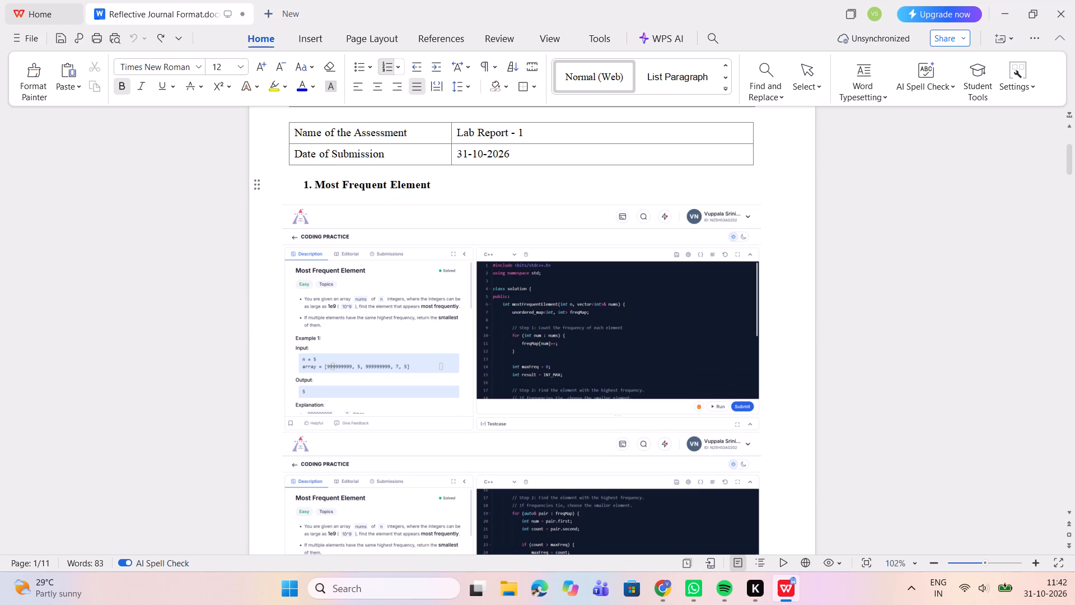
left_click(432, 187)
key("BackSpace")
key("BackSpace")
key("BackSpace")
key("BackSpace")
key("BackSpace")
key("BackSpace")
key("BackSpace")
key("BackSpace")
key("BackSpace")
key("BackSpace")
key("BackSpace")
key("BackSpace")
key("BackSpace")
key("BackSpace")
key("BackSpace")
key("BackSpace")
key("BackSpace")
key("BackSpace")
key("BackSpace")
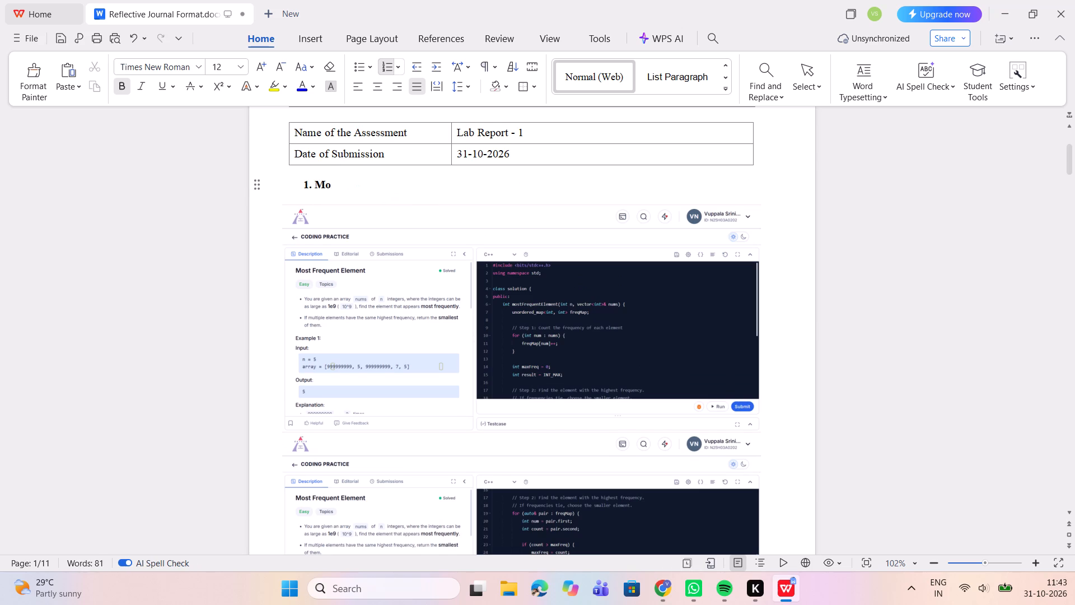
key("BackSpace")
key("BackSpace")
key("alt+Tab")
key("alt+Tab")
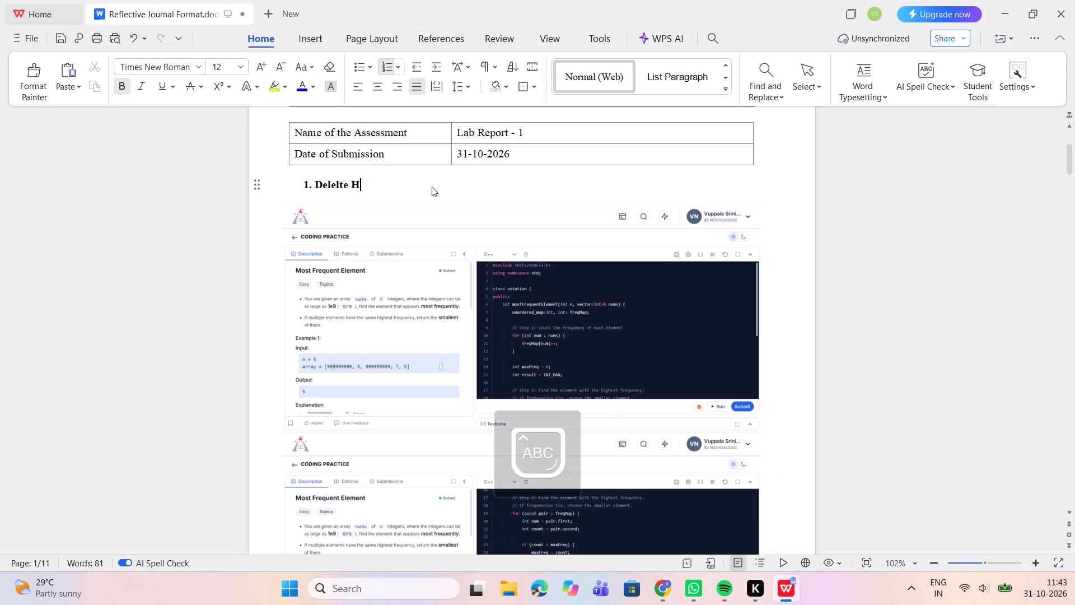
key("alt+Tab")
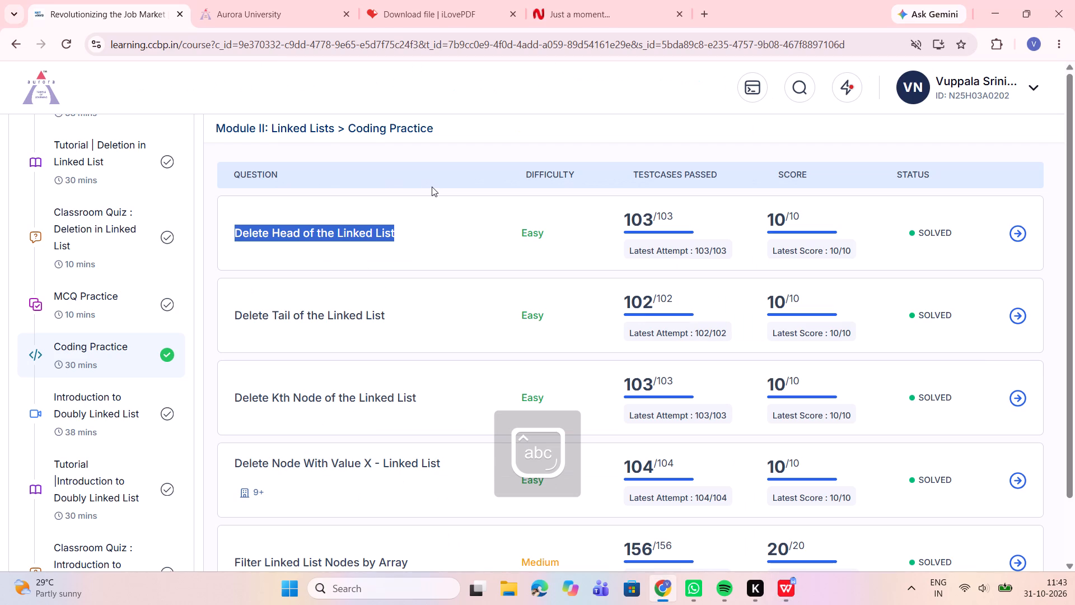
key("alt+Tab")
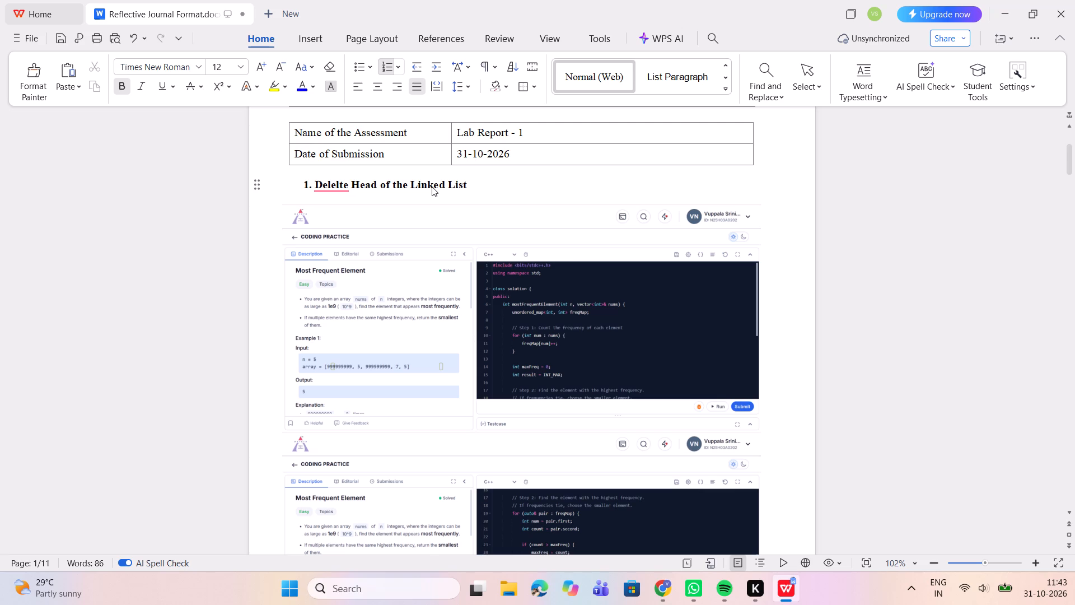
Open the Delete Head of the Linked List question on the portal and capture a screenshot of its page at 50% zoom.
key("alt+Tab")
left_click(426, 243)
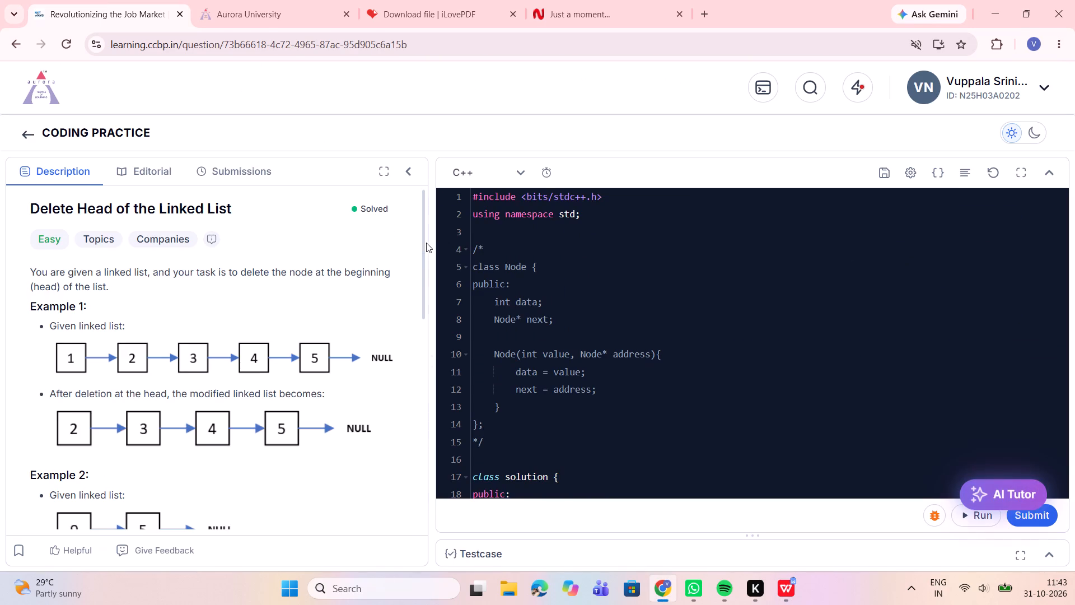
scroll(716, 237, "down", 11)
scroll(716, 237, "up", 14)
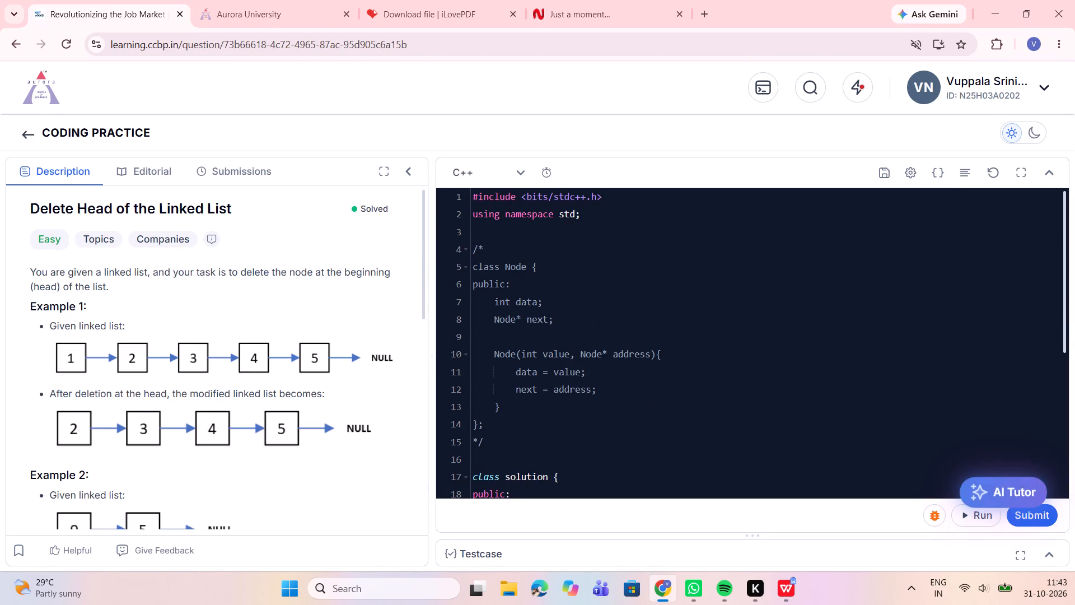
key("ctrl+minus")
key("ctrl+minus")
key("ctrl+minus")
scroll(716, 237, "down", 2)
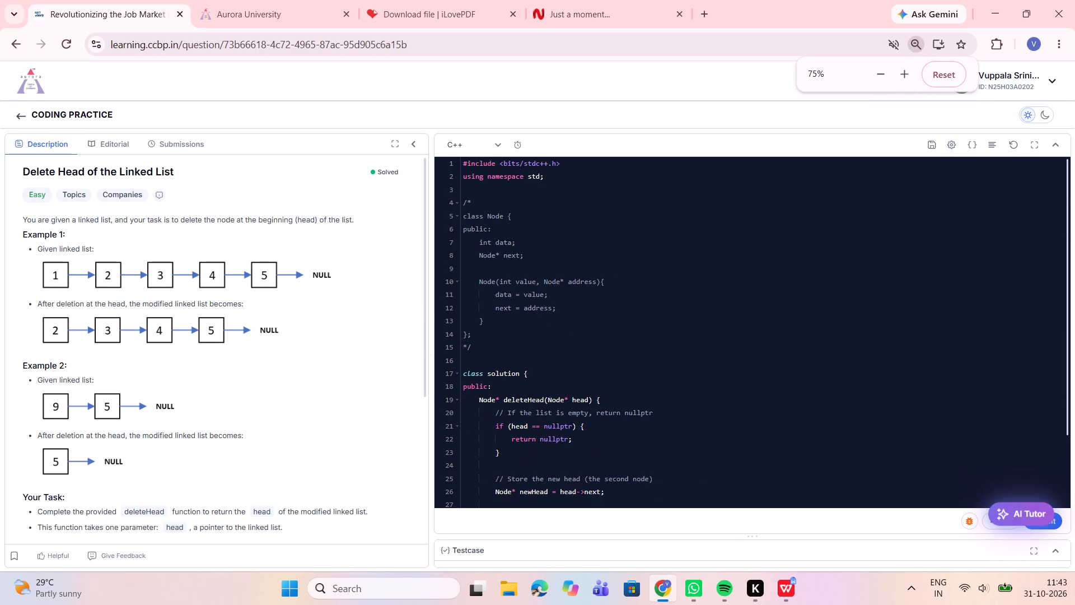
scroll(716, 237, "down", 3)
scroll(716, 237, "up", 5)
key("ctrl+minus")
scroll(716, 237, "down", 3)
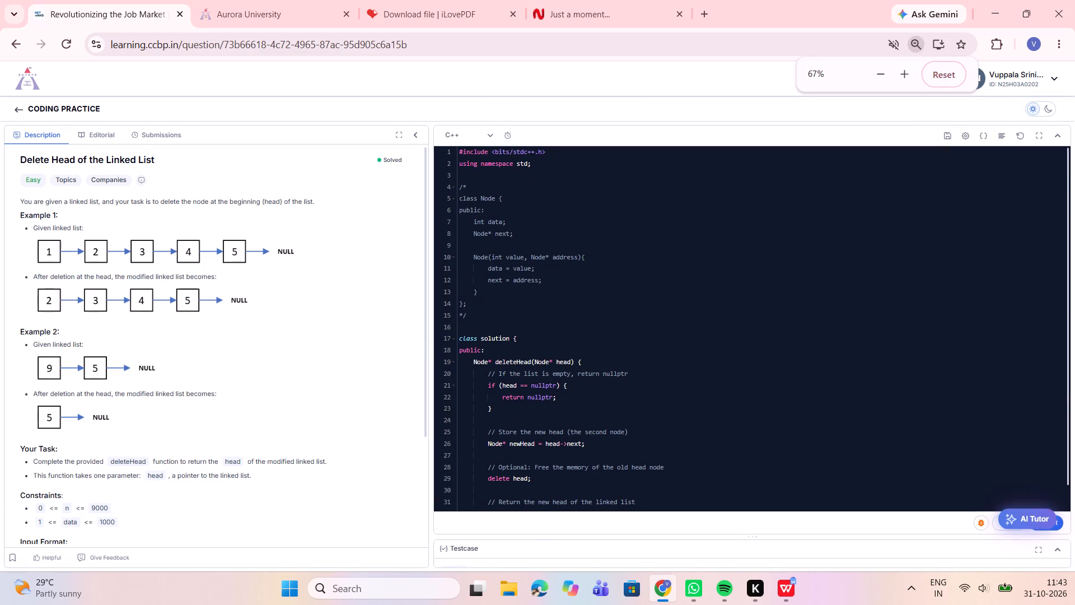
scroll(716, 237, "down", 2)
scroll(716, 237, "up", 7)
key("ctrl+minus")
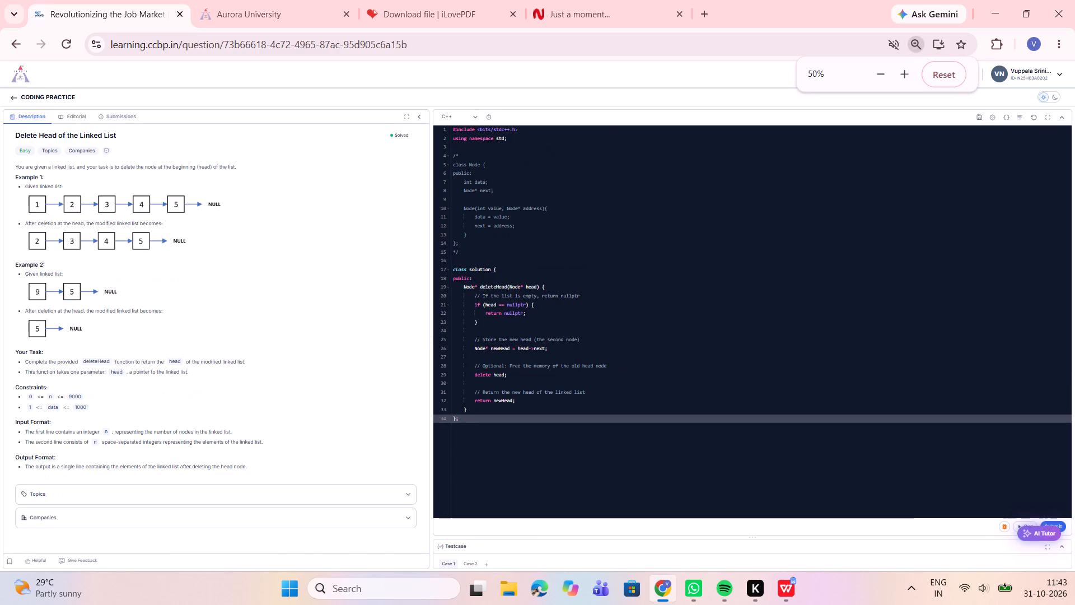
key("shift+super+s")
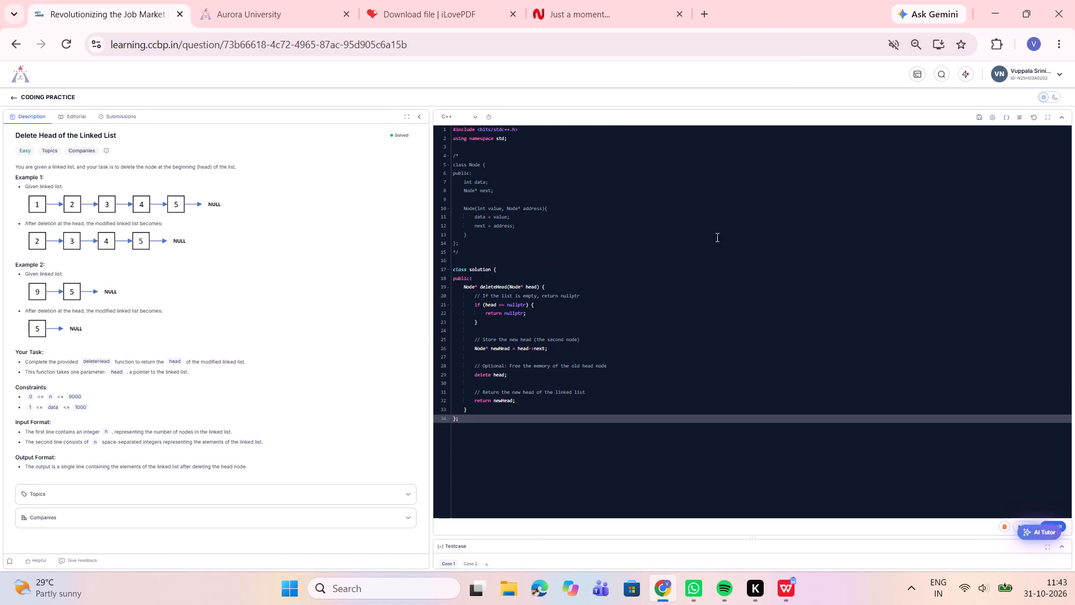
left_click_drag(0, 59, 1074, 604)
Paste the captured screenshot into the report in WPS Office, ahead of the first Most Frequent Element picture.
key("alt+Tab")
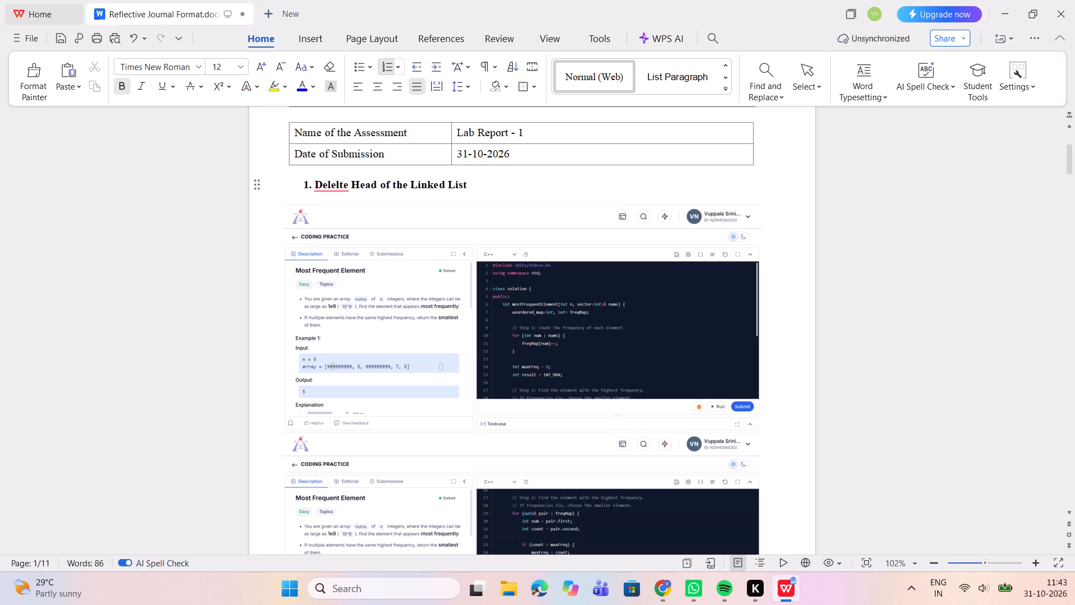
left_click(574, 330)
key("ctrl+v")
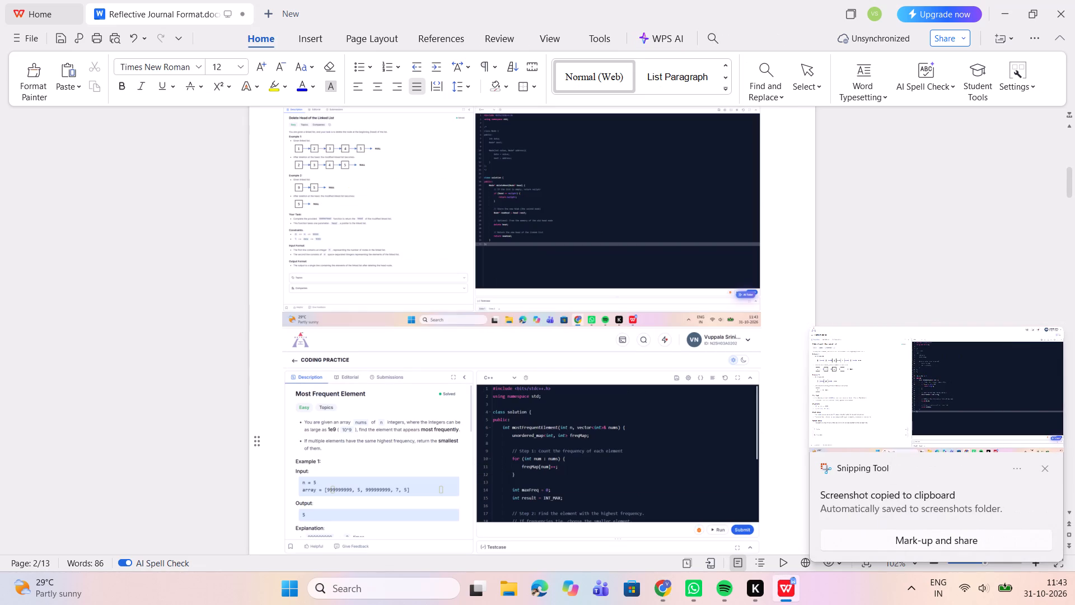
key("BackSpace")
scroll(451, 398, "right", 1)
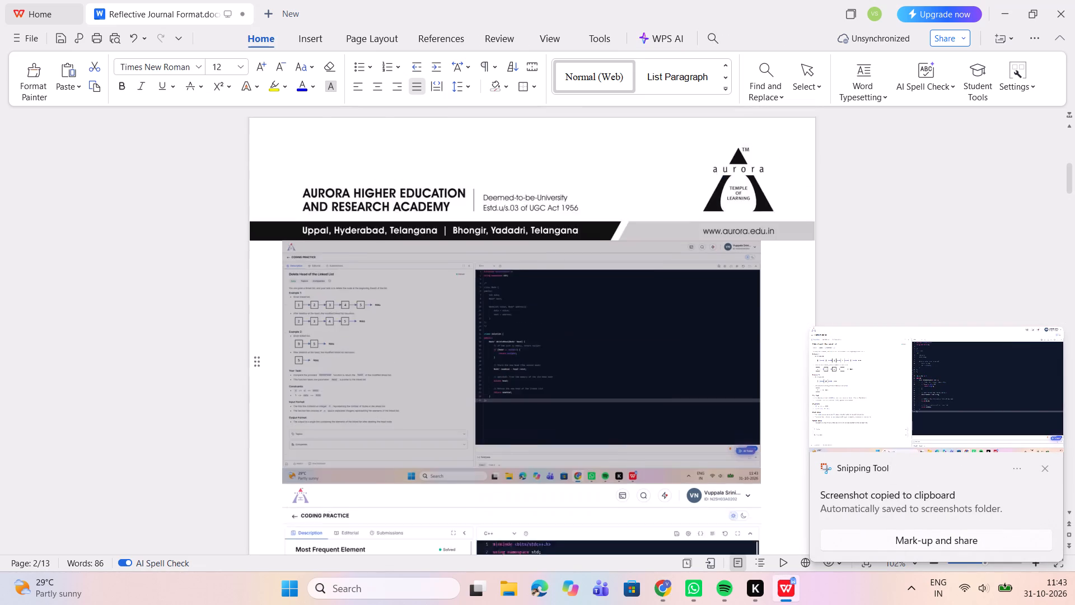
scroll(451, 398, "right", 1)
Delete the first old Most Frequent Element picture, directly below the pasted screenshot.
left_click(451, 398)
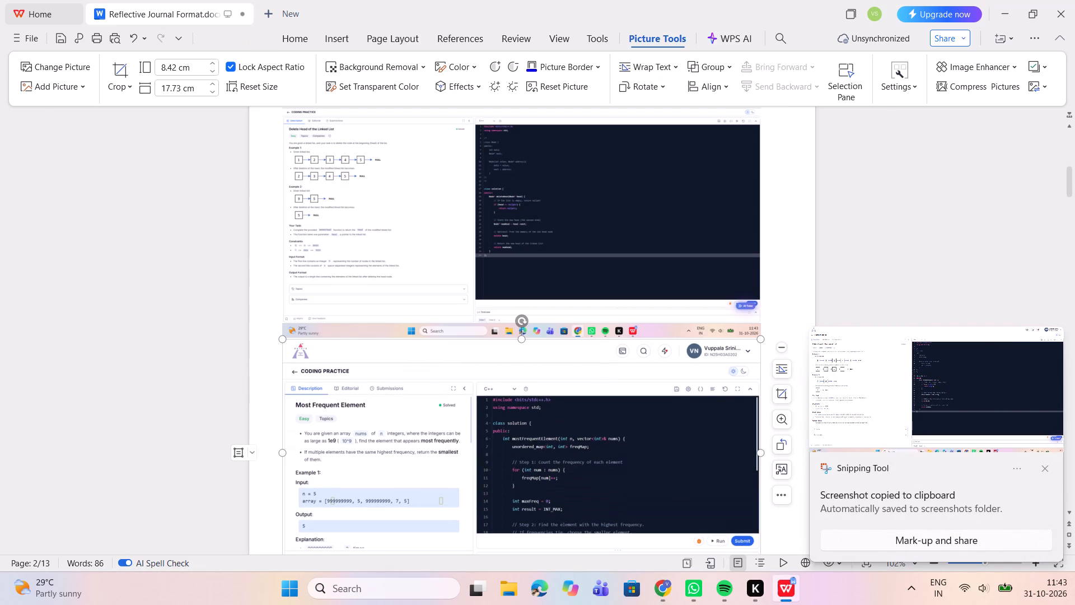
key("Delete")
Remove the blank space before the pasted Delete Head screenshot so it sits directly under its heading on page 1.
scroll(451, 398, "up", 2)
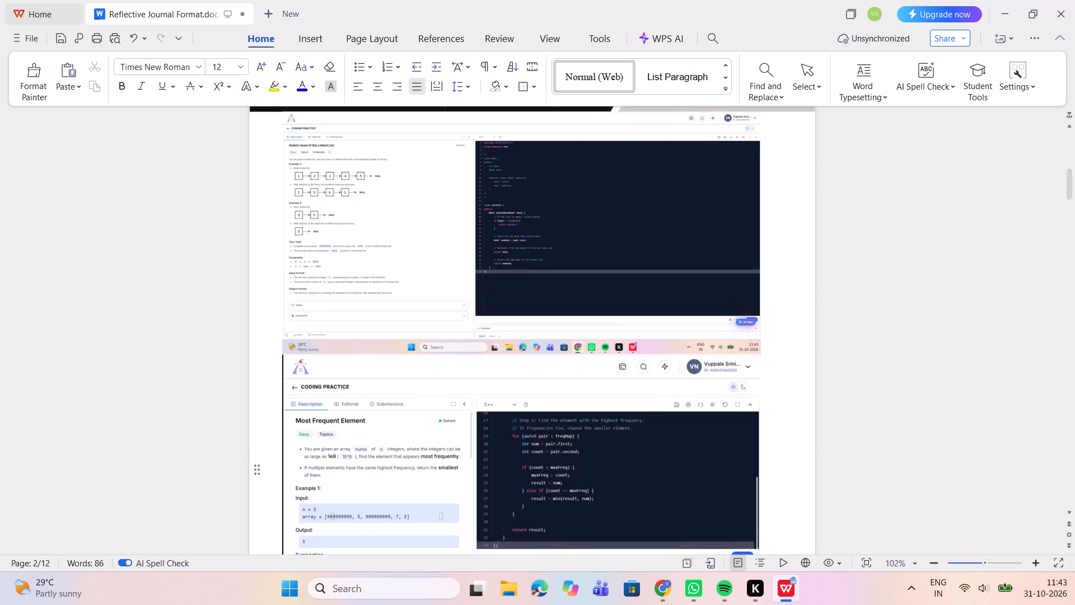
scroll(451, 398, "up", 4)
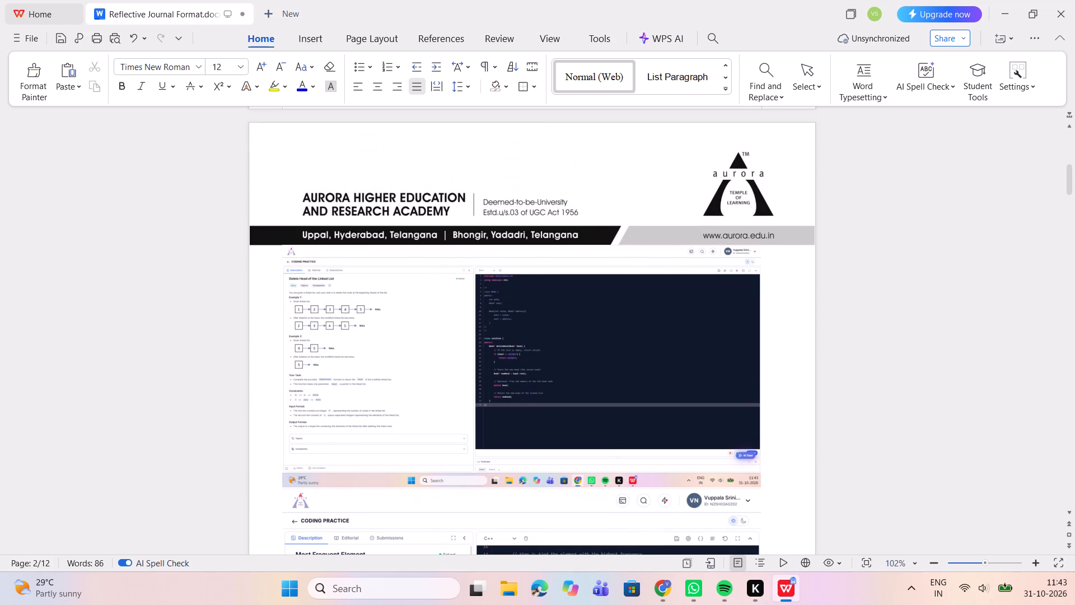
scroll(451, 398, "up", 4)
scroll(451, 398, "down", 1)
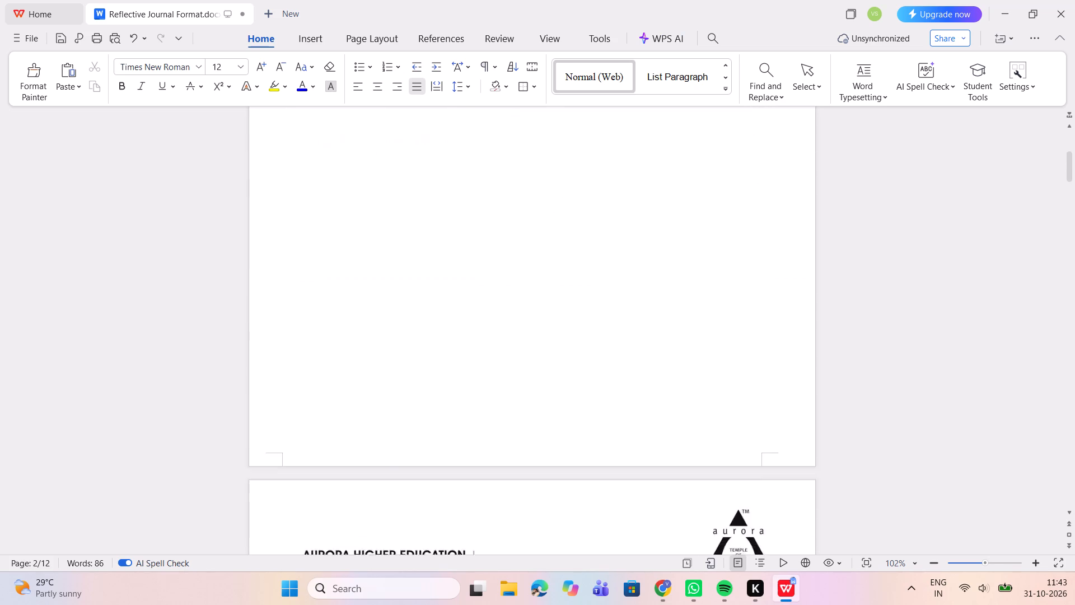
scroll(451, 398, "down", 1)
left_click(277, 447)
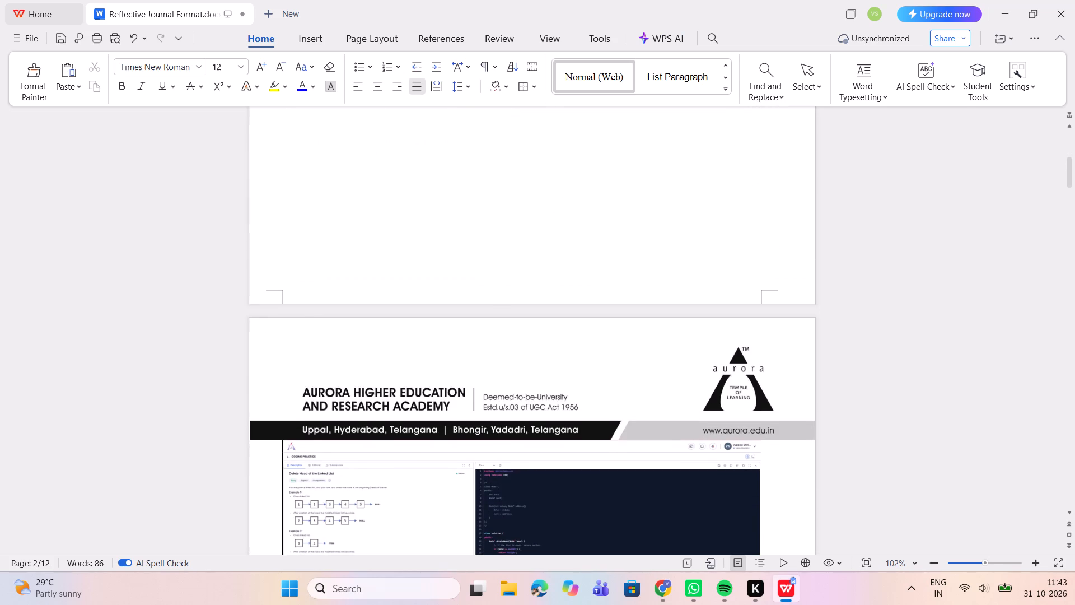
key("BackSpace")
Delete the remaining old Most Frequent Element code picture below the pasted screenshot.
scroll(277, 447, "down", 1)
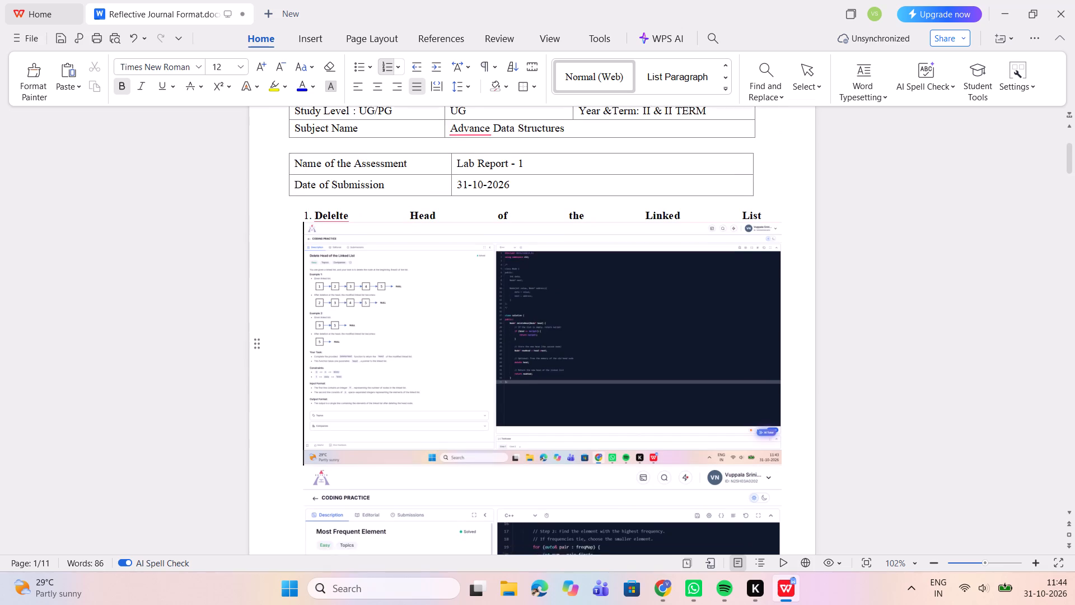
scroll(277, 447, "down", 1)
left_click(403, 339)
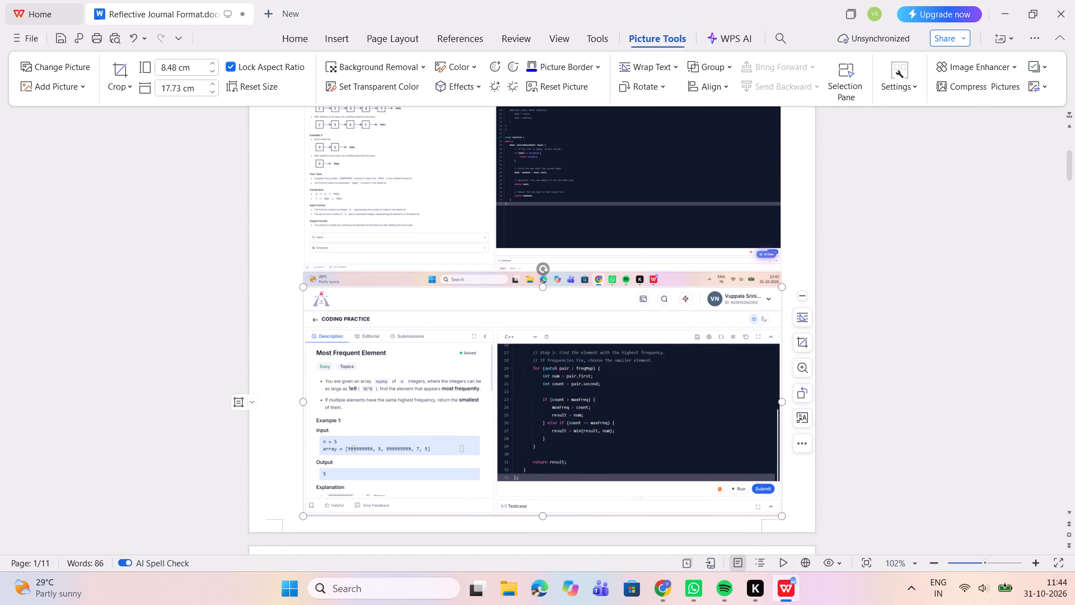
key("Delete")
Left-align the "Delelte Head of the Linked List" heading.
scroll(403, 339, "up", 5)
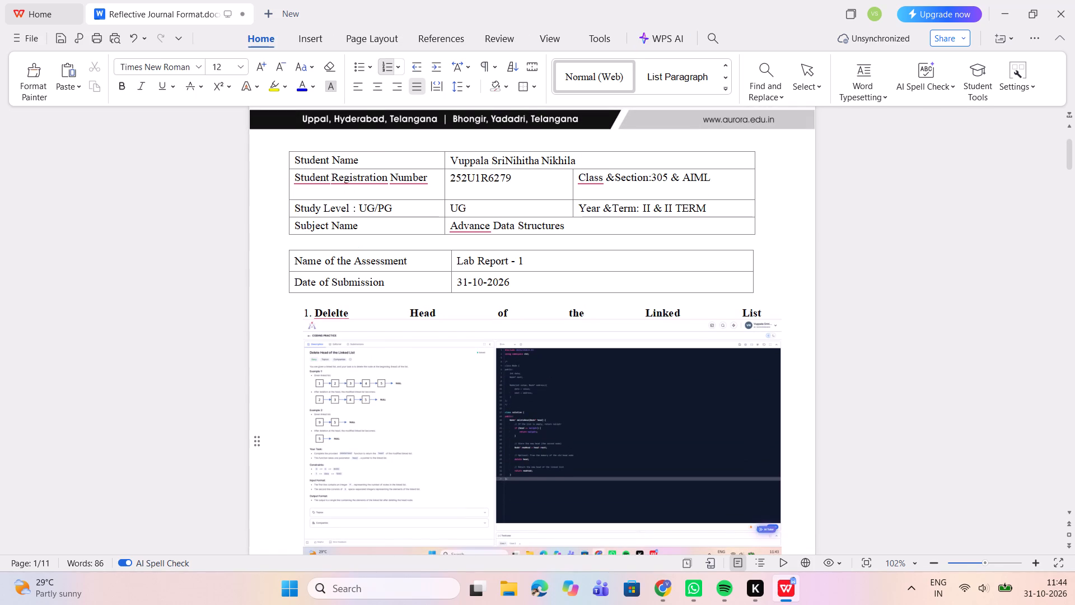
left_click(408, 317)
left_click_drag(314, 312, 482, 322)
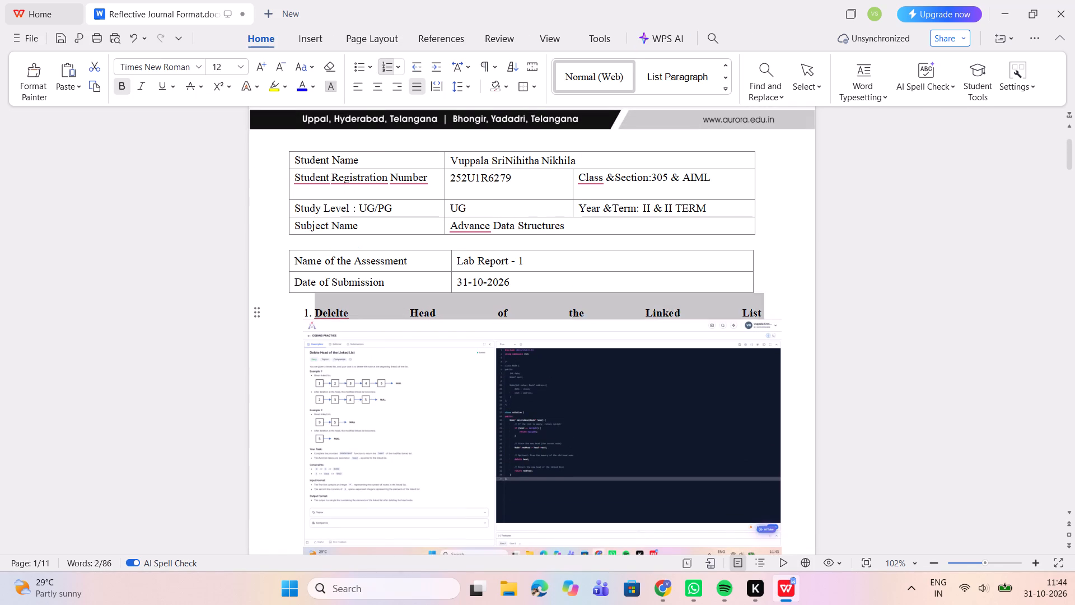
left_click_drag(482, 322, 773, 311)
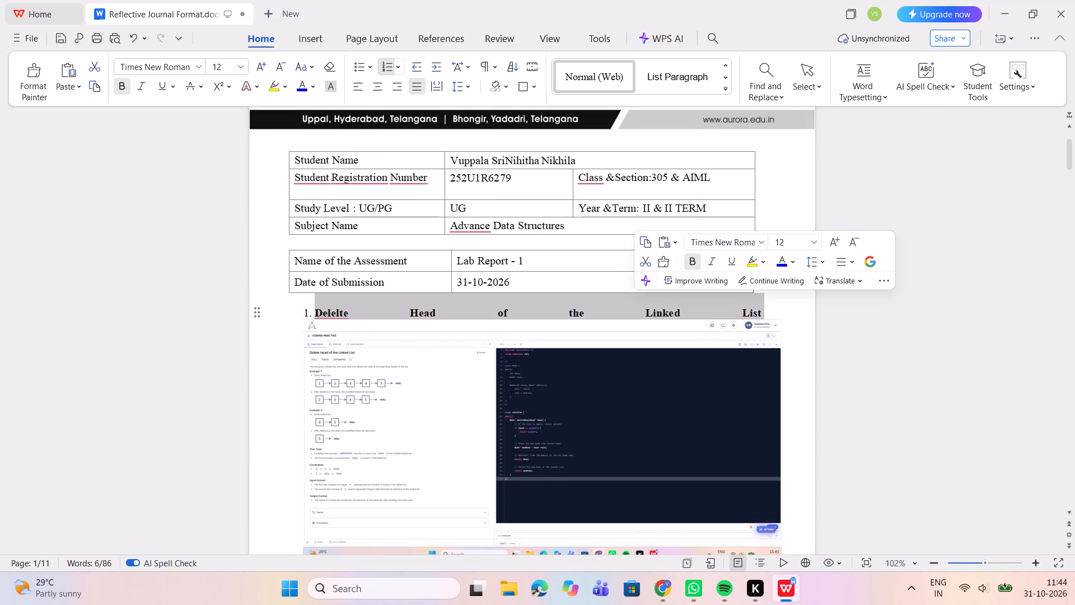
left_click(363, 86)
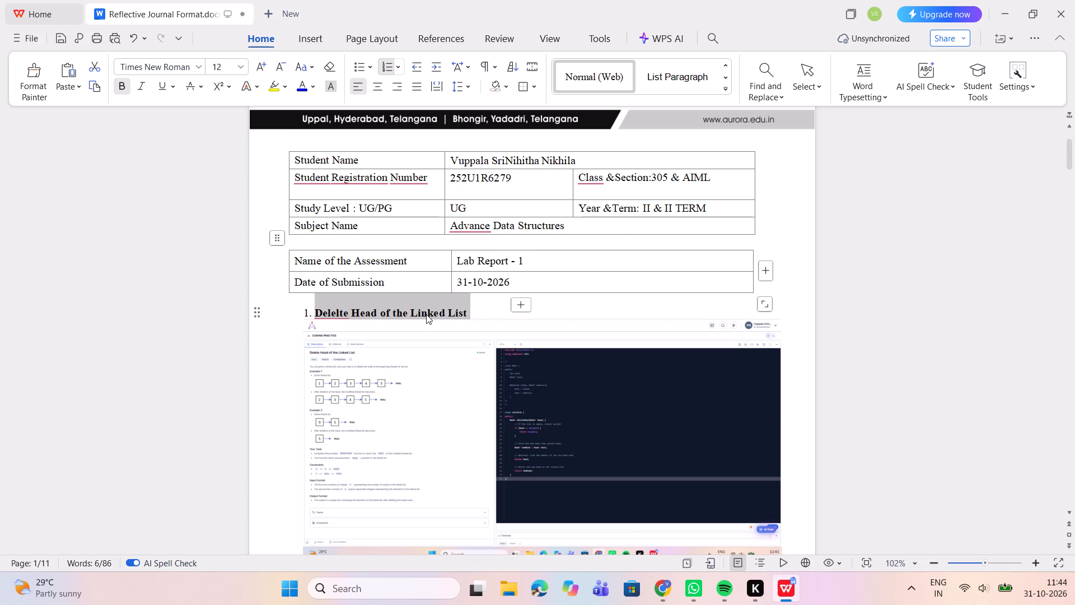
left_click(426, 314)
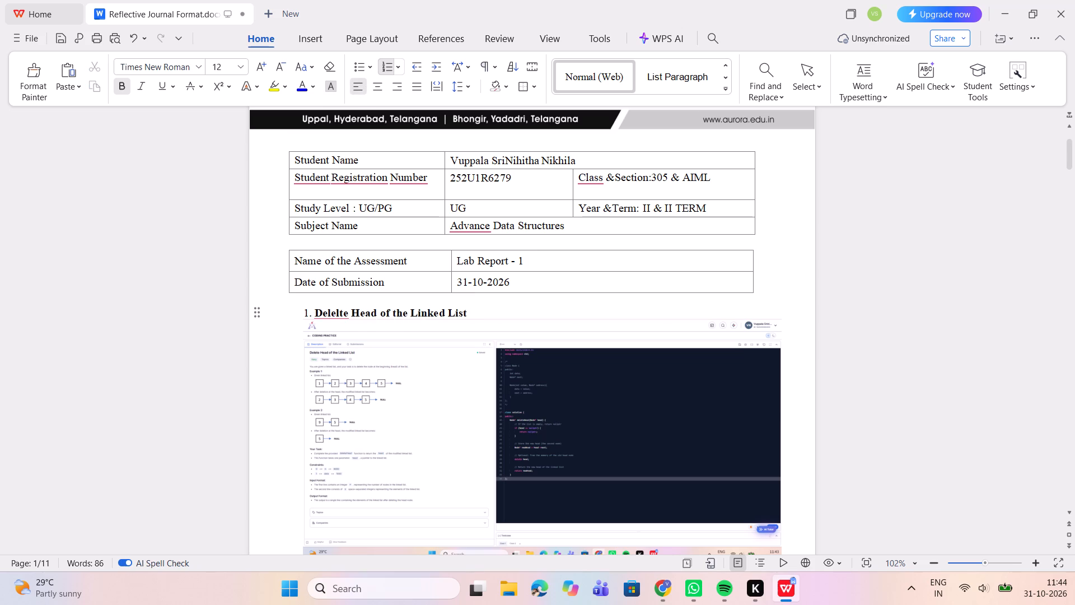
Correct the misspelled first word of the heading to "Delete" using the suggested spelling.
left_click(337, 315)
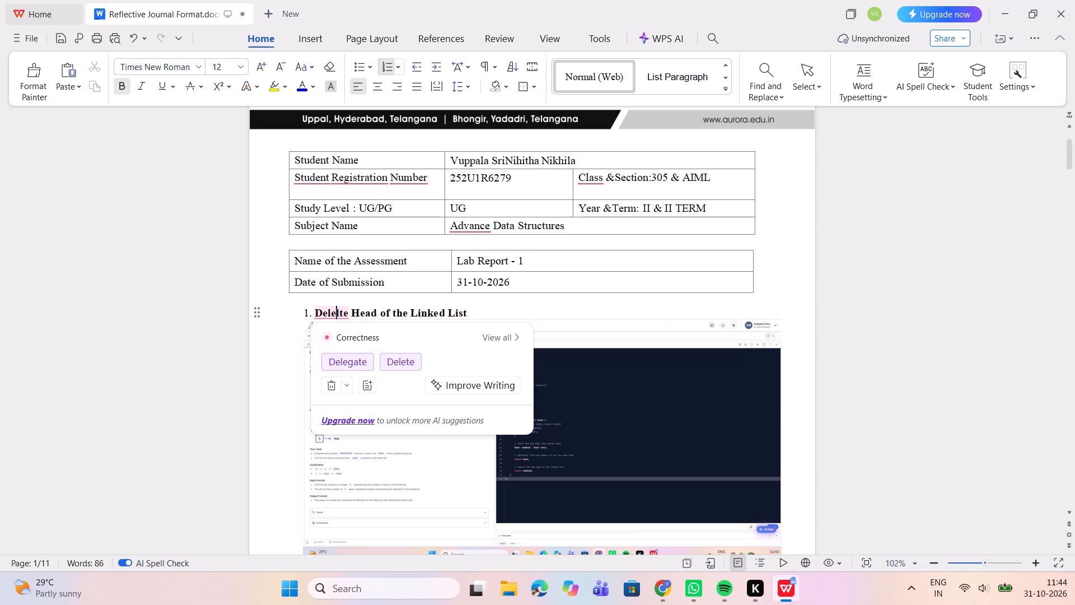
left_click(385, 364)
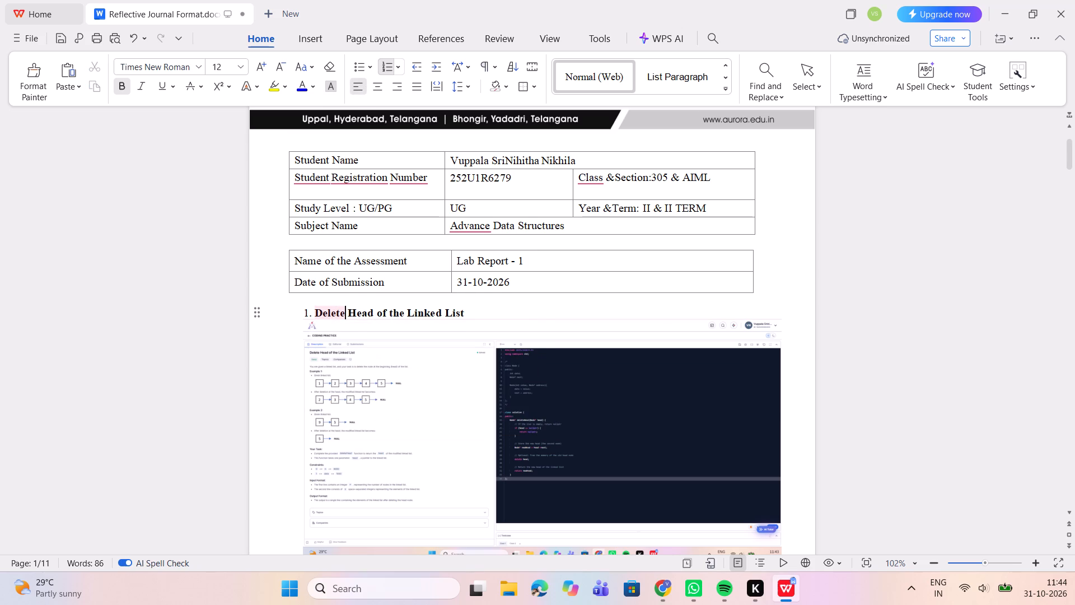
Remove the empty line between the pasted screenshot and the "Output:" label.
scroll(478, 426, "down", 4)
left_click(347, 376)
key("BackSpace")
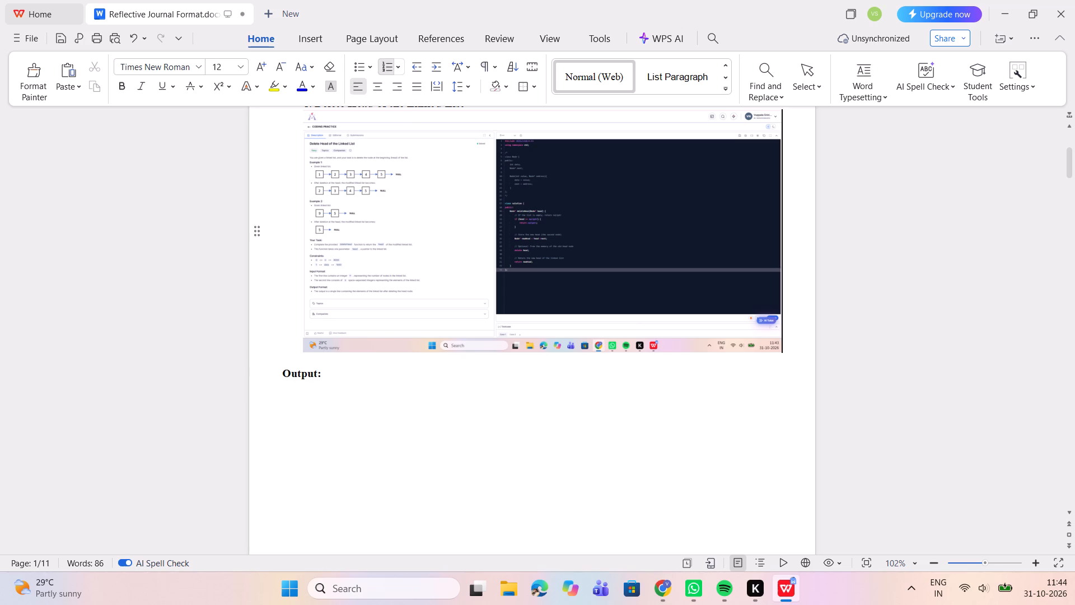
Delete the old Most Frequent Element submission result picture at the top of page 2.
left_click(472, 420)
scroll(472, 420, "down", 5)
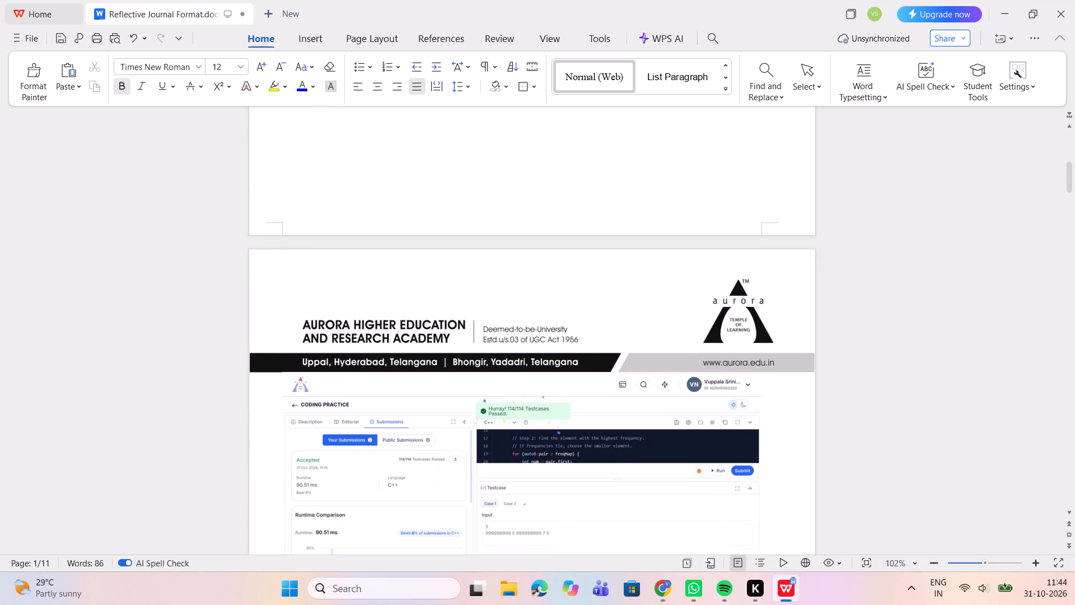
left_click(472, 420)
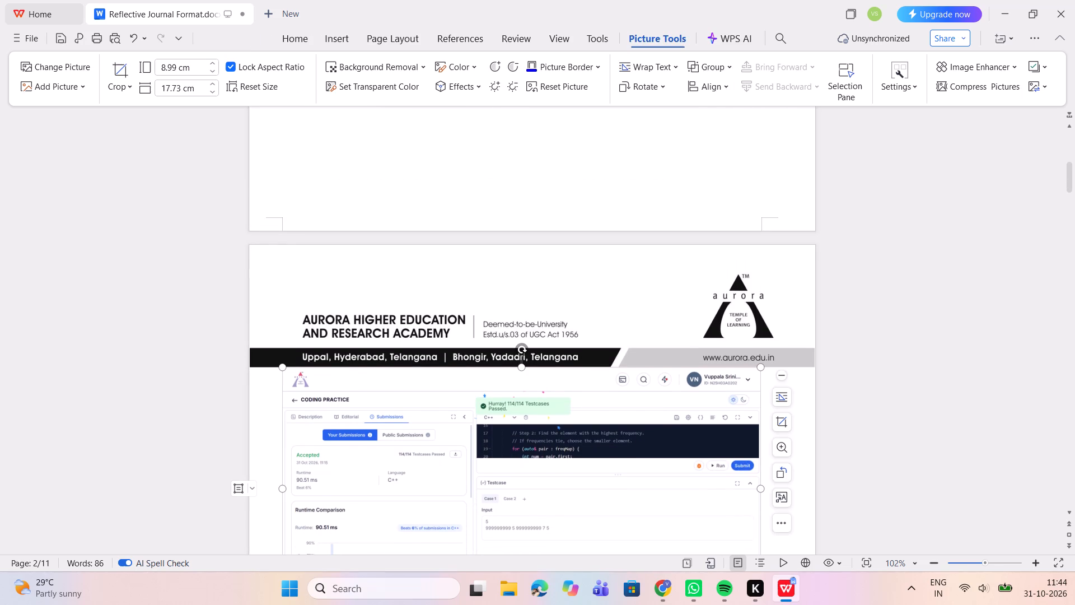
key("Delete")
Remove the empty lines above the "2. Half Pair Check" heading, clearing any stray backslashes entered there.
left_click(335, 492)
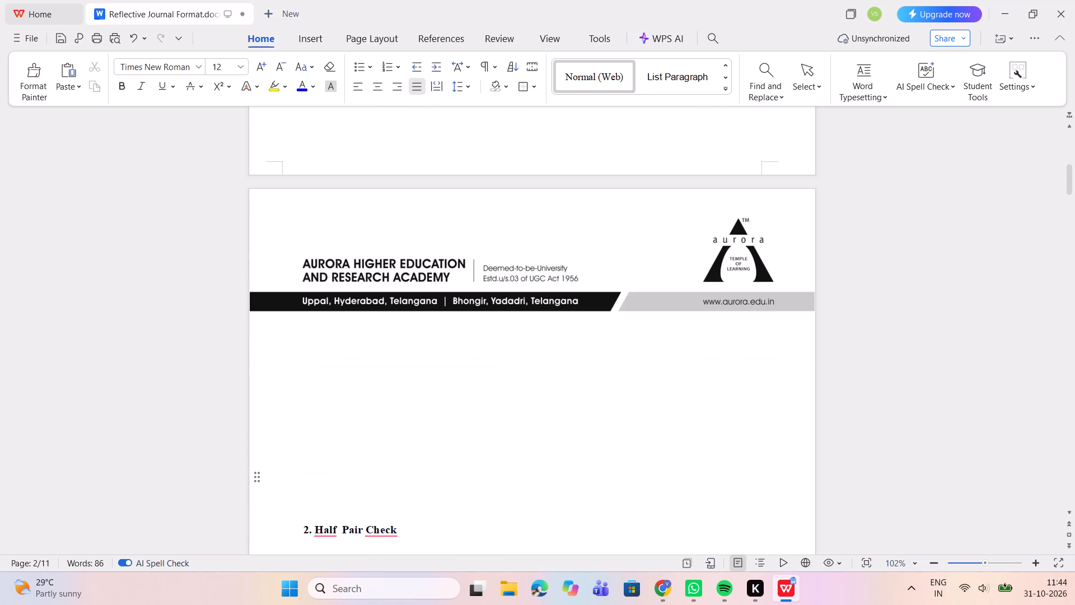
left_click(320, 509)
key("backslash")
key("backslash")
type("\\\\\\")
key("BackSpace")
key("BackSpace")
key("BackSpace")
key("BackSpace")
key("BackSpace")
key("BackSpace")
key("BackSpace")
key("BackSpace")
key("BackSpace")
key("BackSpace")
key("BackSpace")
key("BackSpace")
key("BackSpace")
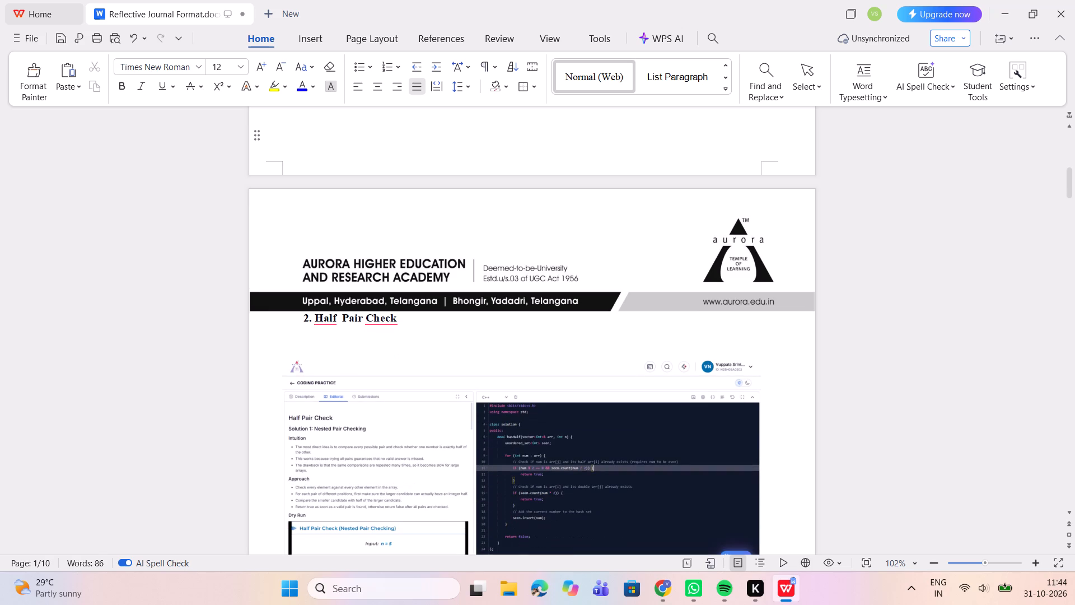
Place the cursor below "Output:", submit the Delete Head solution on the portal in Chrome at a larger zoom, and capture its result page.
scroll(320, 509, "up", 3)
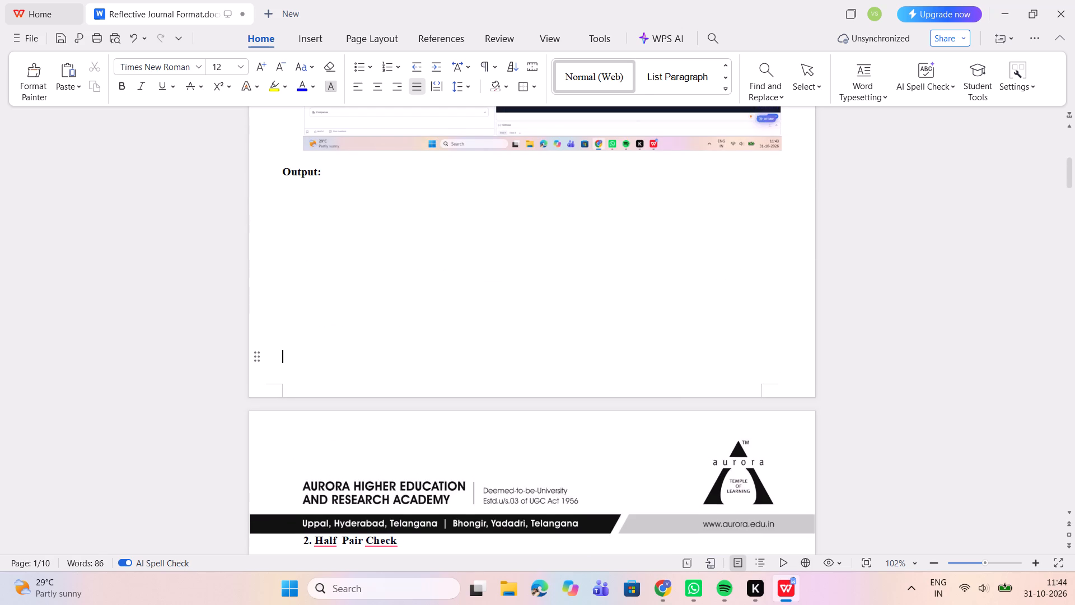
left_click(350, 171)
key("Down")
key("alt+Tab")
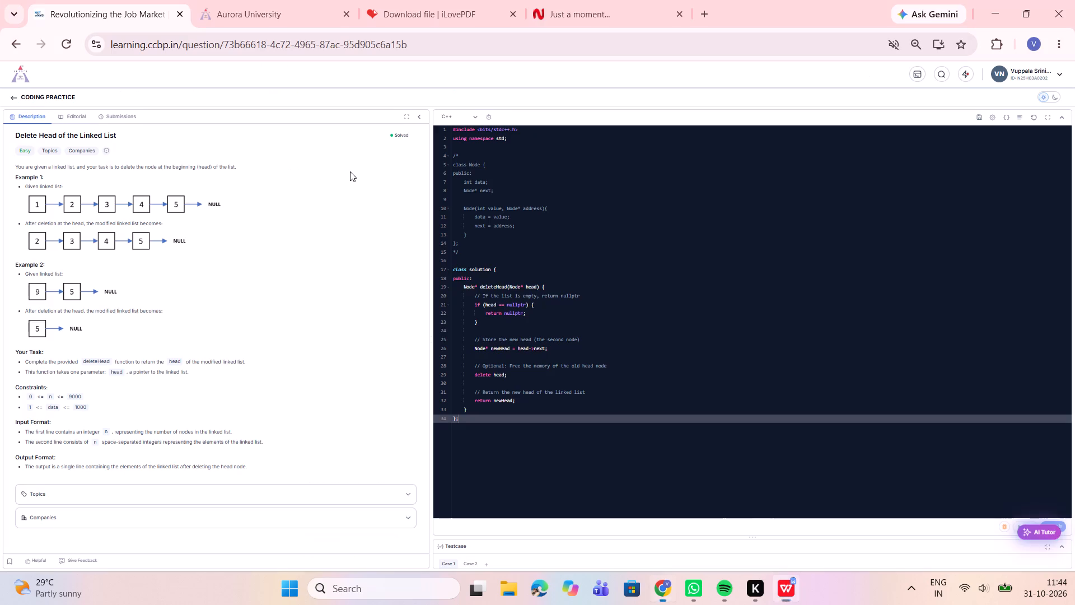
key("ctrl+plus")
key("ctrl+plus")
key("ctrl+plus")
key("ctrl+plus")
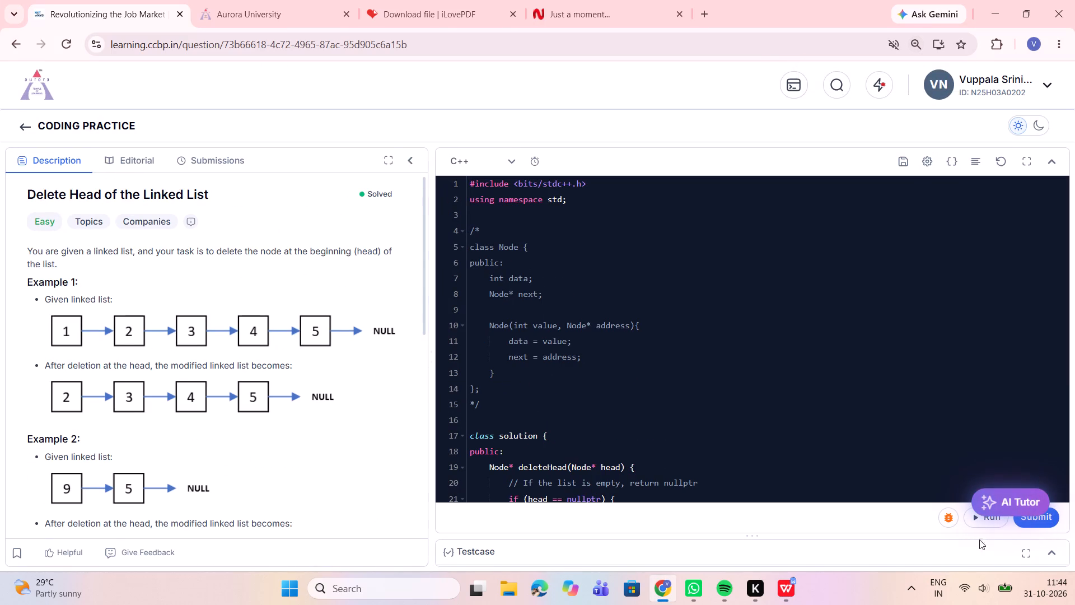
left_click(1042, 519)
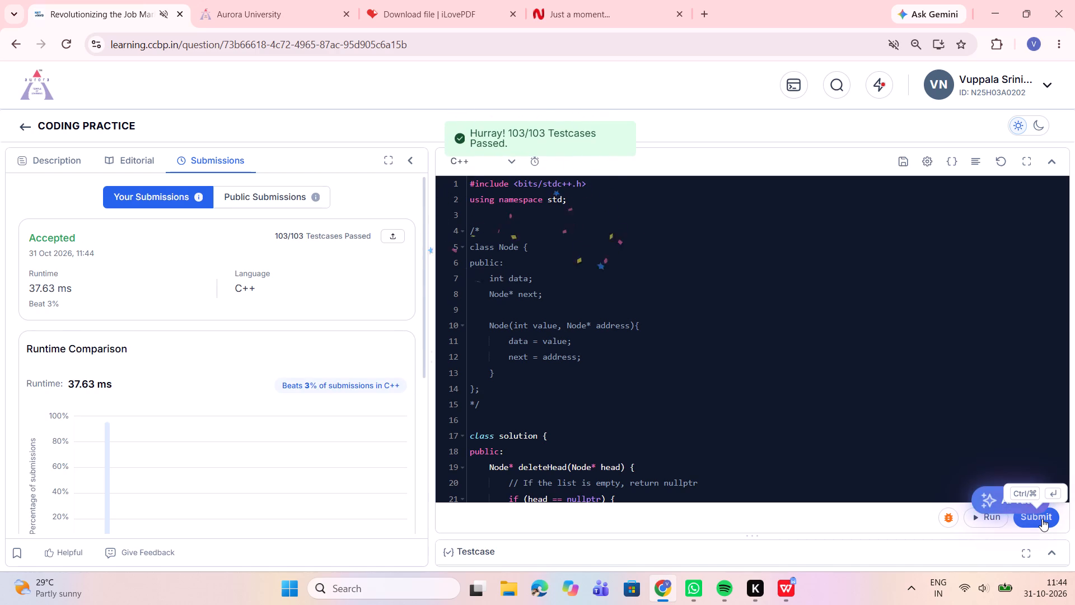
key("shift+super+s")
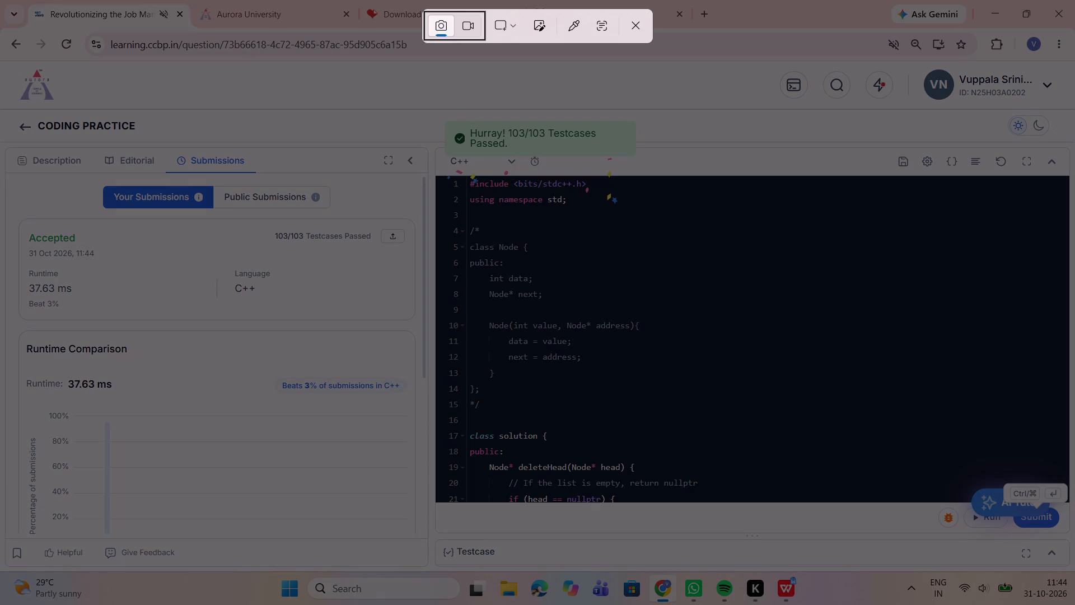
left_click_drag(0, 60, 1074, 604)
Paste the captured submission result into the report in WPS Office below the "Output:" label and check its placement.
key("alt+Tab")
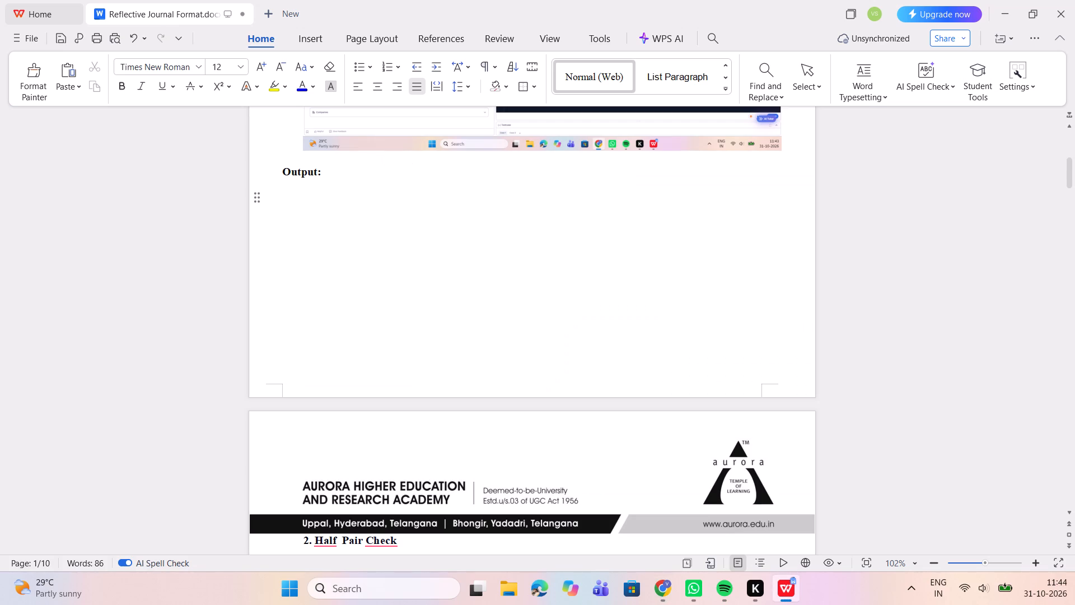
key("ctrl+v")
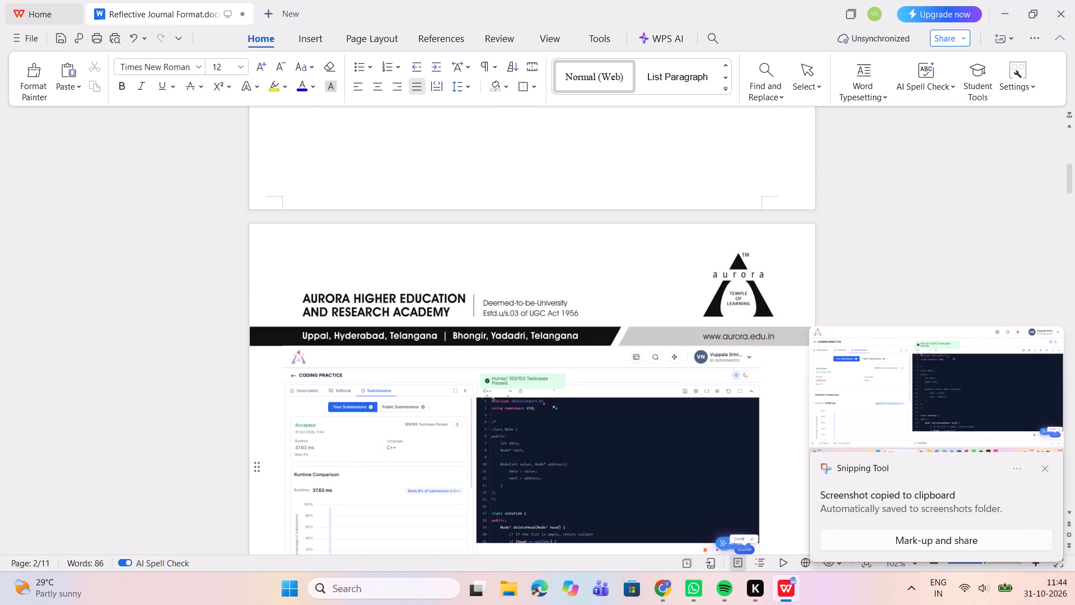
scroll(405, 62, "up", 3)
scroll(386, 285, "up", 6)
scroll(386, 285, "down", 2)
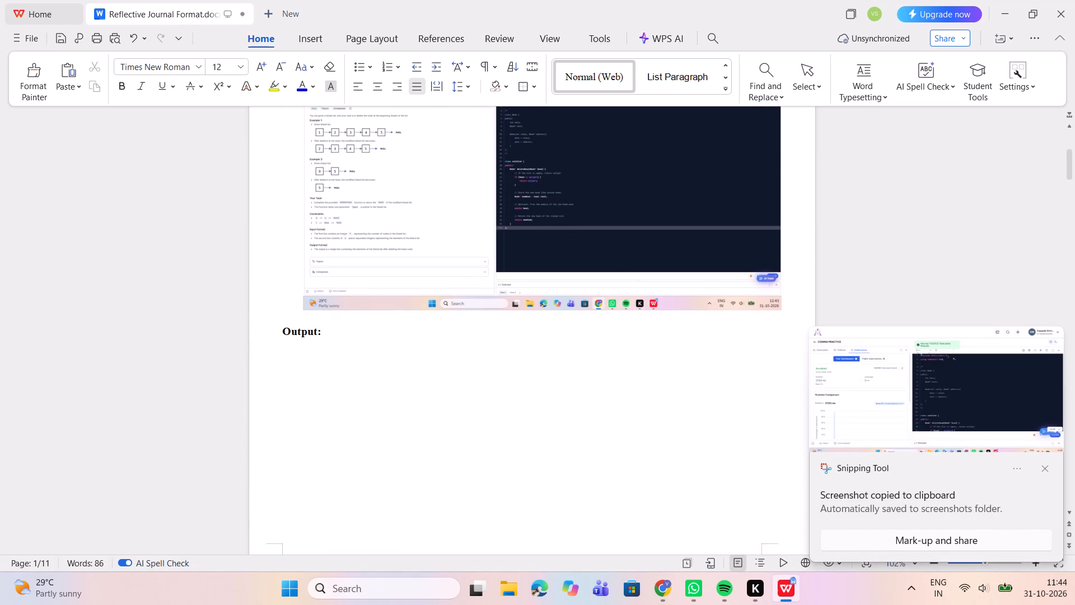
scroll(386, 285, "down", 1)
scroll(386, 285, "up", 6)
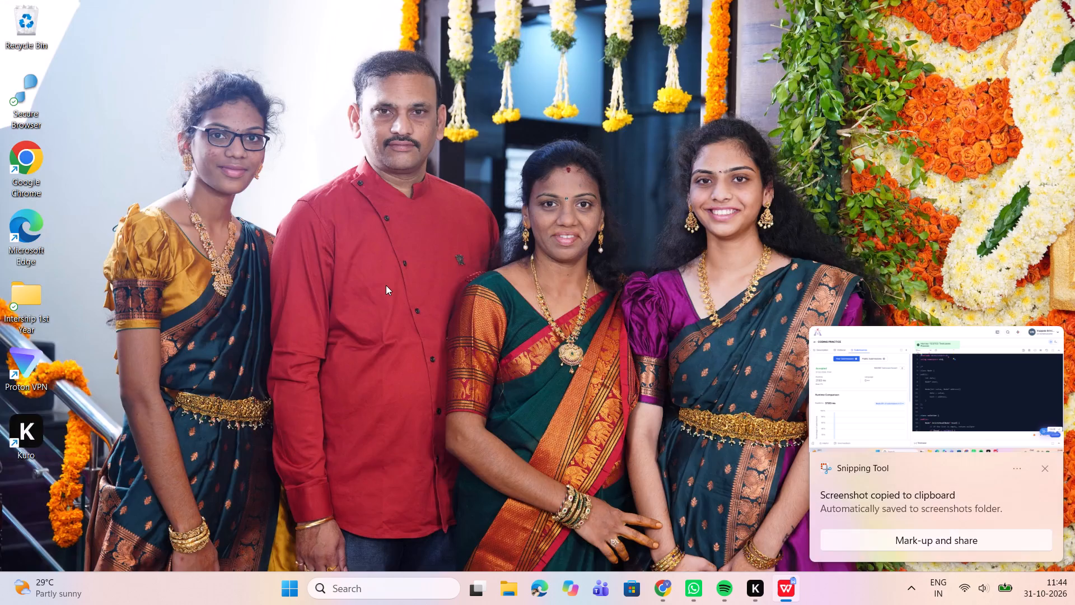